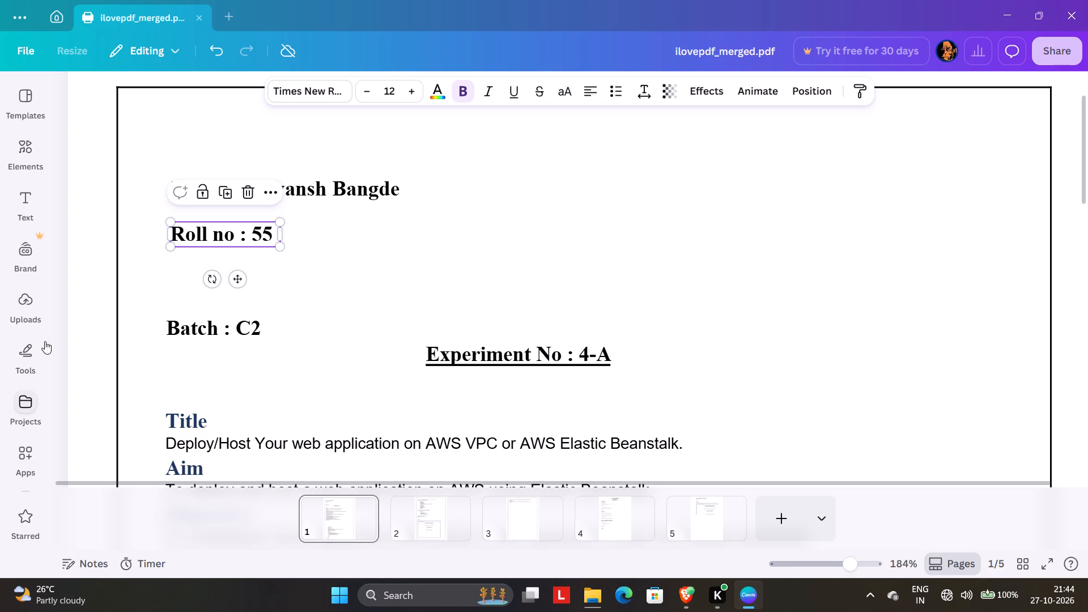
Connect the computer to the secured Wi-Fi network named with burger, fries and beer emojis.
click(943, 596)
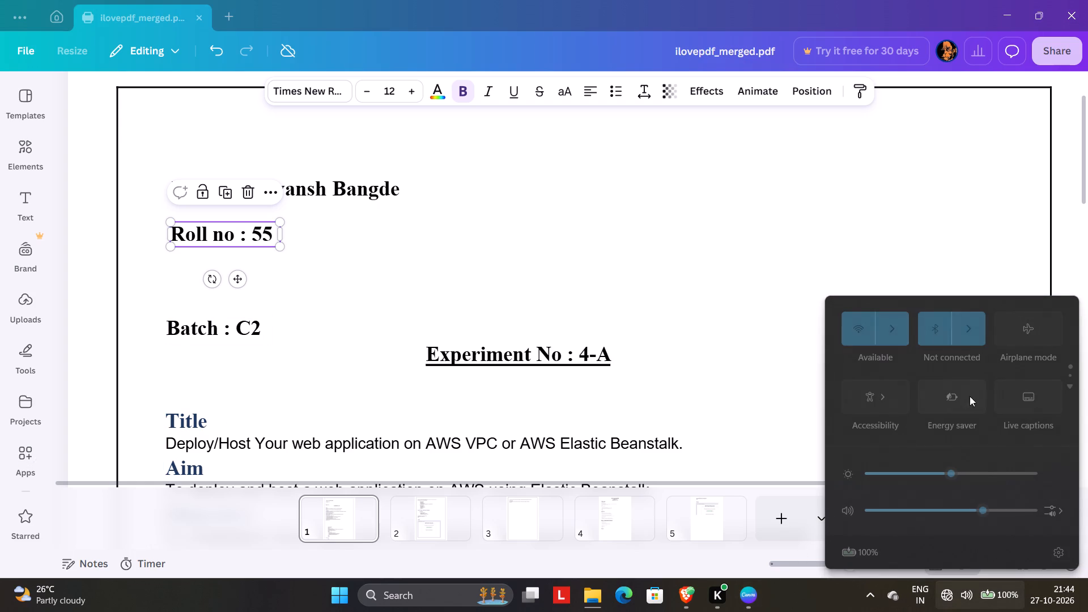
click(881, 344)
click(881, 344)
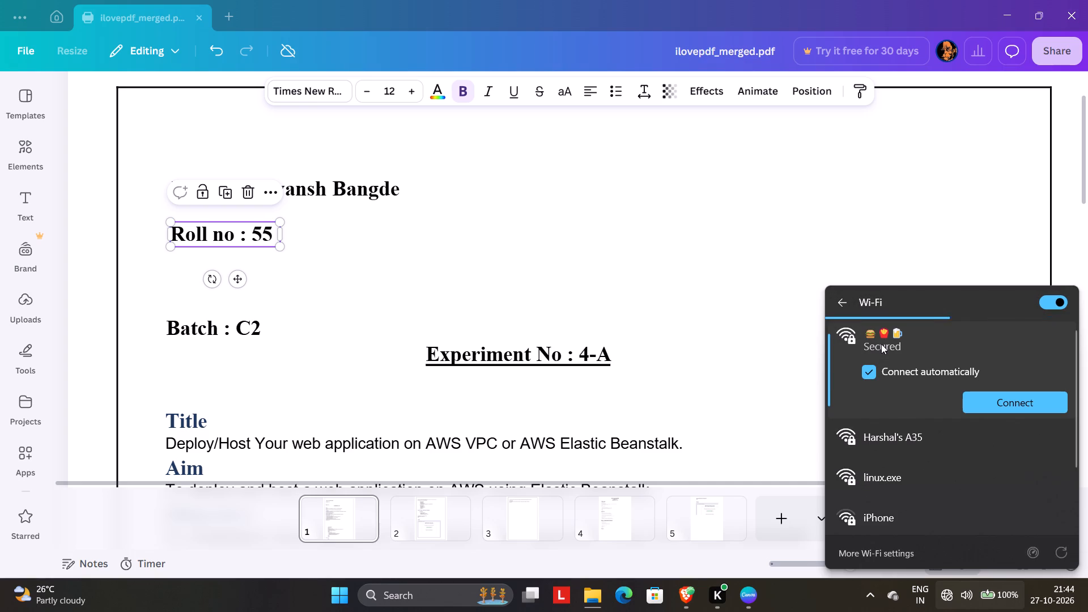
click(987, 398)
click(883, 159)
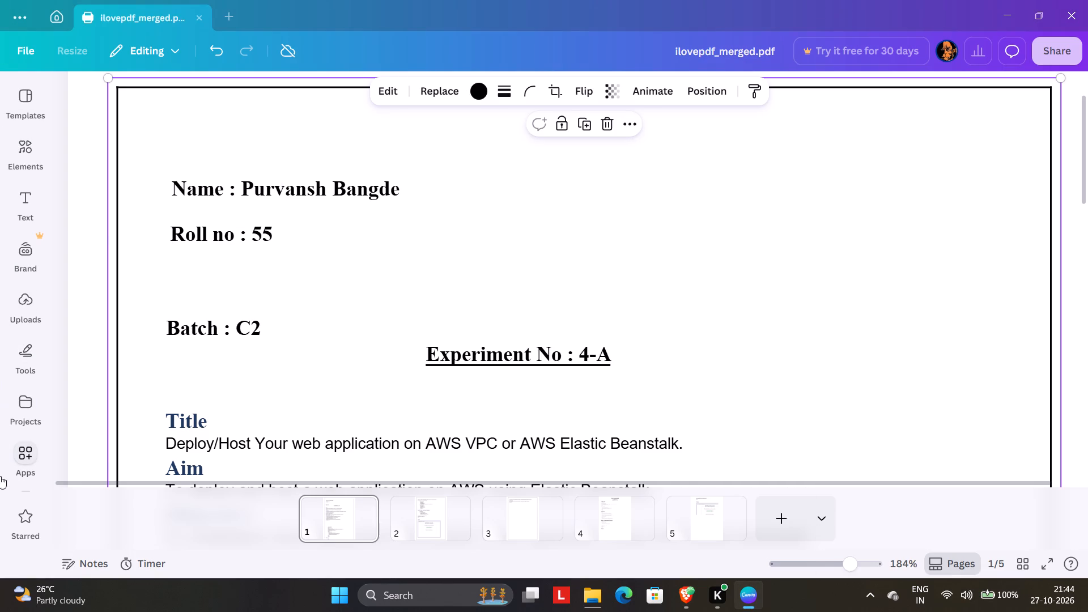
drag(185, 236, 184, 227)
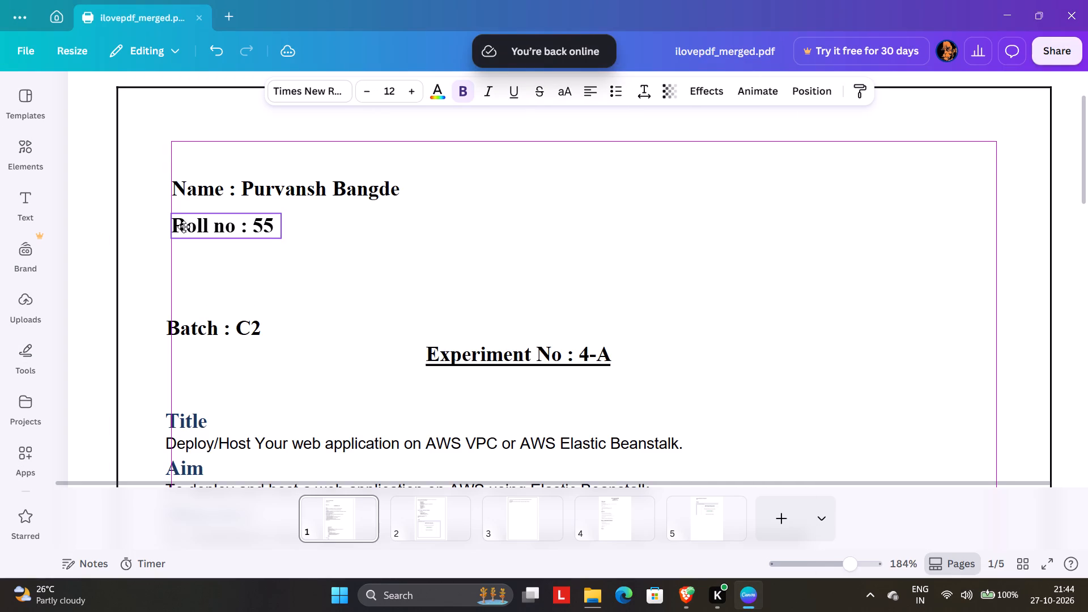
drag(184, 227, 187, 219)
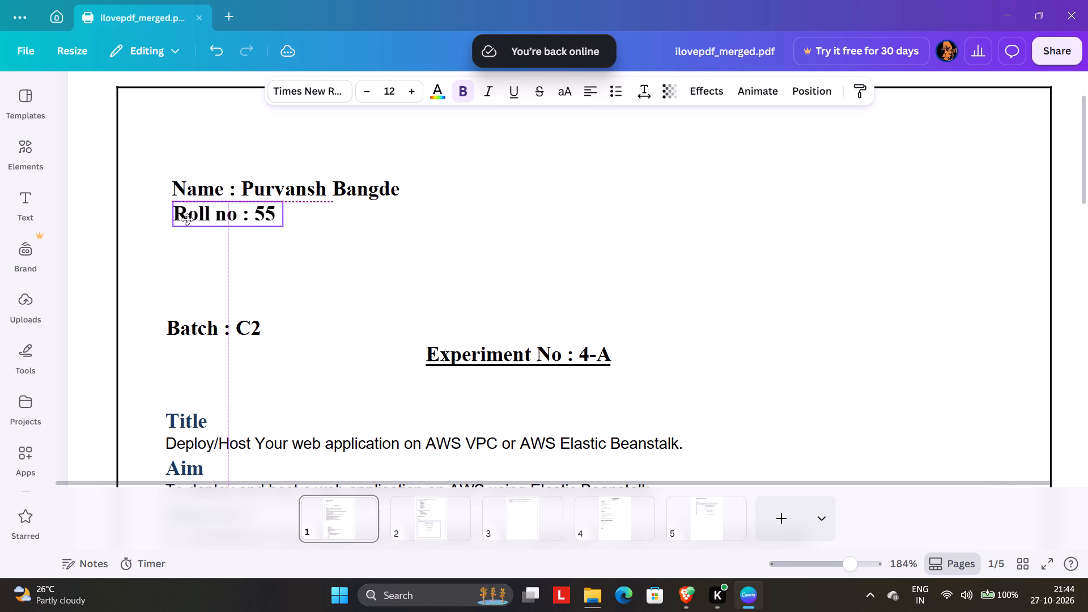
drag(187, 219, 186, 219)
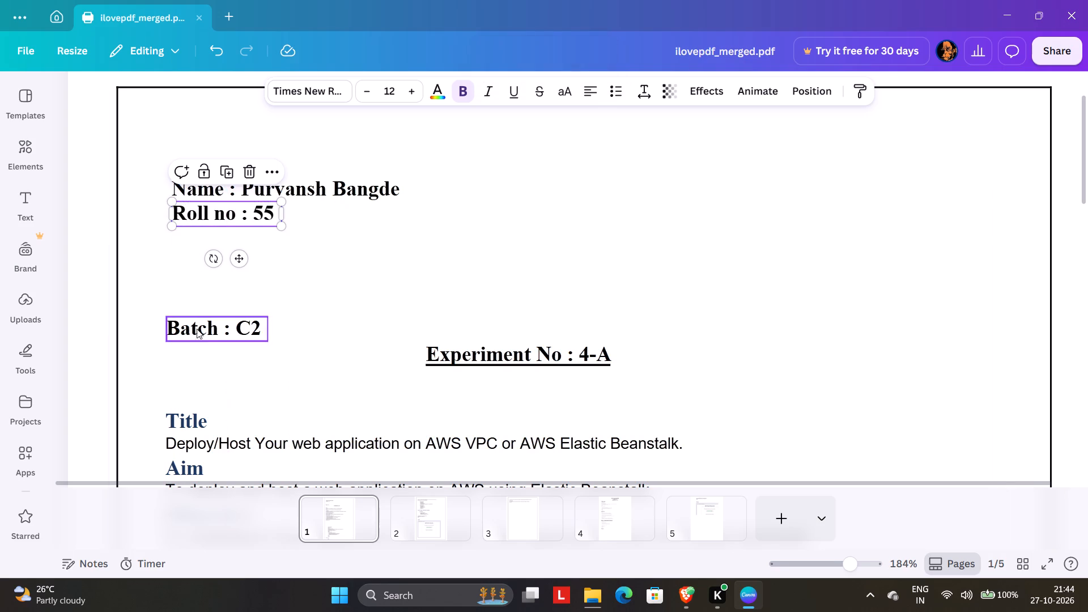
click(196, 374)
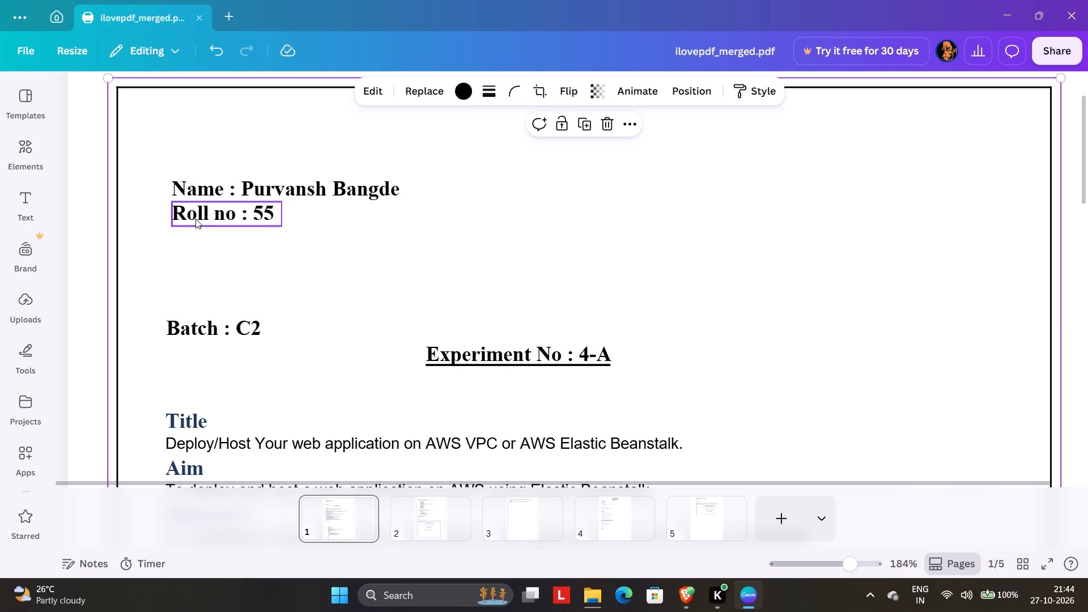
drag(195, 212, 195, 216)
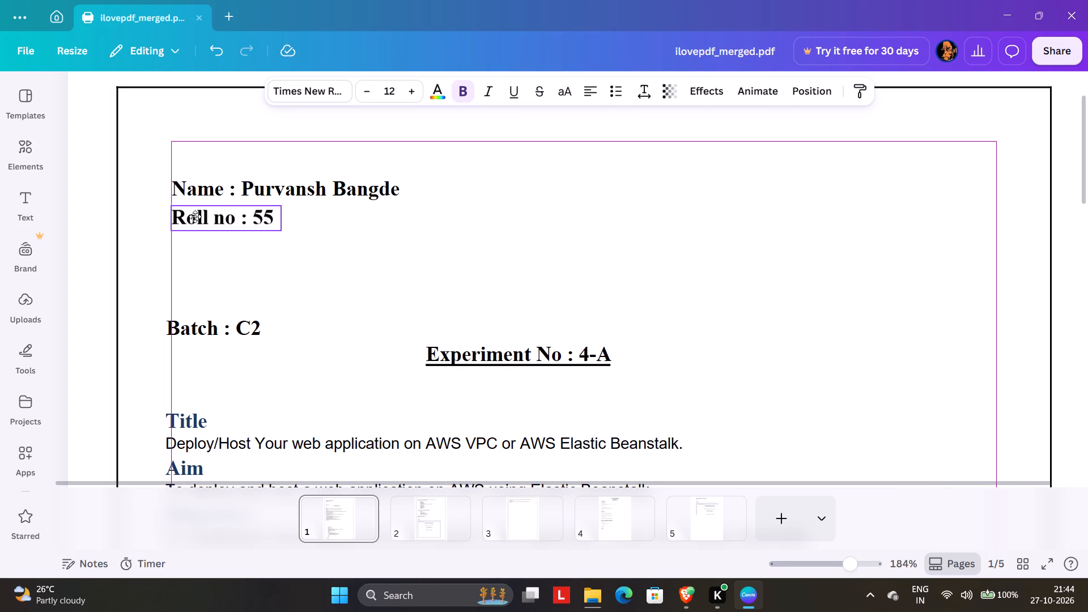
drag(195, 216, 194, 220)
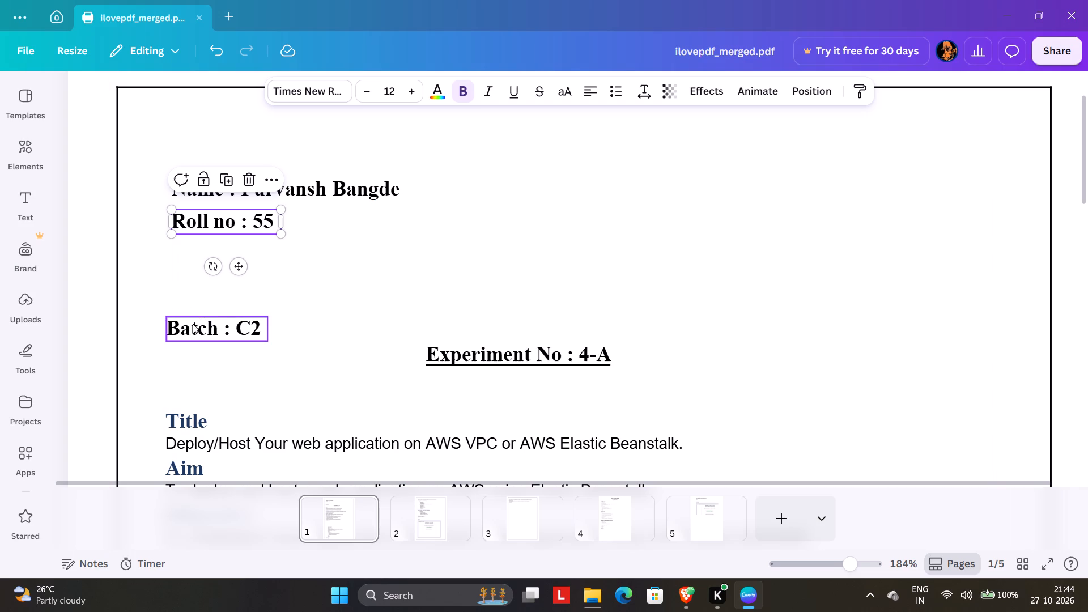
drag(193, 324, 200, 246)
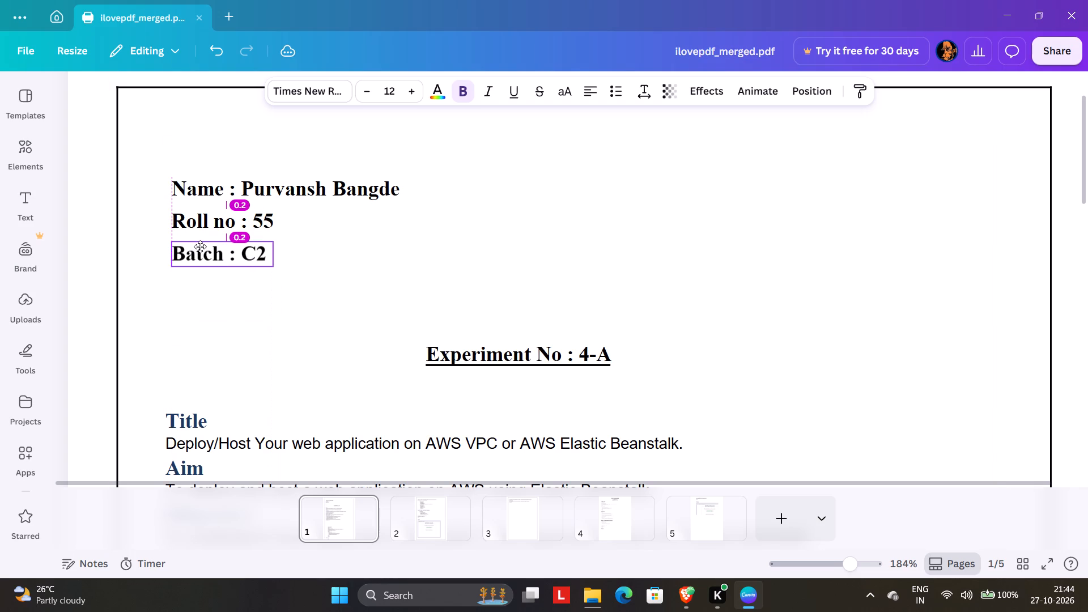
drag(200, 246, 199, 245)
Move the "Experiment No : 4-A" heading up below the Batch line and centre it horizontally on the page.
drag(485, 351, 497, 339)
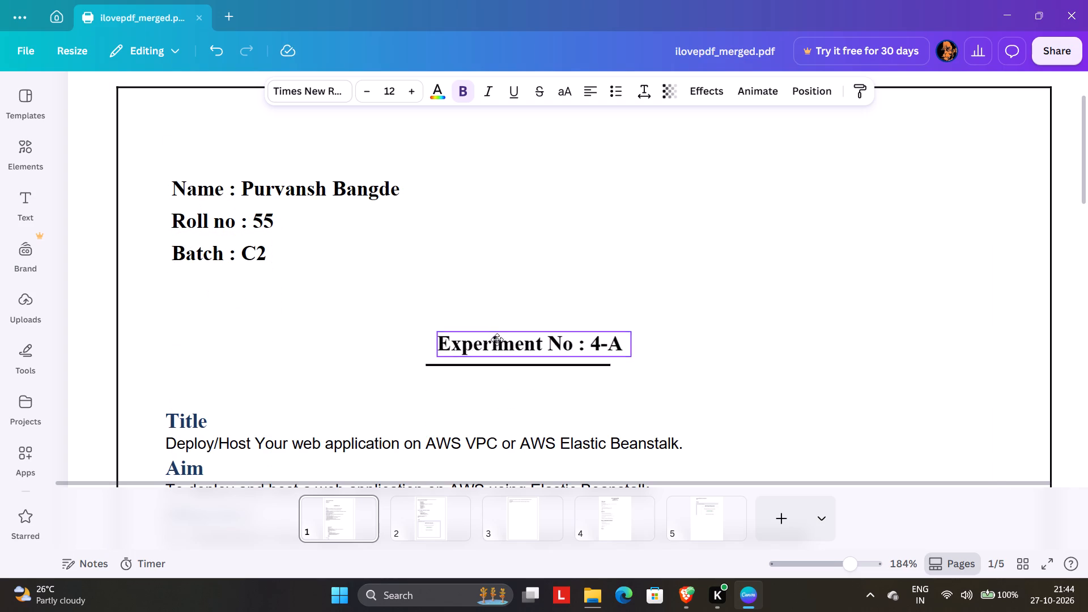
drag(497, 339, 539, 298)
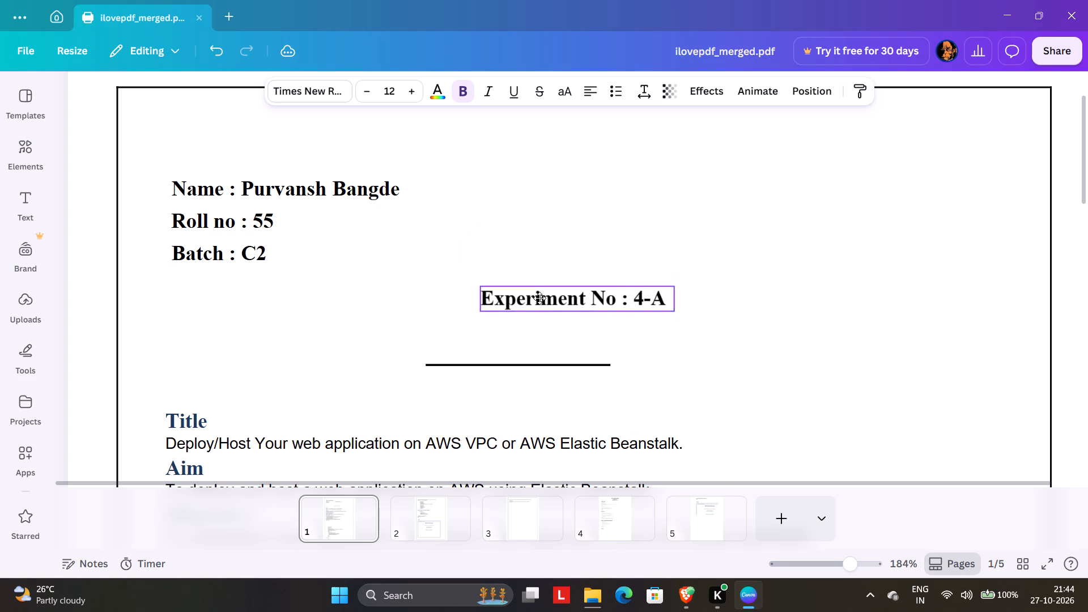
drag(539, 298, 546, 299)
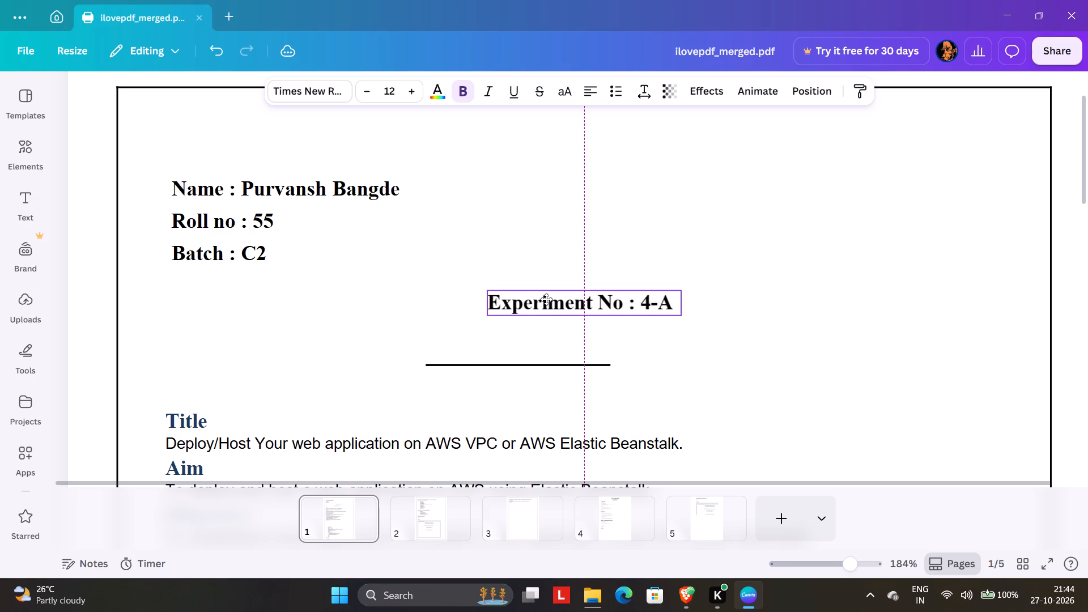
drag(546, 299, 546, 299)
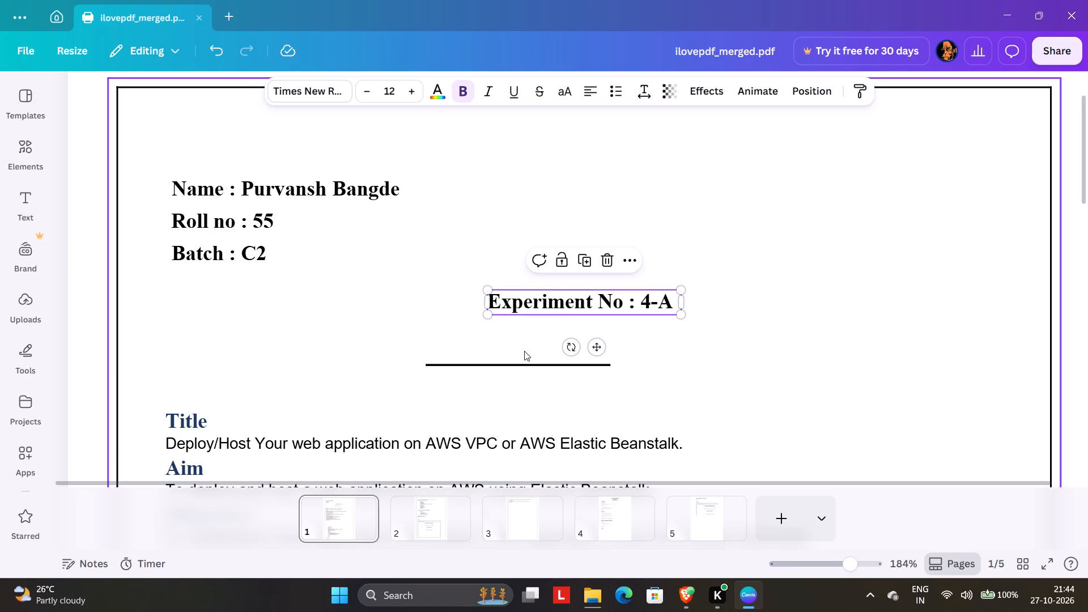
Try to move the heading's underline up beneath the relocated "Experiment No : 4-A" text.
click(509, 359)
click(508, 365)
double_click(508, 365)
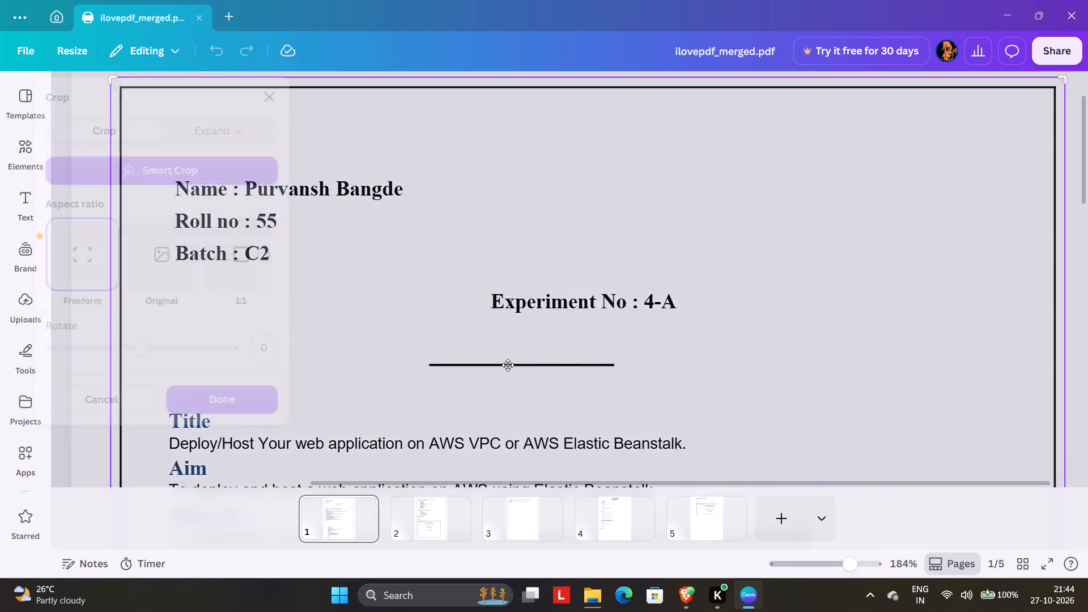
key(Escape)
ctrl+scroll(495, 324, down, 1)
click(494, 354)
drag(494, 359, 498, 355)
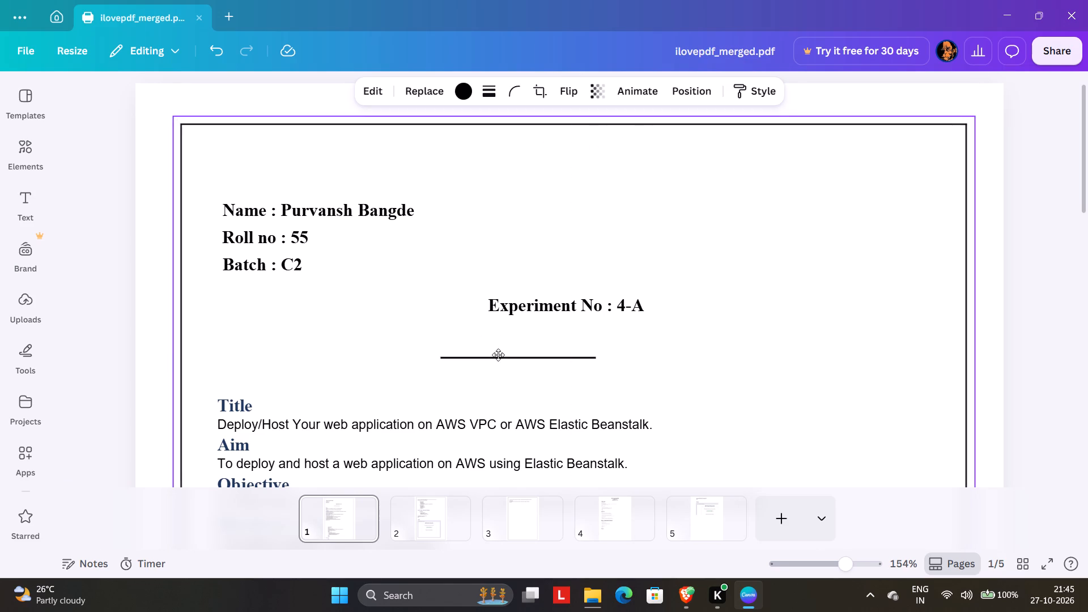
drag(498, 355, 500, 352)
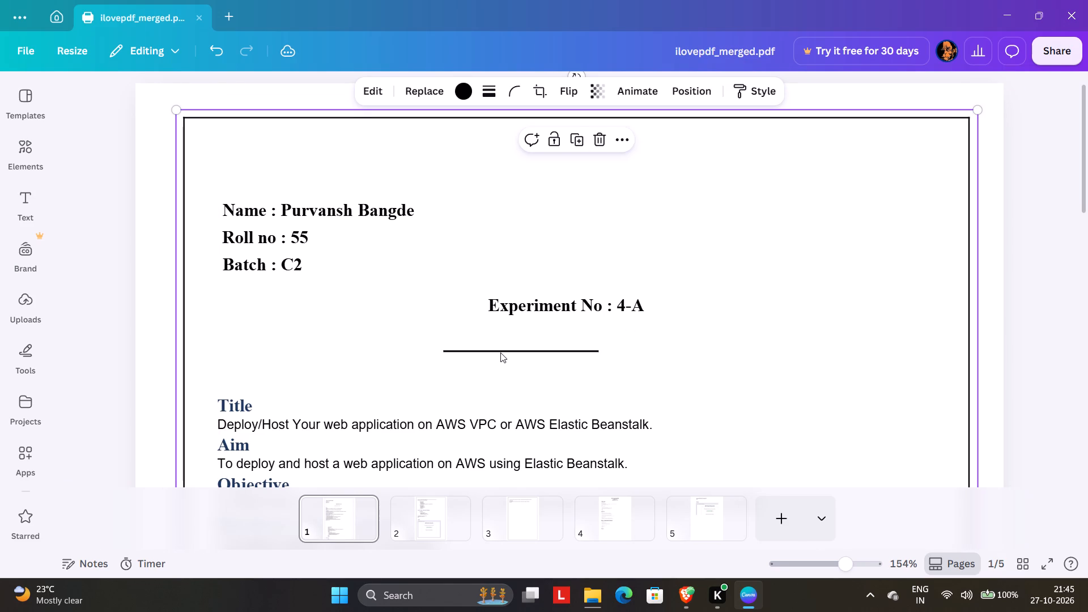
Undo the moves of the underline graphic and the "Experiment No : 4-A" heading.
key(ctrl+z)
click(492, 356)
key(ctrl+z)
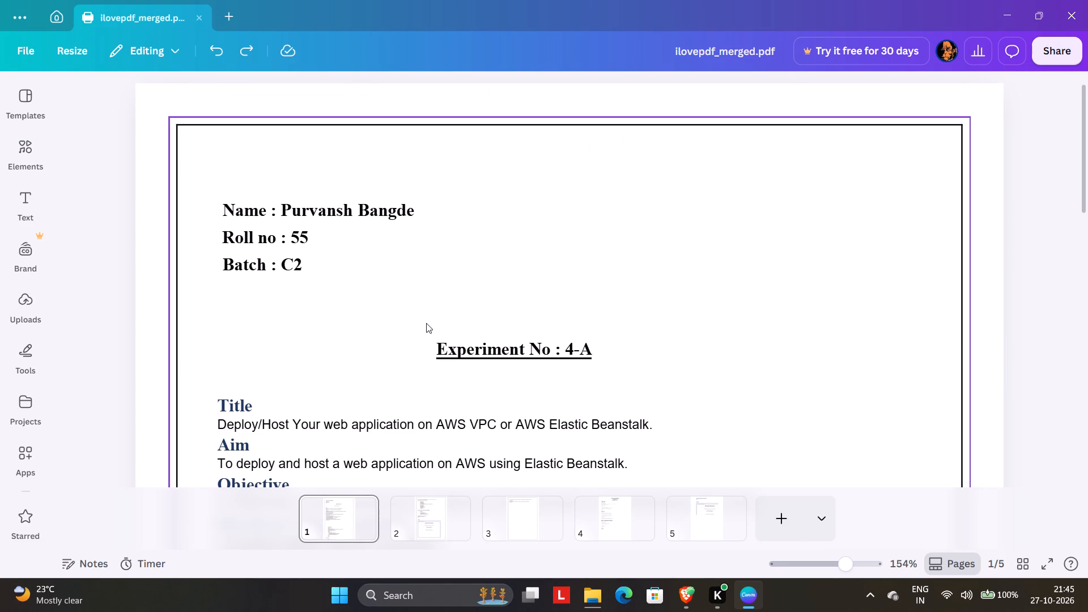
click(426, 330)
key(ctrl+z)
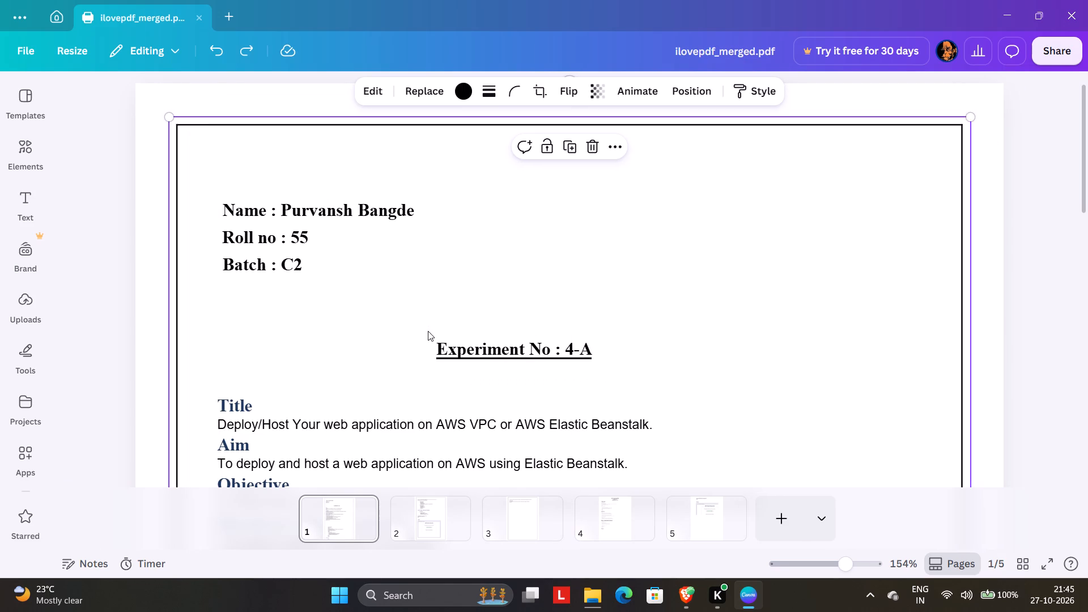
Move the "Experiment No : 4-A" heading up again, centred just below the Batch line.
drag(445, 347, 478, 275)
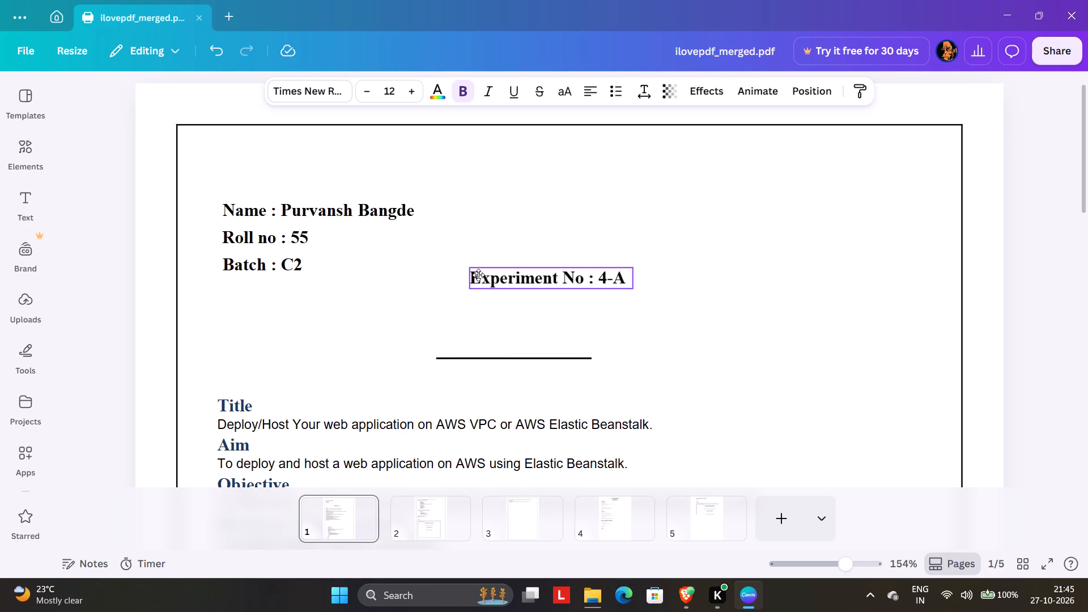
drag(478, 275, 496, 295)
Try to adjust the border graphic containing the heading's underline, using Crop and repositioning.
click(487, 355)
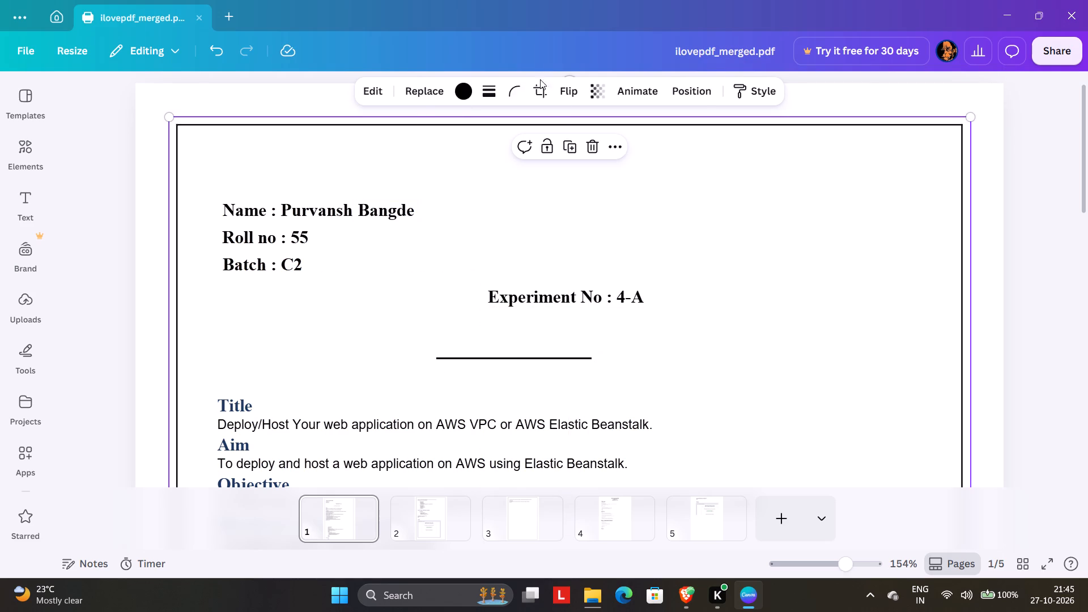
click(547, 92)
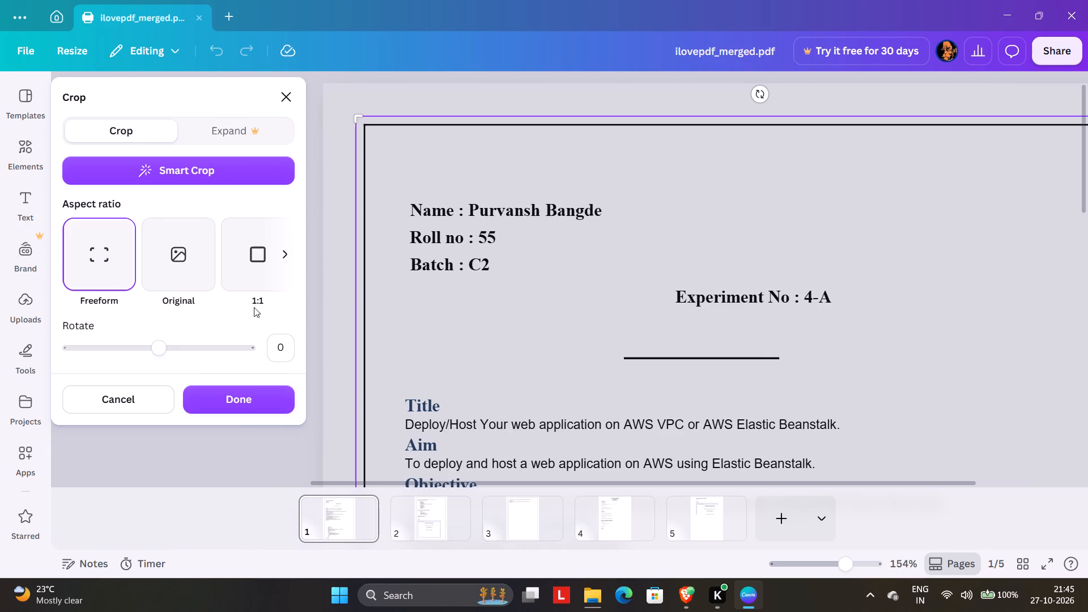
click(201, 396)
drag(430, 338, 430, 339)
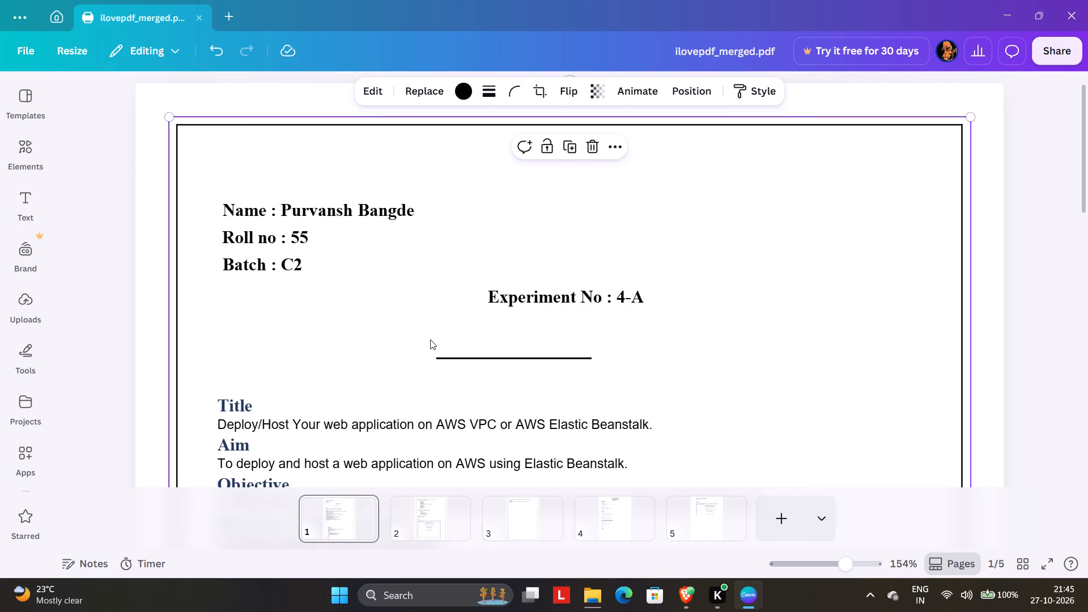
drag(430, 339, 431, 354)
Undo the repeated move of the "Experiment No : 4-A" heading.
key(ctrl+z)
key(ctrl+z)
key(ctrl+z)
Review the layout of page 1 and the beginning of page 2, checking the spacing of the text blocks.
ctrl+scroll(479, 308, down, 4)
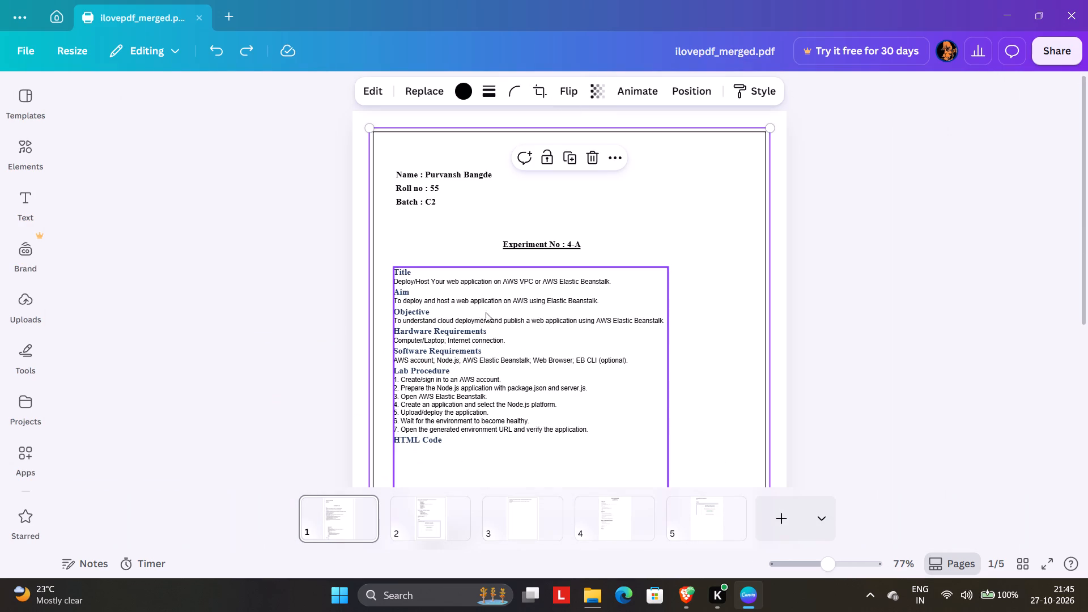
scroll(738, 300, down, 3)
scroll(516, 343, down, 7)
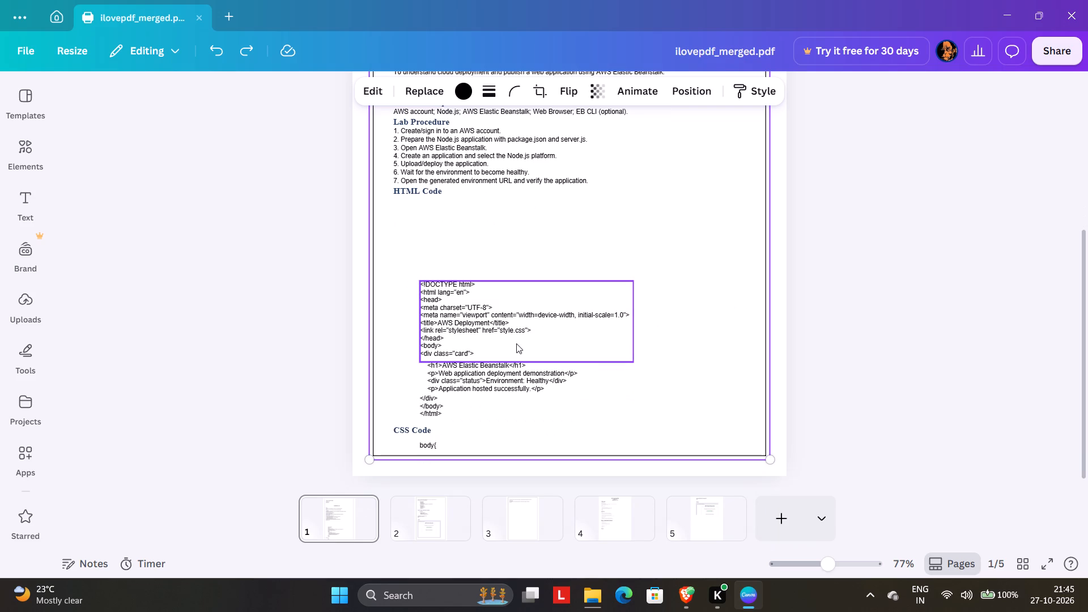
scroll(490, 327, down, 5)
scroll(460, 380, up, 7)
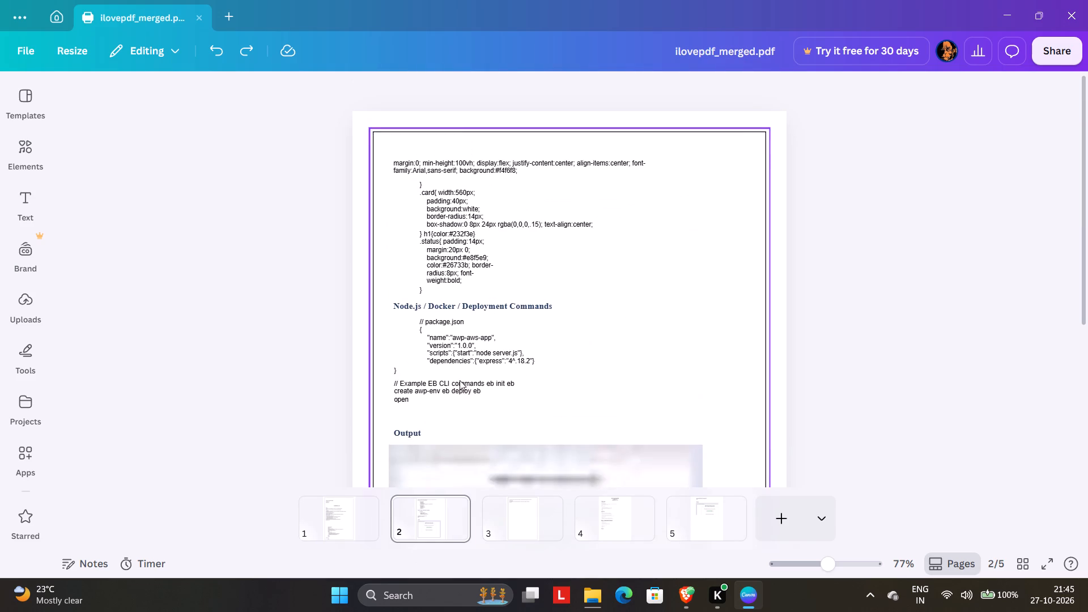
click(324, 539)
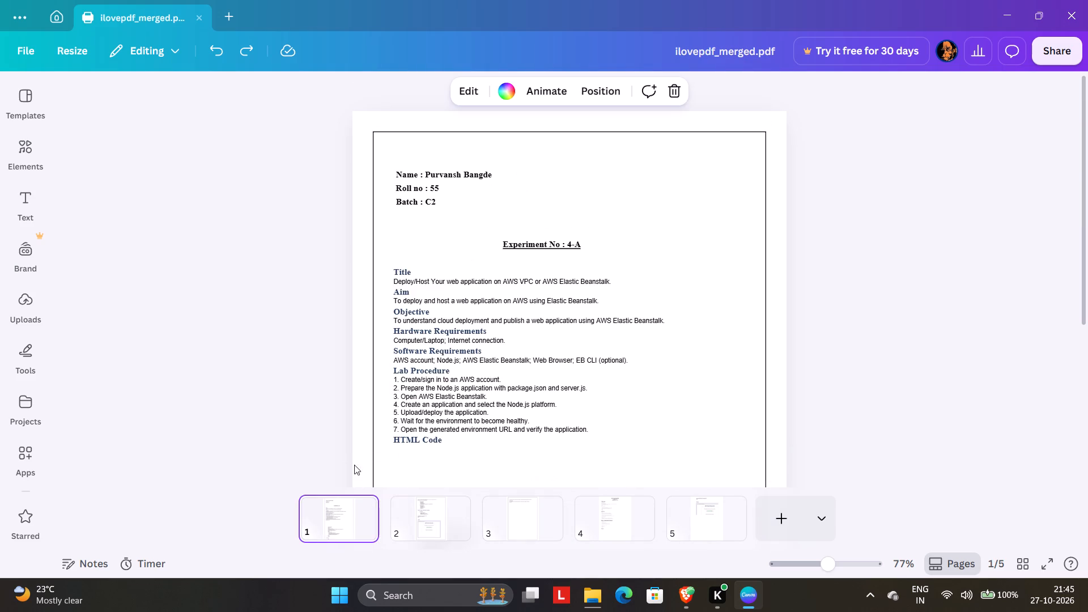
scroll(399, 409, down, 3)
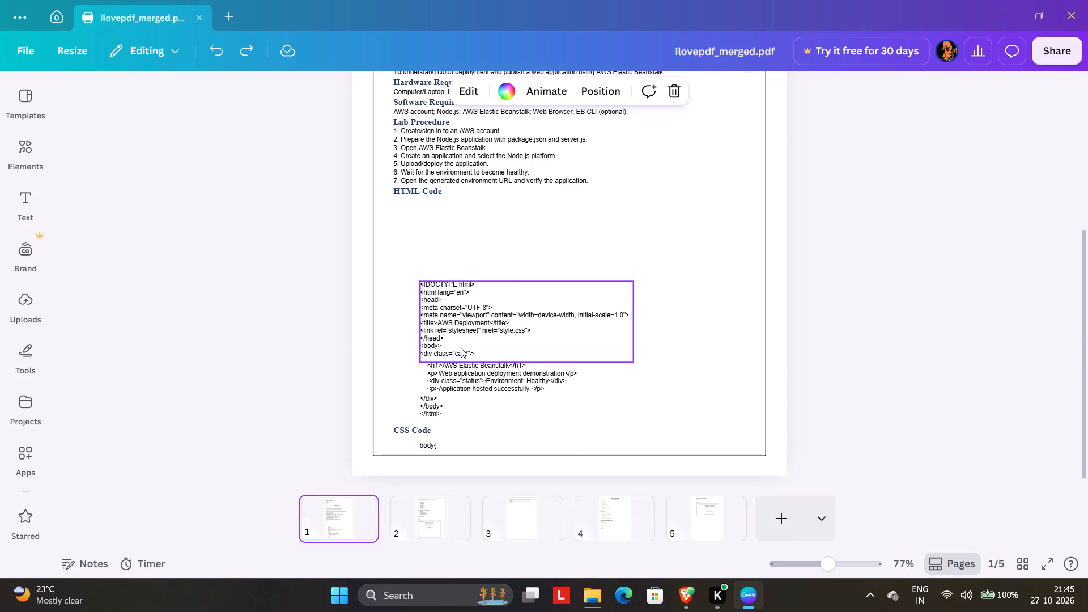
scroll(524, 291, up, 4)
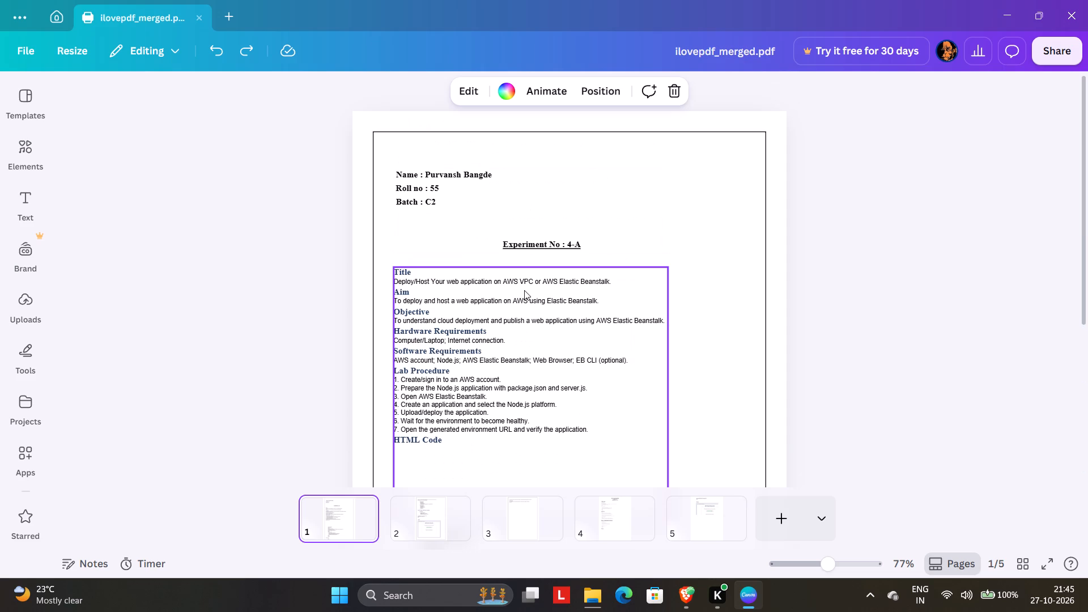
Move the three HTML code text blocks on page 1 up under the HTML Code heading, stacked closely and aligned along their left edges.
scroll(524, 290, down, 3)
drag(496, 320, 495, 253)
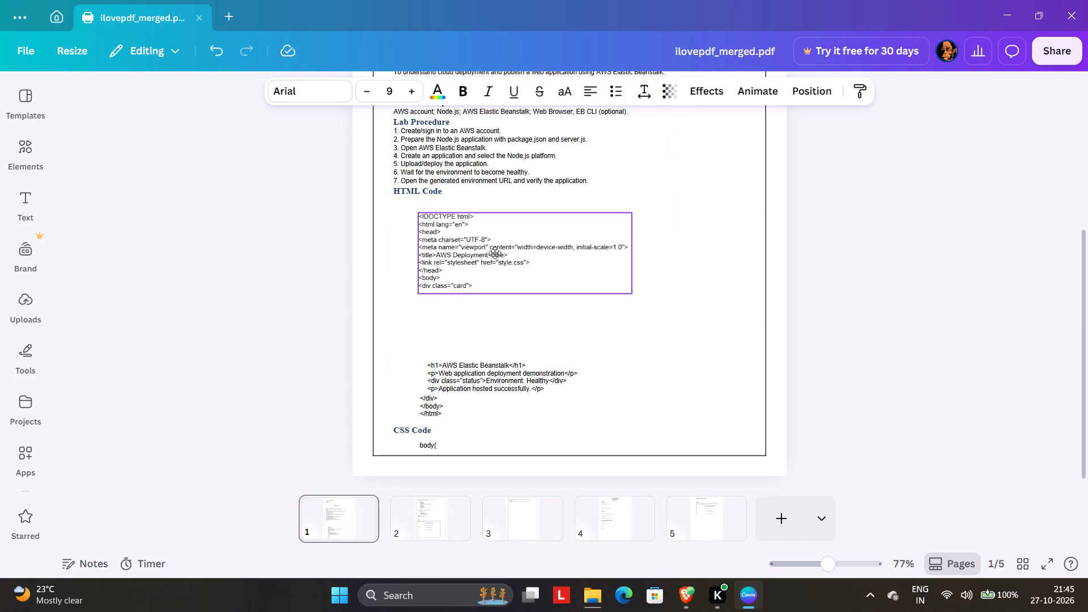
drag(495, 253, 486, 245)
drag(467, 373, 461, 359)
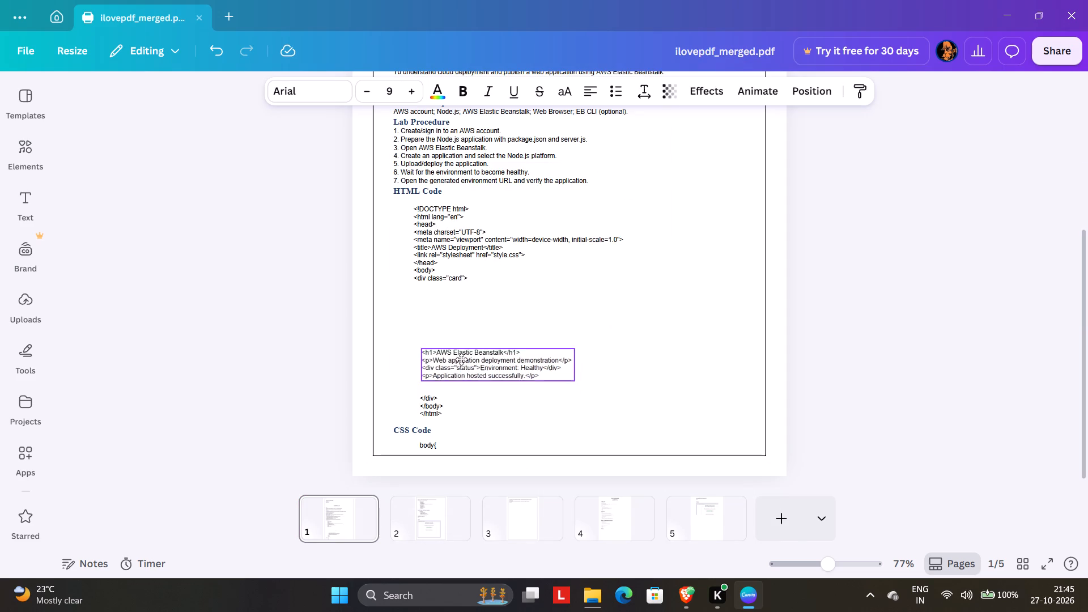
drag(461, 359, 451, 299)
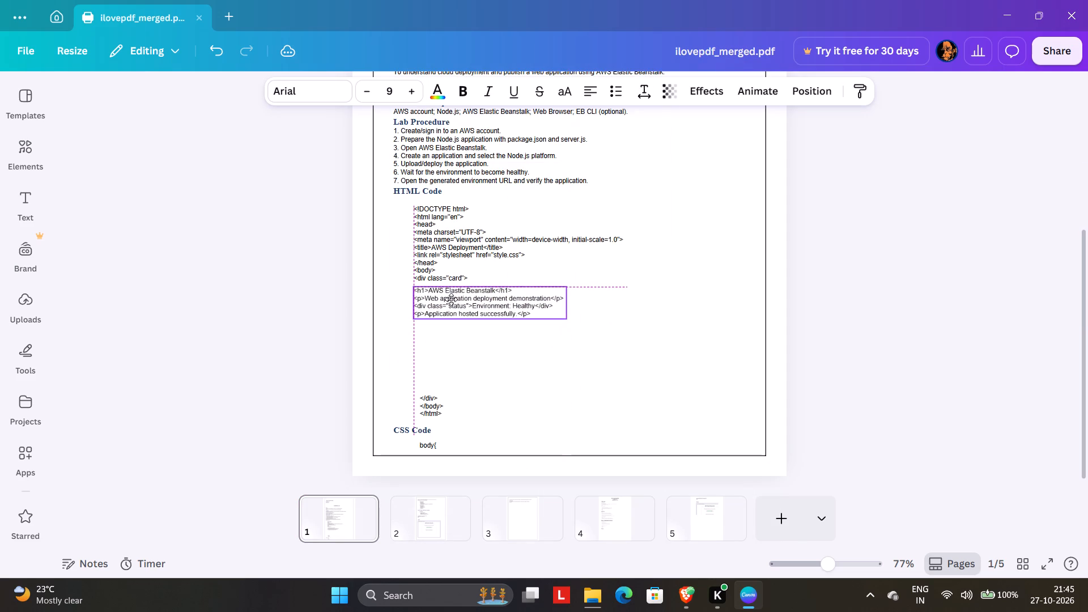
drag(451, 299, 451, 298)
drag(426, 403, 418, 377)
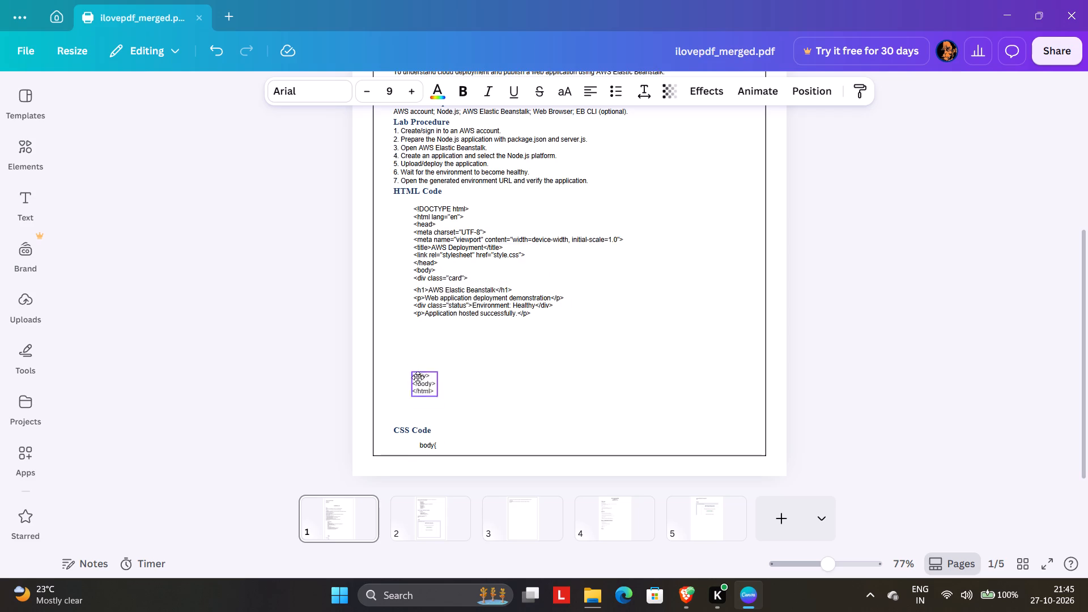
drag(418, 377, 417, 333)
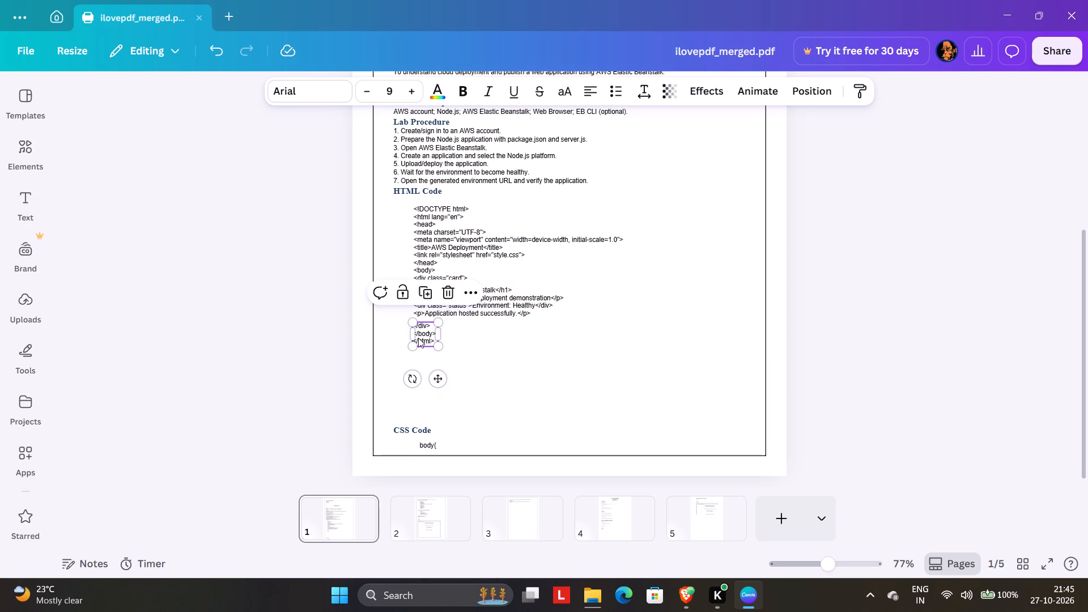
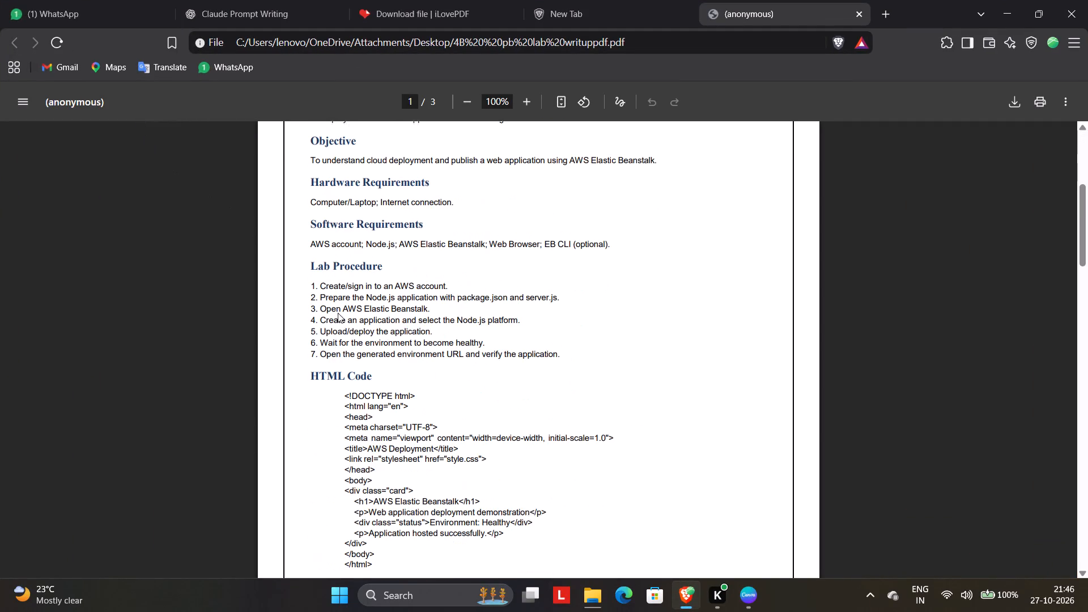
Check the CSS section in the reference PDF, and in Canva move "body{" up directly beneath the CSS Code heading on page 1.
scroll(338, 313, down, 3)
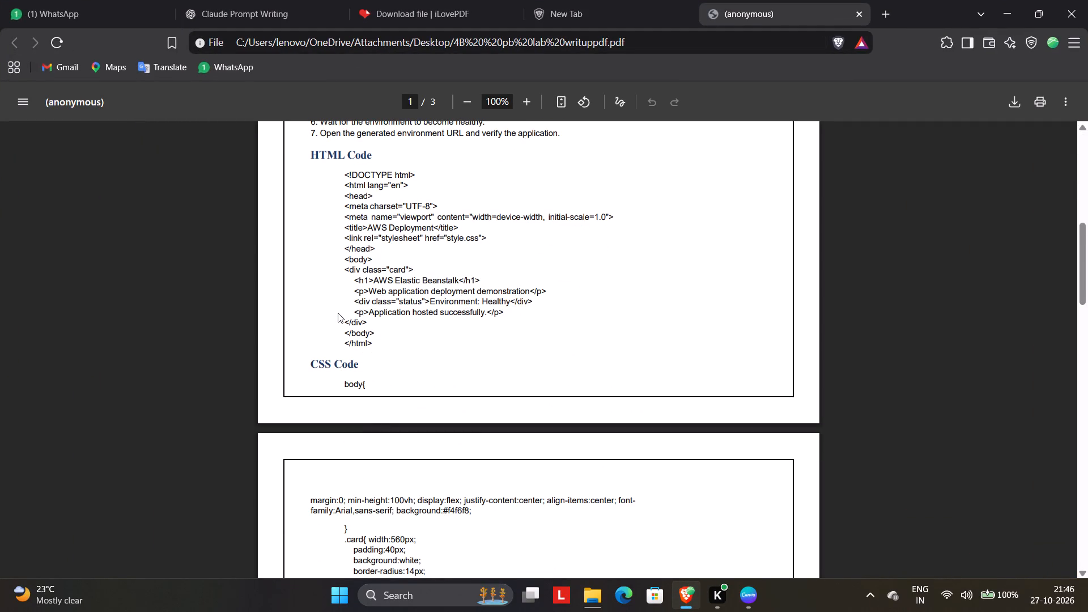
scroll(338, 313, down, 3)
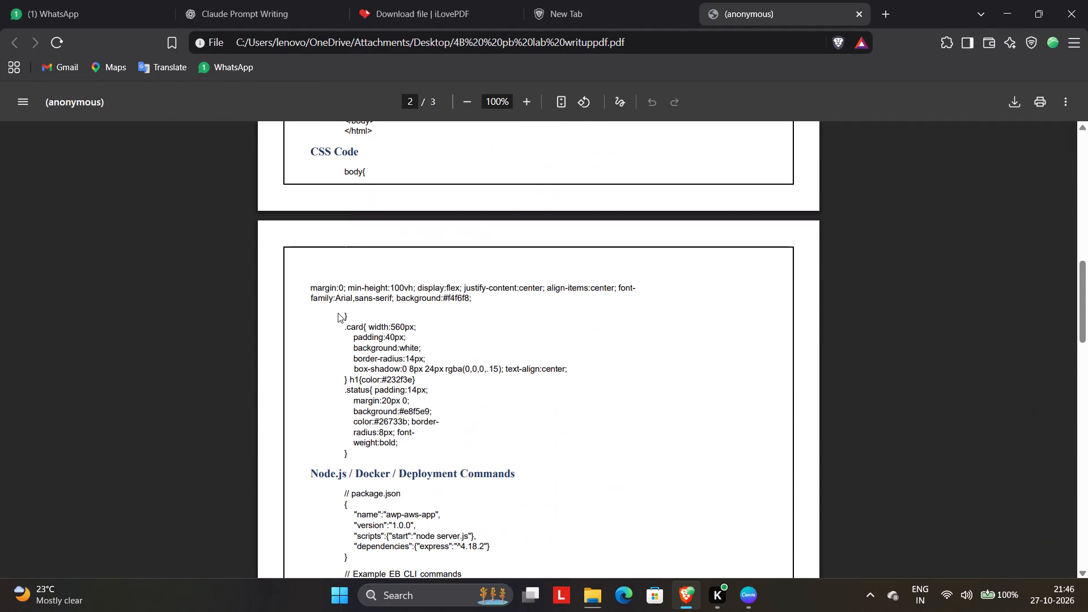
scroll(338, 313, up, 1)
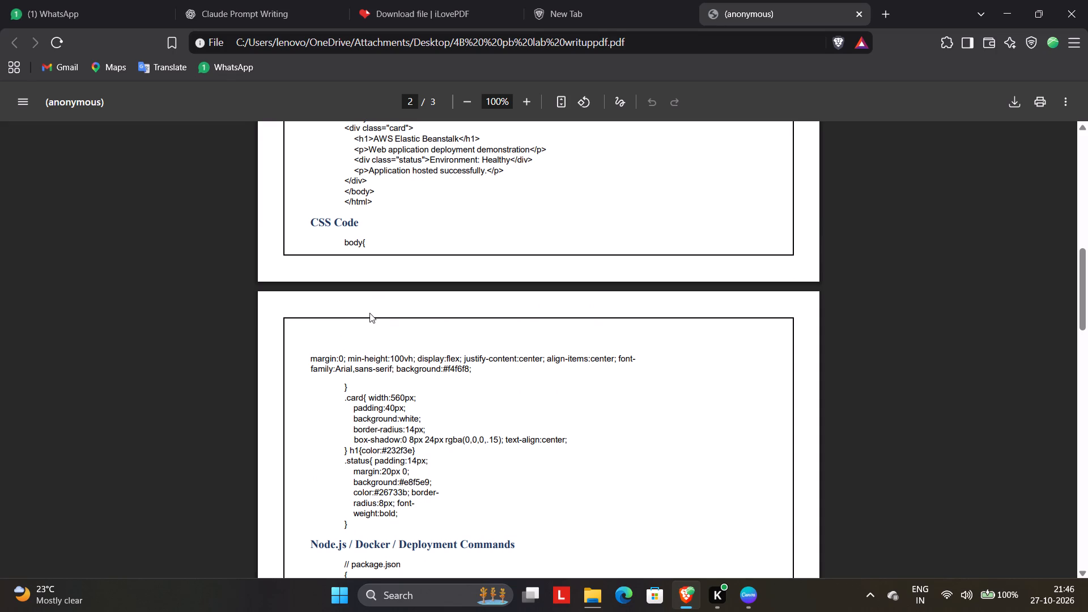
key(alt+Tab)
alt+click(420, 243)
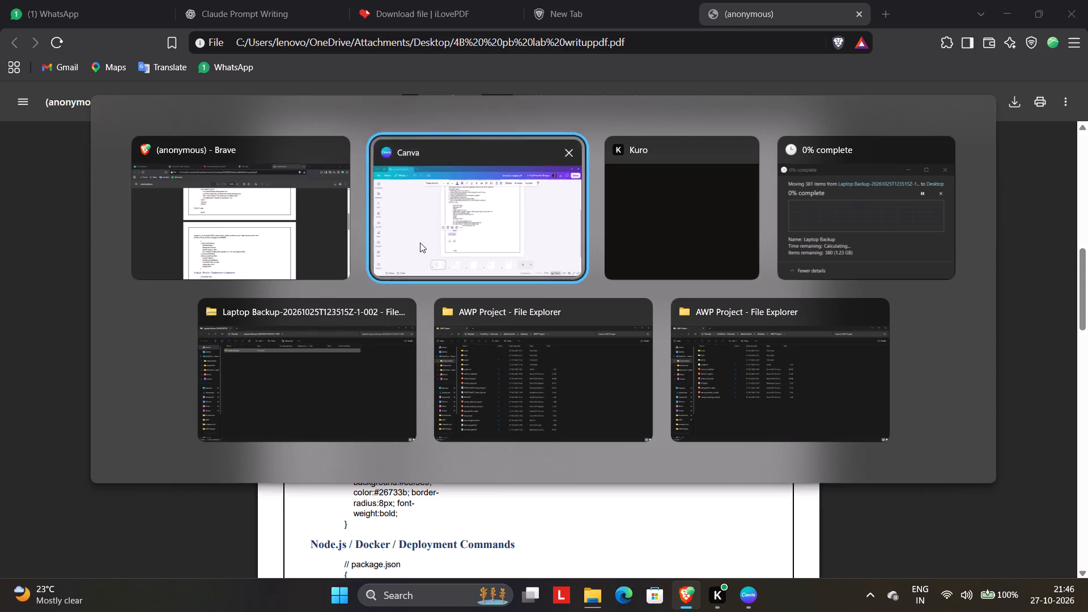
click(404, 359)
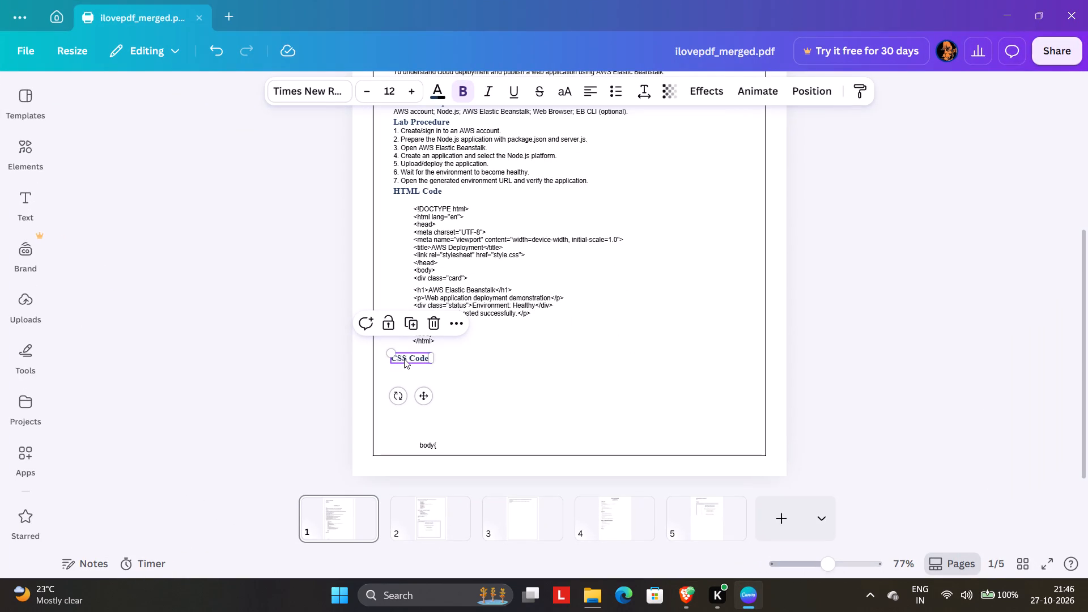
click(328, 364)
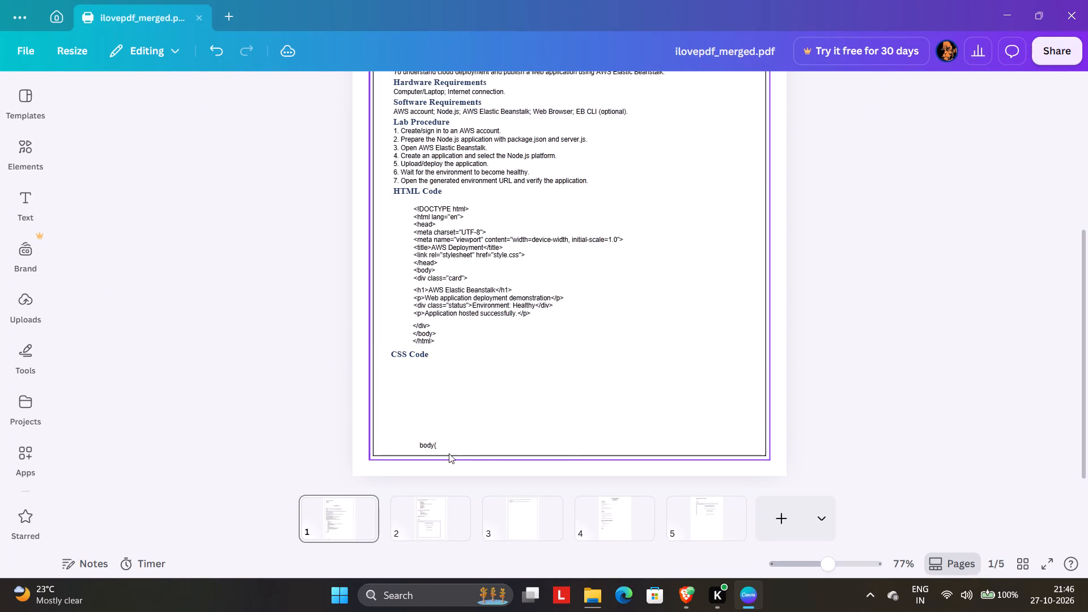
drag(436, 443, 432, 370)
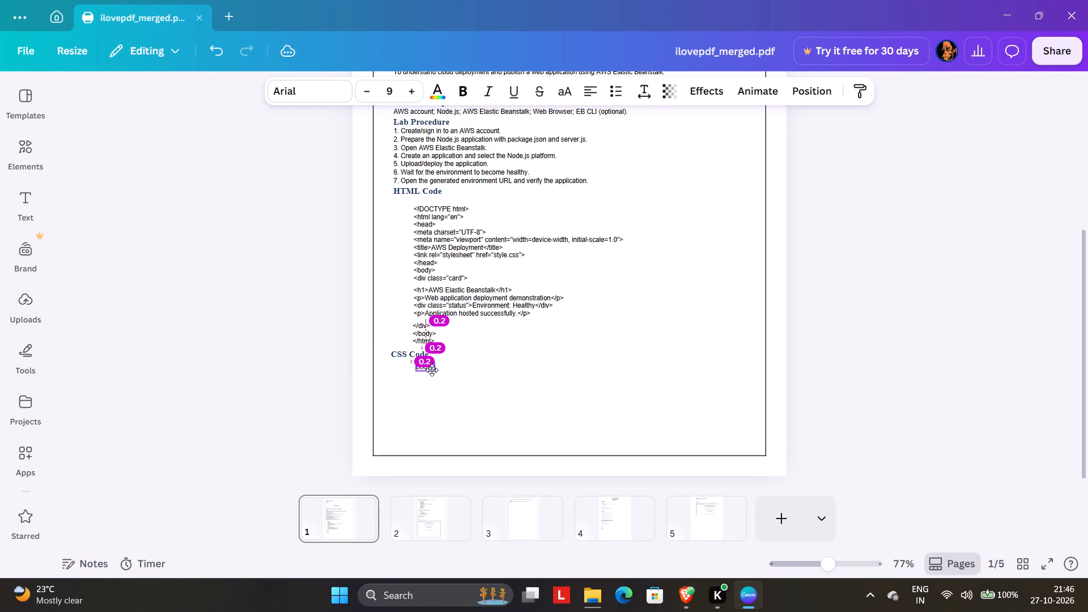
drag(432, 370, 428, 365)
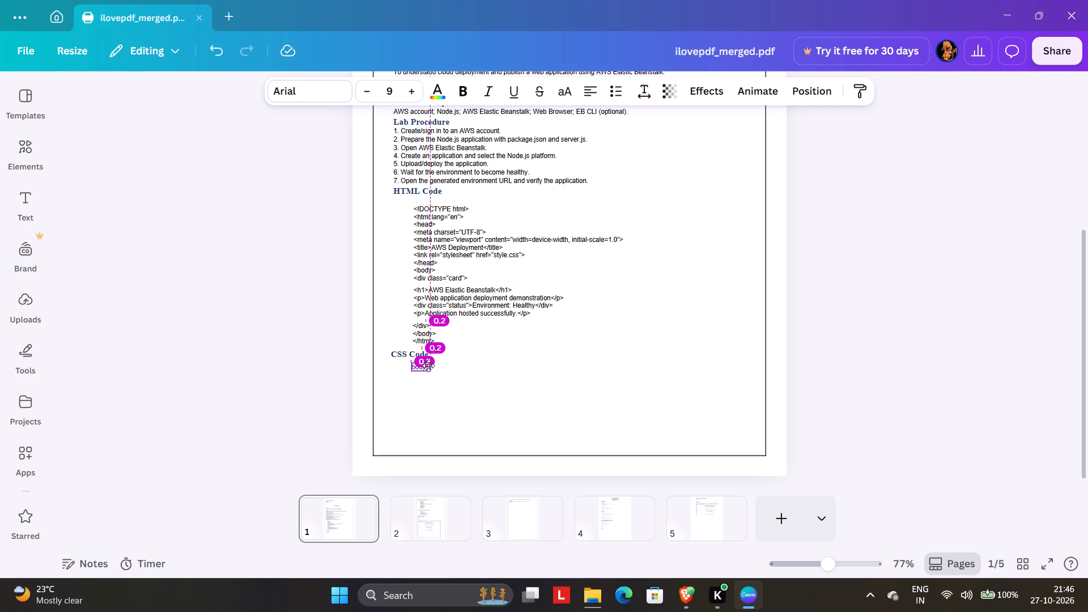
drag(428, 365, 428, 366)
click(908, 399)
key(alt+Tab)
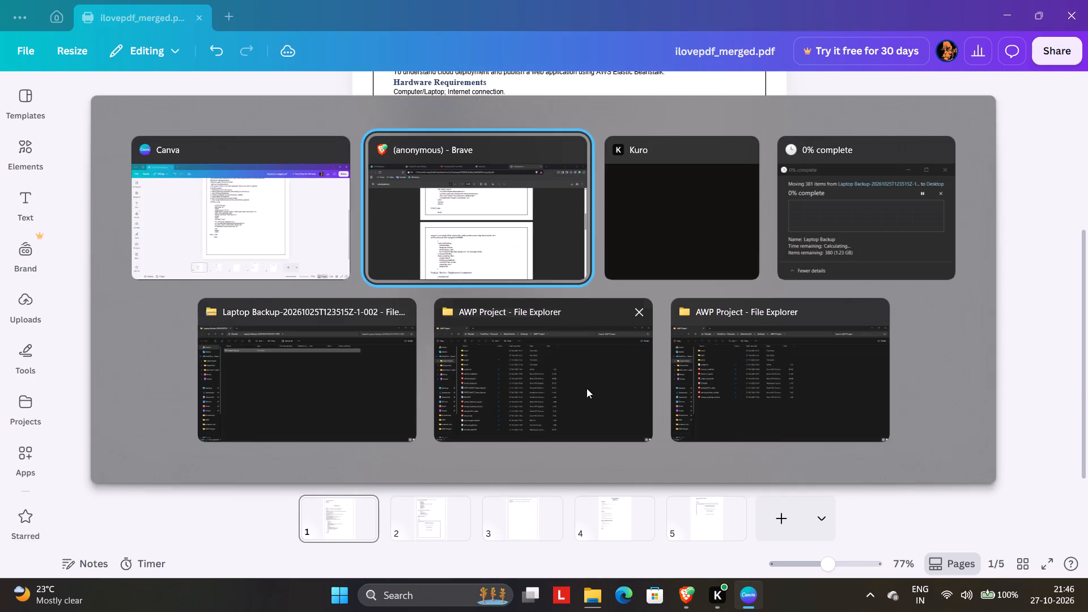
key(alt+Tab)
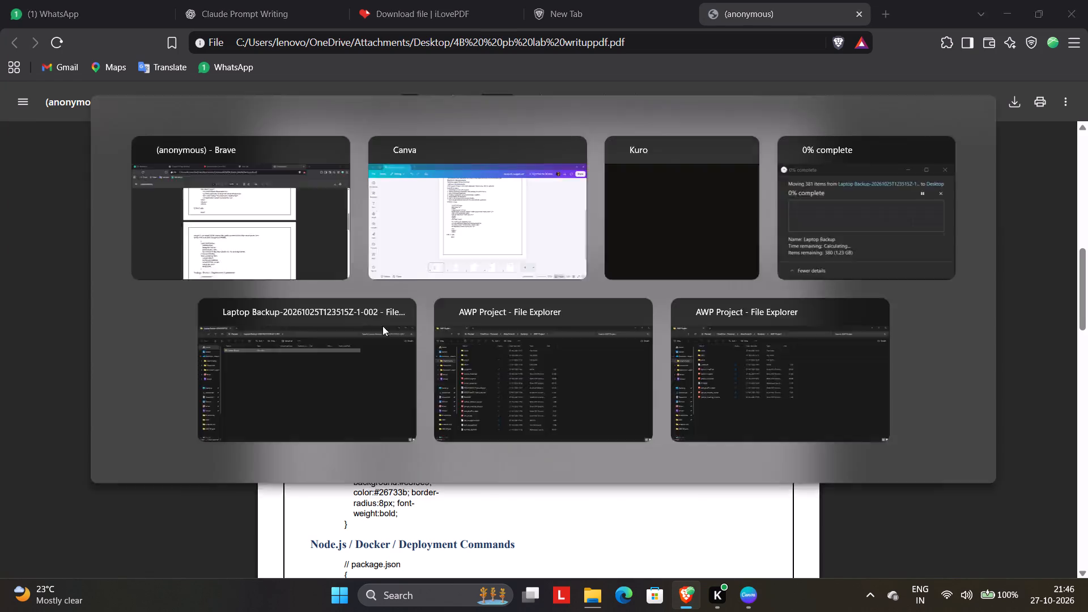
scroll(440, 351, down, 3)
click(419, 504)
scroll(453, 286, up, 4)
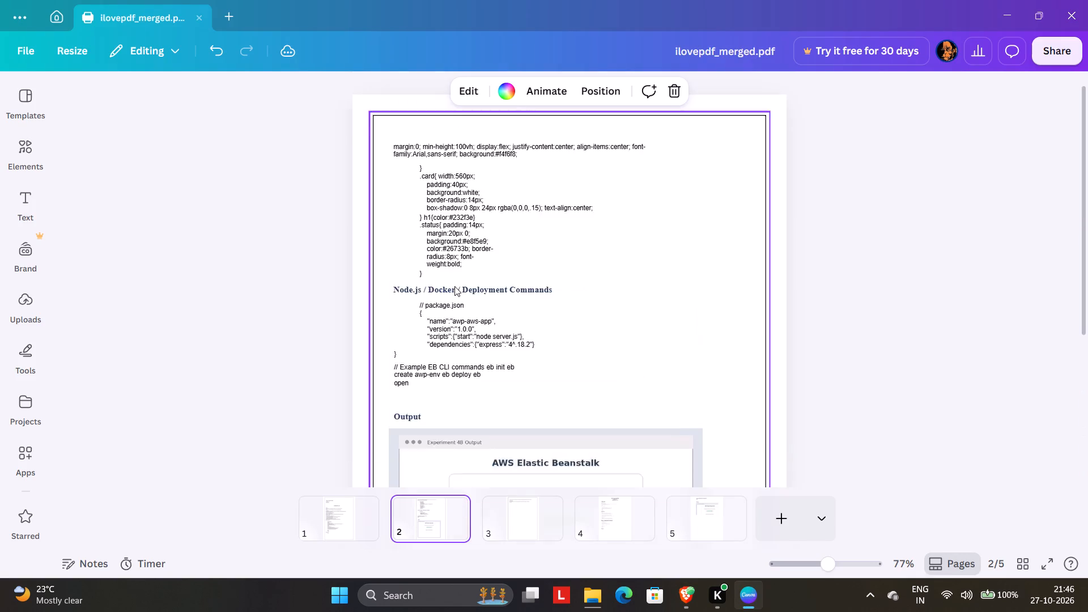
scroll(454, 286, up, 4)
ctrl+scroll(447, 262, up, 2)
scroll(414, 218, up, 2)
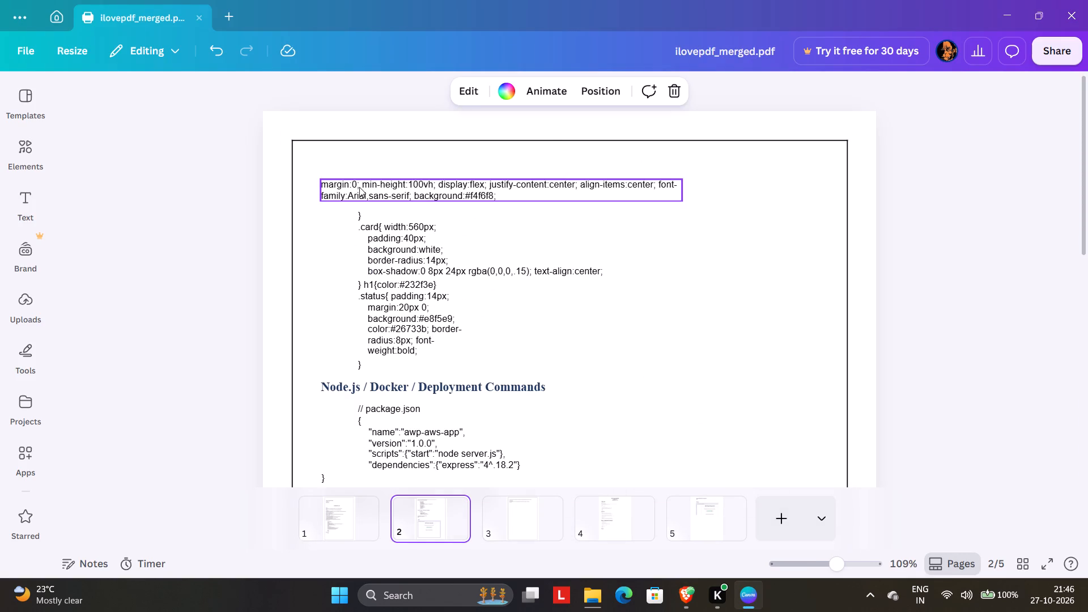
click(359, 187)
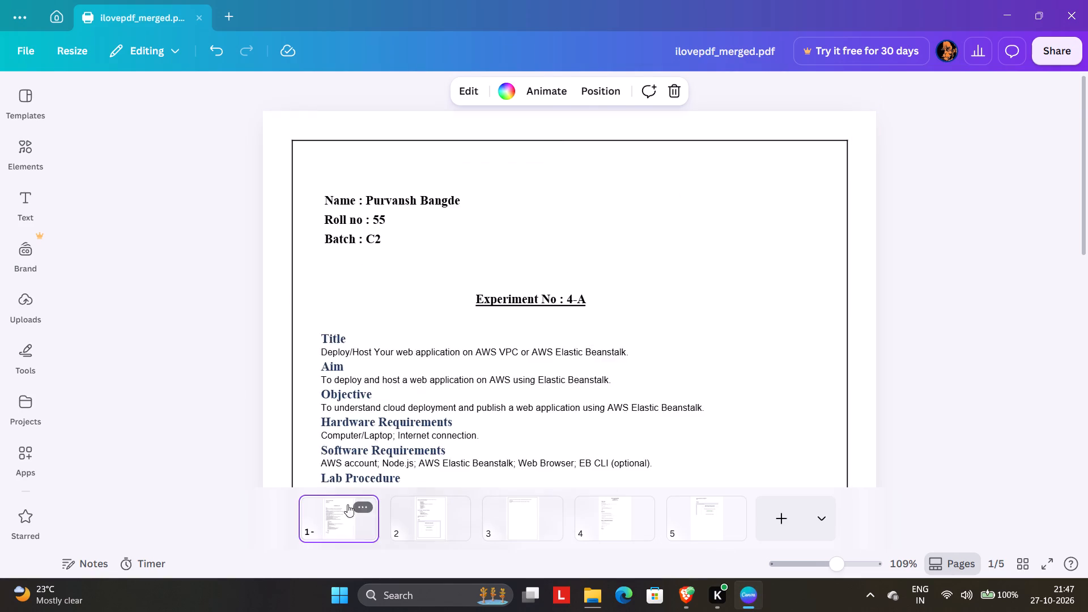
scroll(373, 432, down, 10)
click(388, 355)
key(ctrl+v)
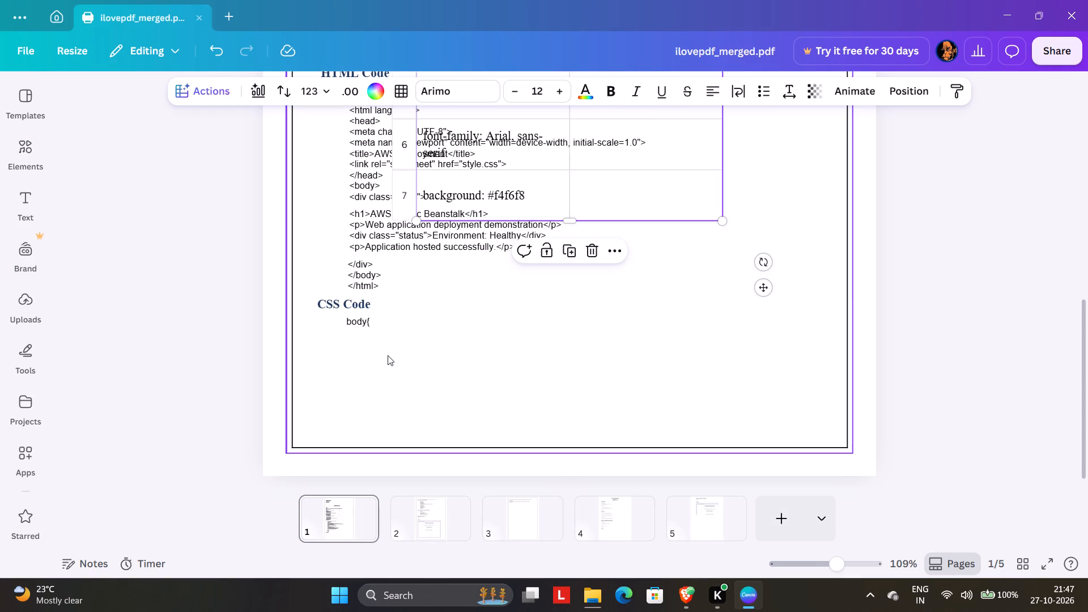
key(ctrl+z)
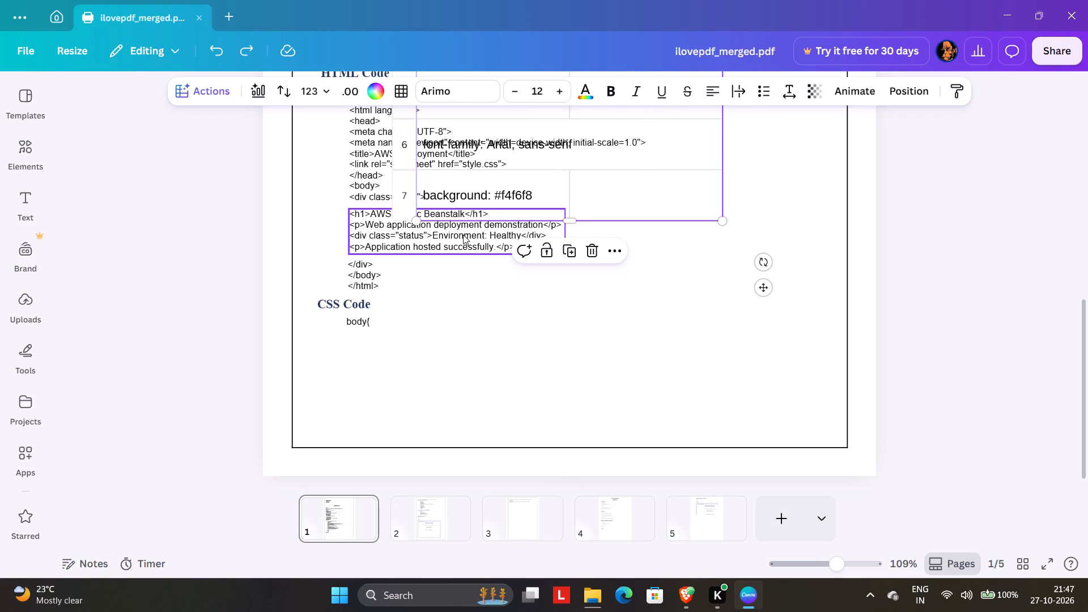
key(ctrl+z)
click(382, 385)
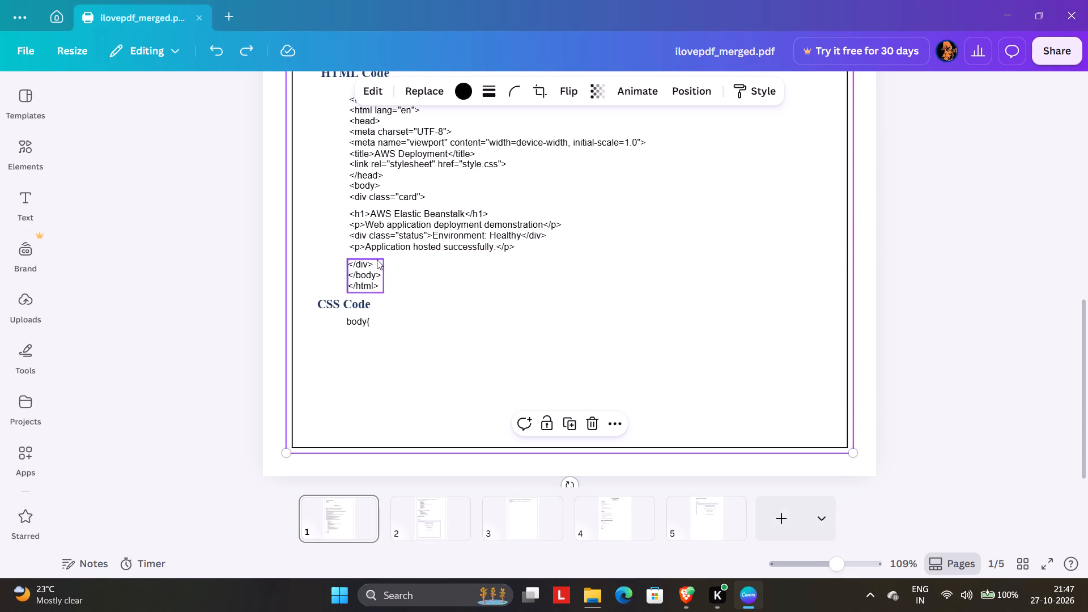
Add a default text box to page 1 and undo the accidental move of the page border.
click(25, 194)
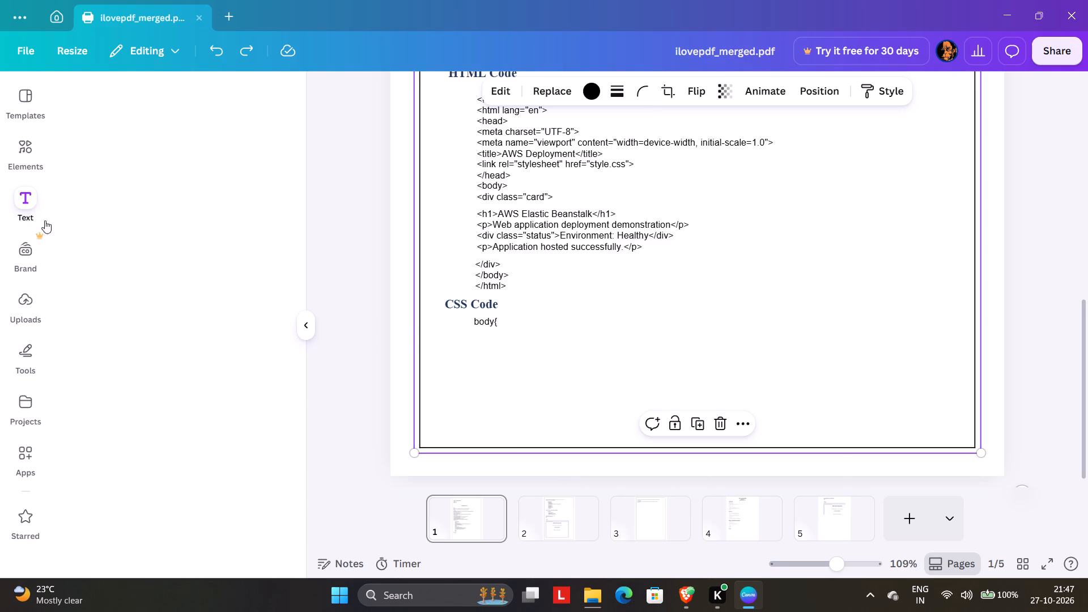
click(211, 153)
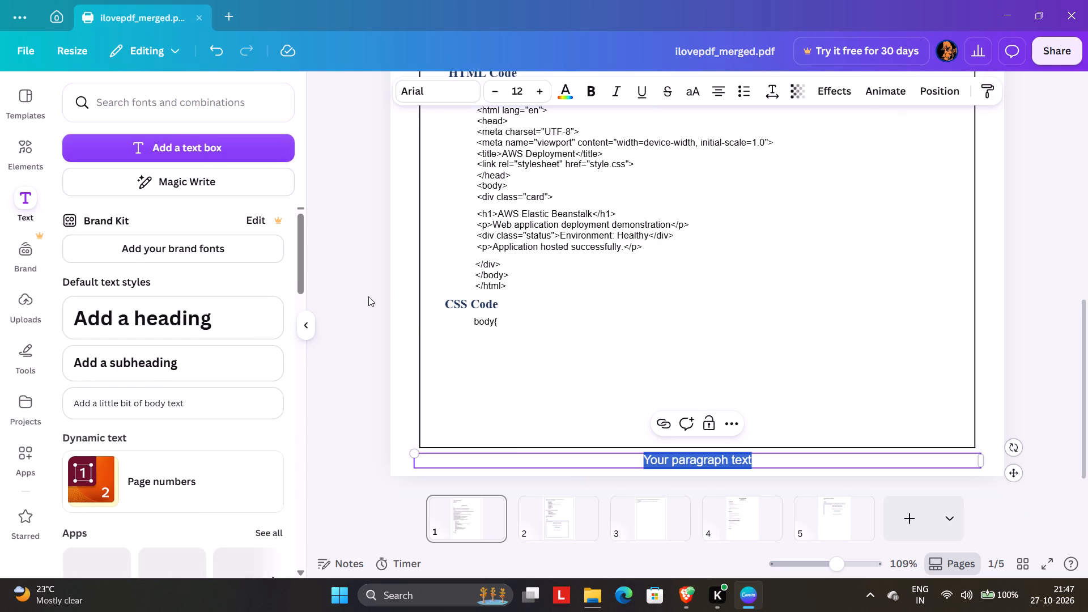
drag(467, 337, 498, 381)
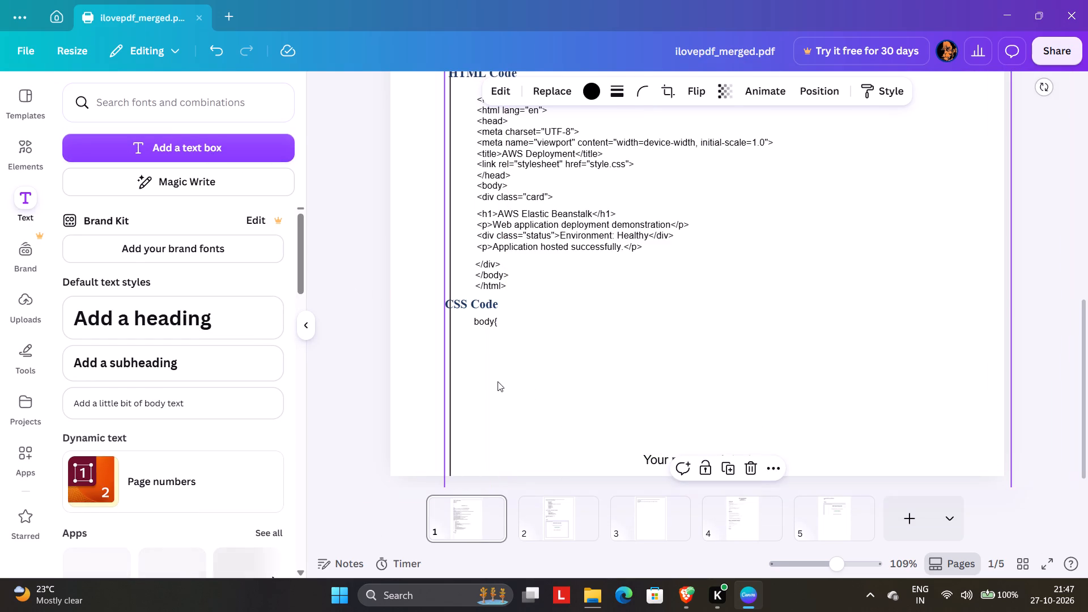
key(ctrl+z)
Add another text box, place it beneath the "body{" line on page 1, and replace its placeholder with the arranged CSS properties.
click(195, 156)
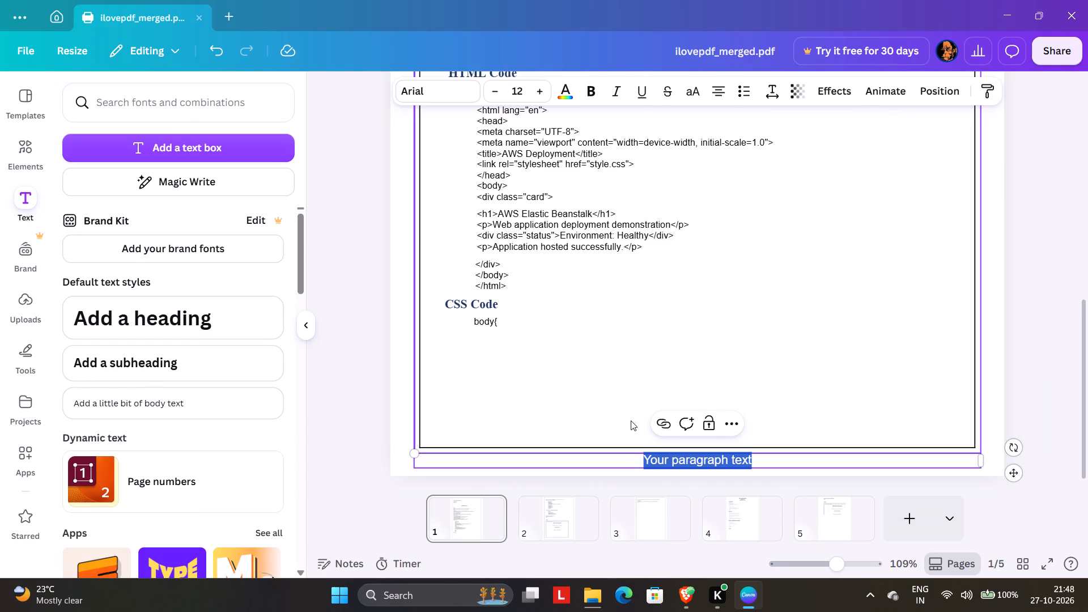
click(664, 459)
drag(653, 459, 641, 445)
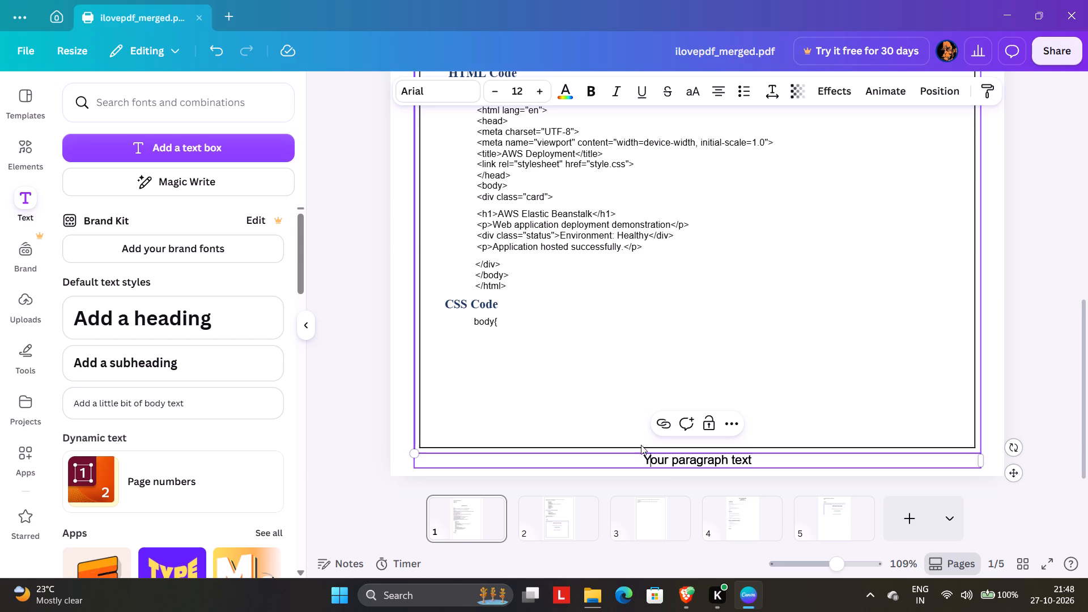
drag(641, 445, 637, 443)
click(657, 461)
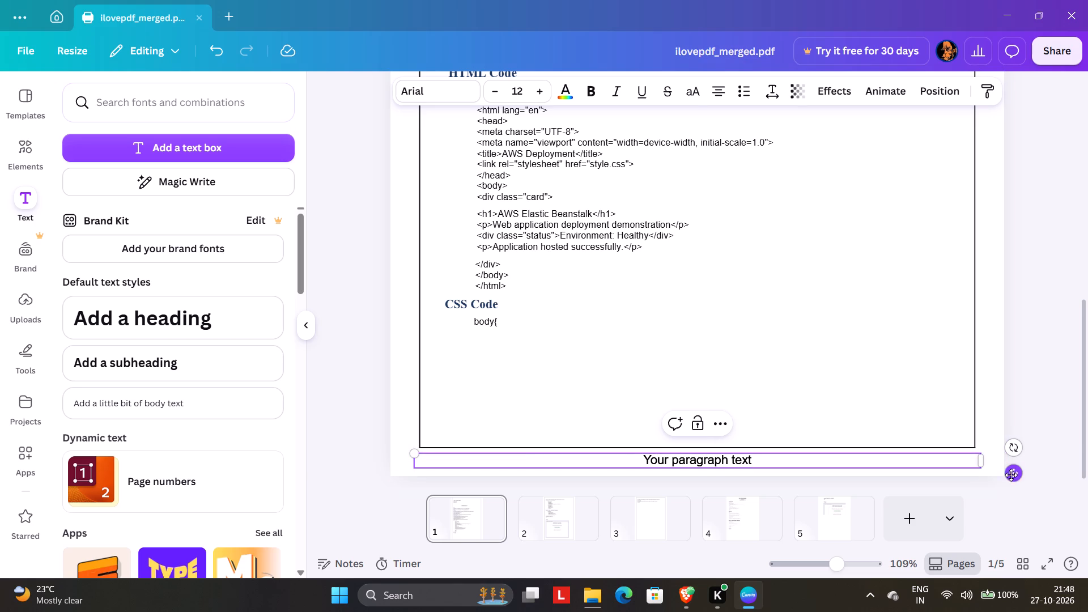
drag(1011, 475, 933, 361)
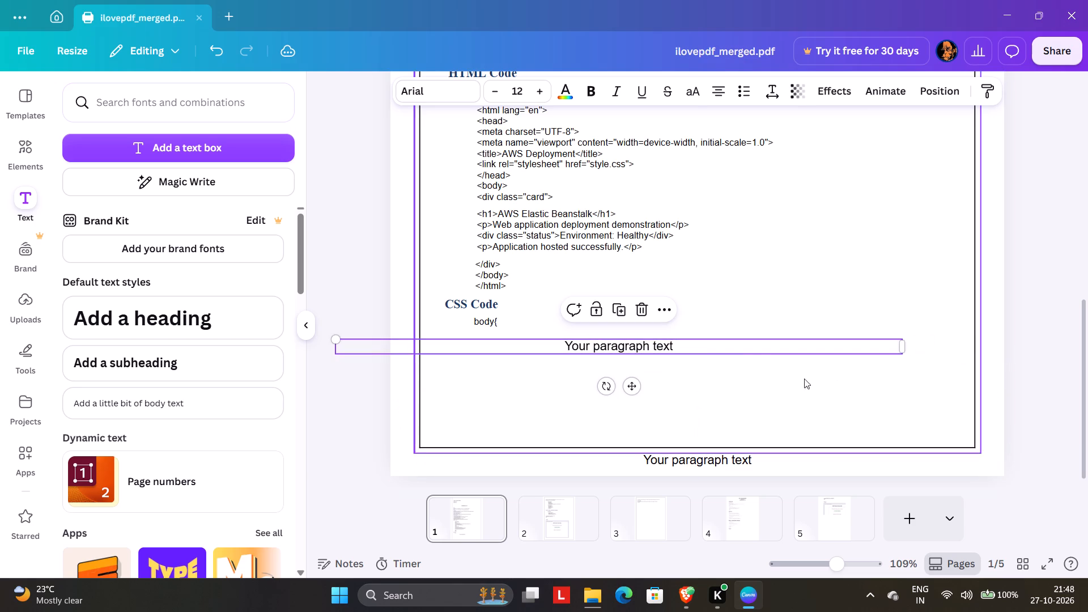
drag(741, 347, 719, 335)
double_click(641, 333)
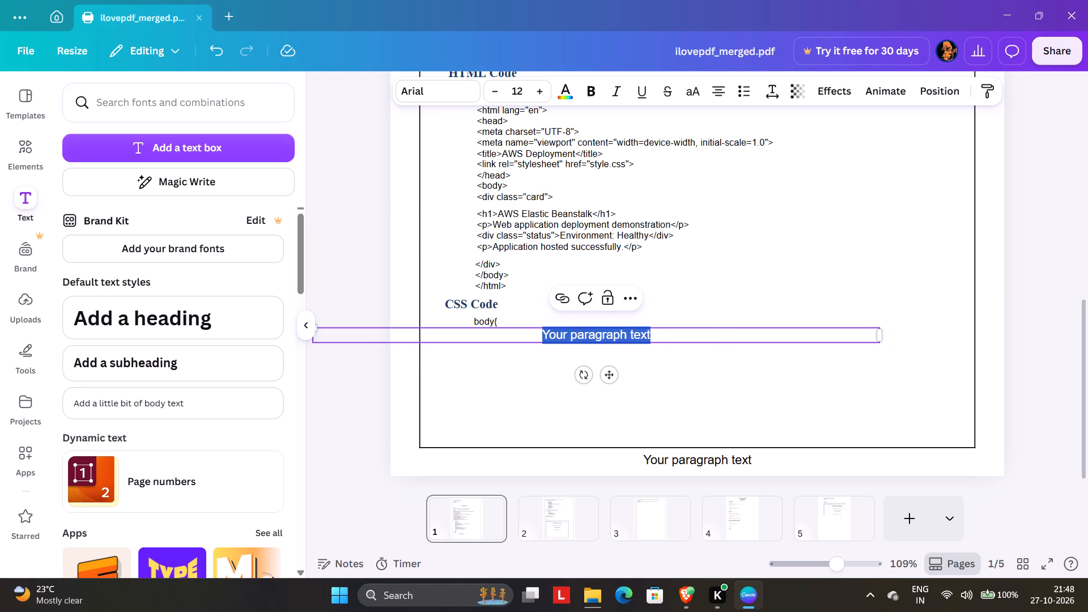
key(ctrl+v)
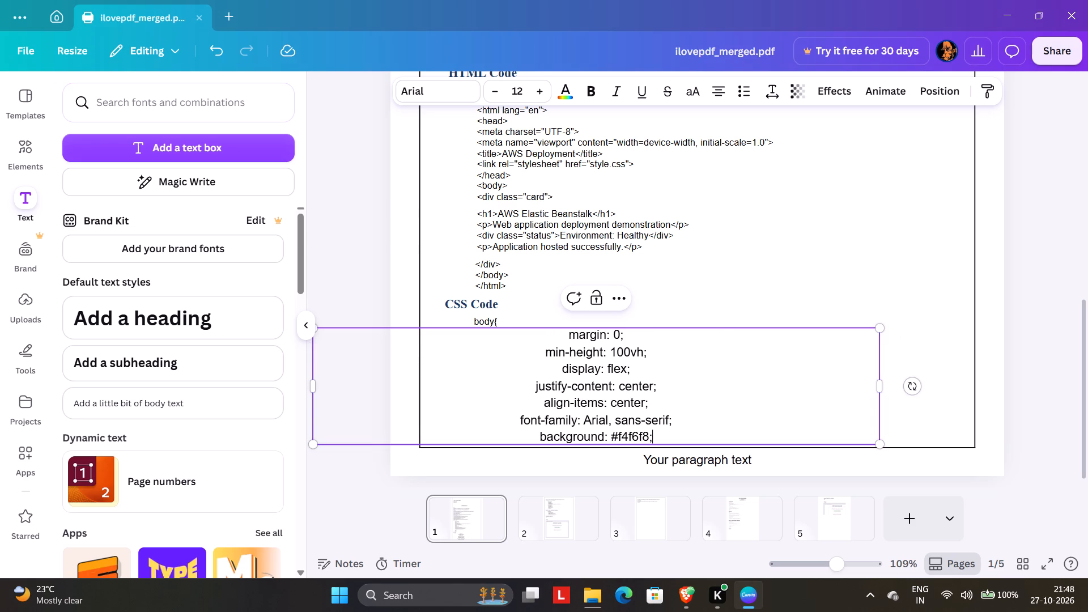
Set all the pasted CSS properties text to size 8 and shift its box so the lines sit beneath "body{" on page 1.
drag(657, 410, 584, 360)
click(636, 412)
key(ctrl+a)
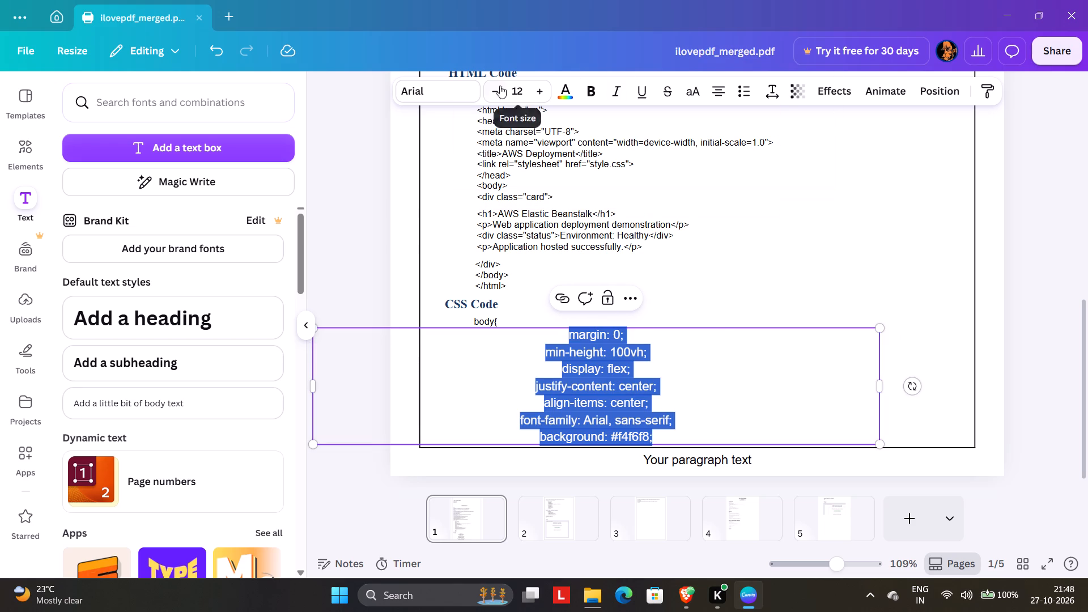
triple_click(486, 92)
click(486, 92)
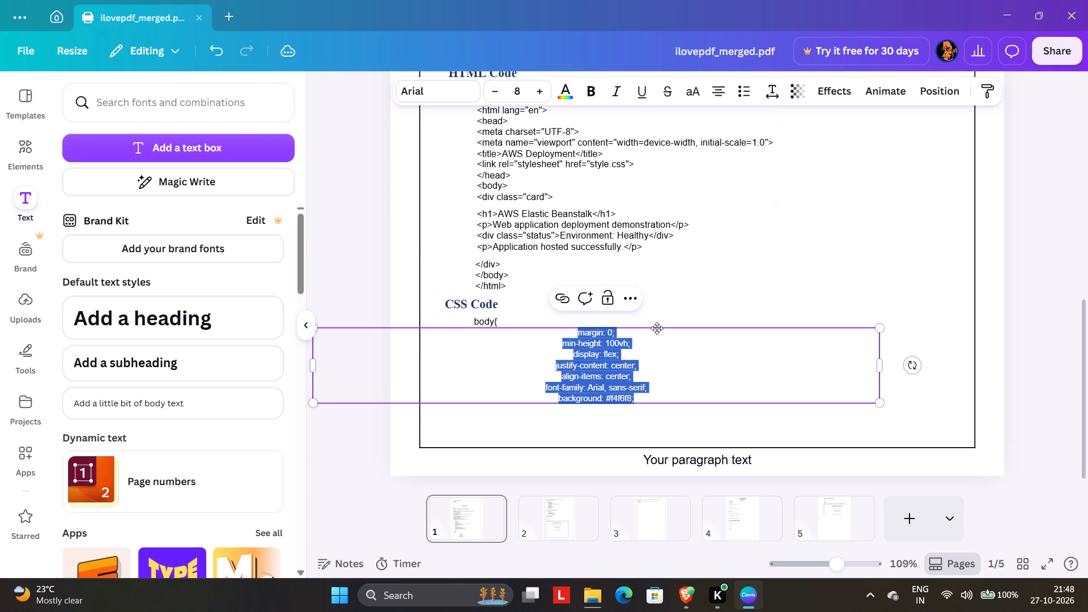
click(1045, 395)
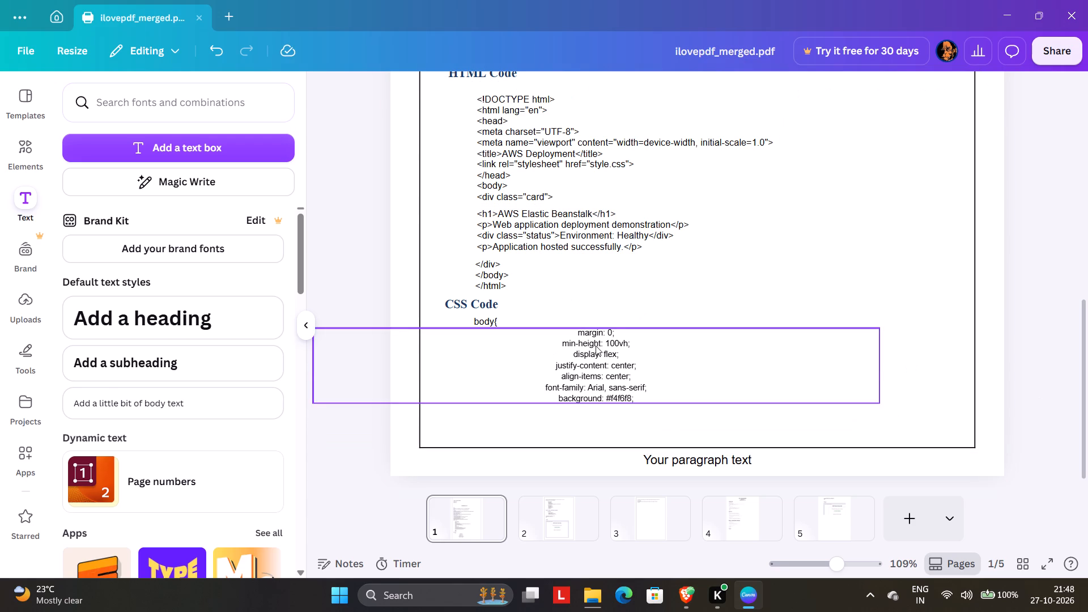
drag(596, 346, 522, 349)
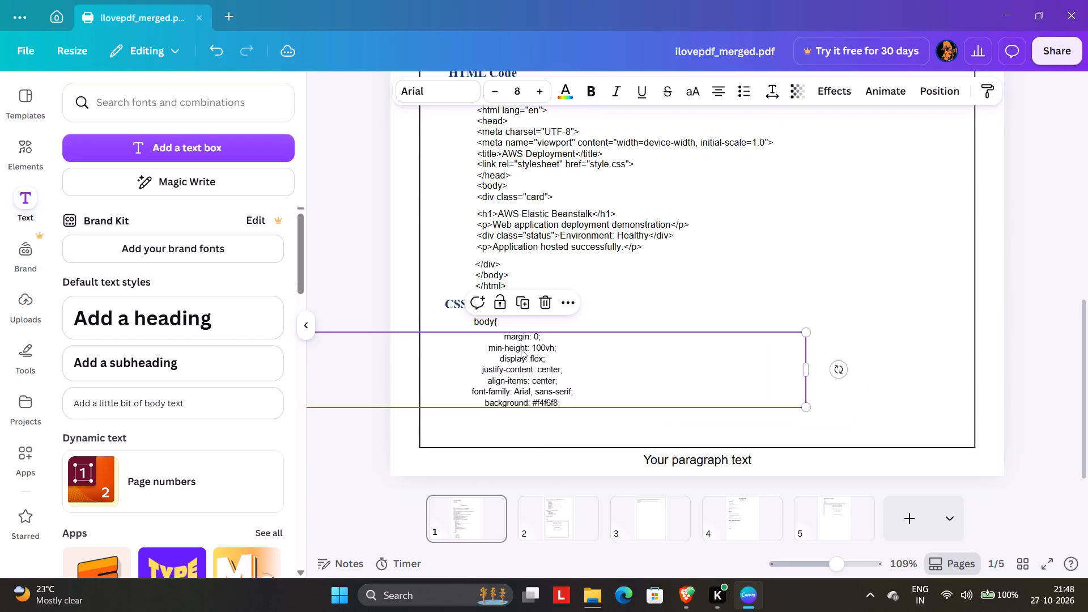
Indent the "min-height: 100vh;" line with spaces until it starts level with the "margin: 0;" line.
click(488, 348)
key(Tab)
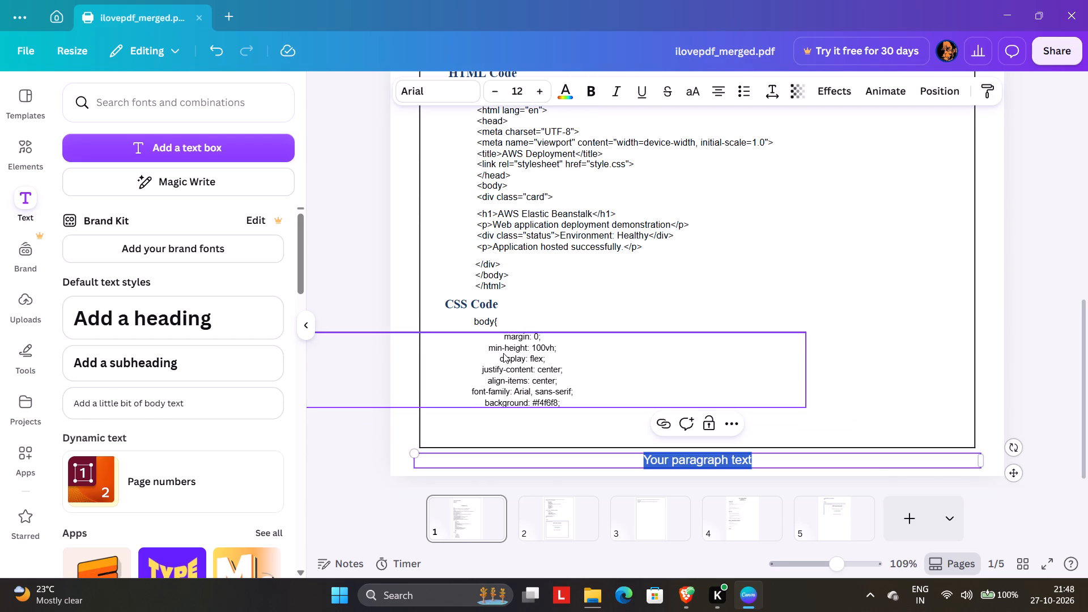
click(503, 353)
click(491, 346)
key(space)
key(space)
key(space)
key(space)
key(space)
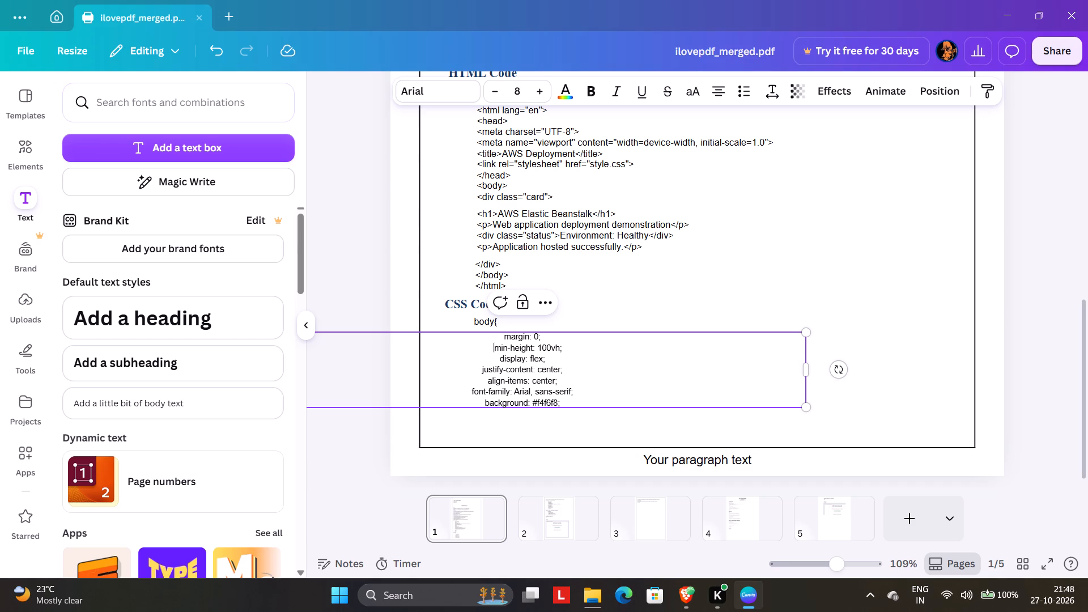
key(space)
key(space)
key(space)
key(space)
key(space)
key(space)
key(space)
key(space)
Indent the "justify-content: center;" and "display: flex;" lines with spaces so both start level with the lines above.
click(484, 371)
click(482, 371)
key(Tab)
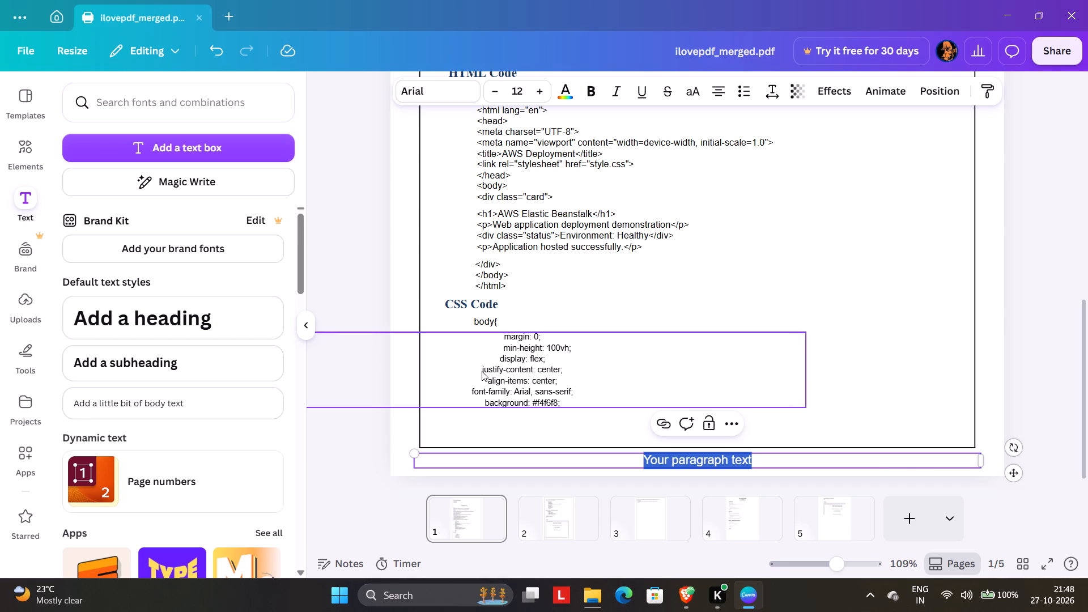
double_click(482, 371)
click(478, 366)
key(space)
key(space)
key(space)
key(space)
key(space)
key(space)
key(space)
key(space)
key(space)
key(space)
key(space)
key(space)
key(space)
key(space)
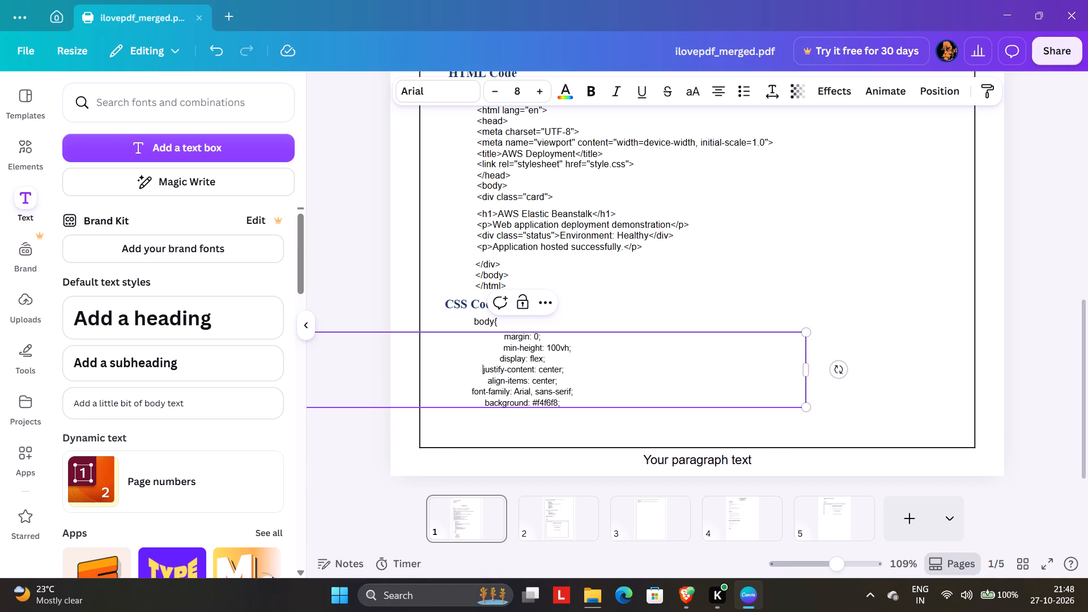
click(501, 357)
key(space)
key(space)
key(space)
click(496, 371)
key(space)
key(space)
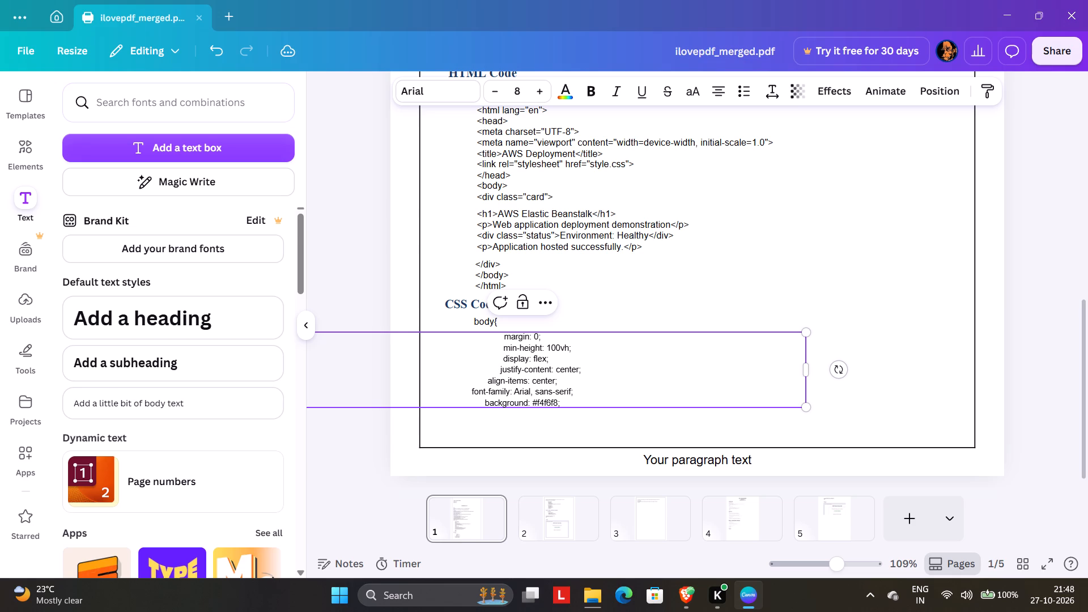
key(space)
key(space)
key(space)
Indent the "align-items: center;" line with spaces to match the start of the lines above.
click(486, 381)
key(space)
key(space)
key(space)
key(space)
key(space)
key(space)
key(space)
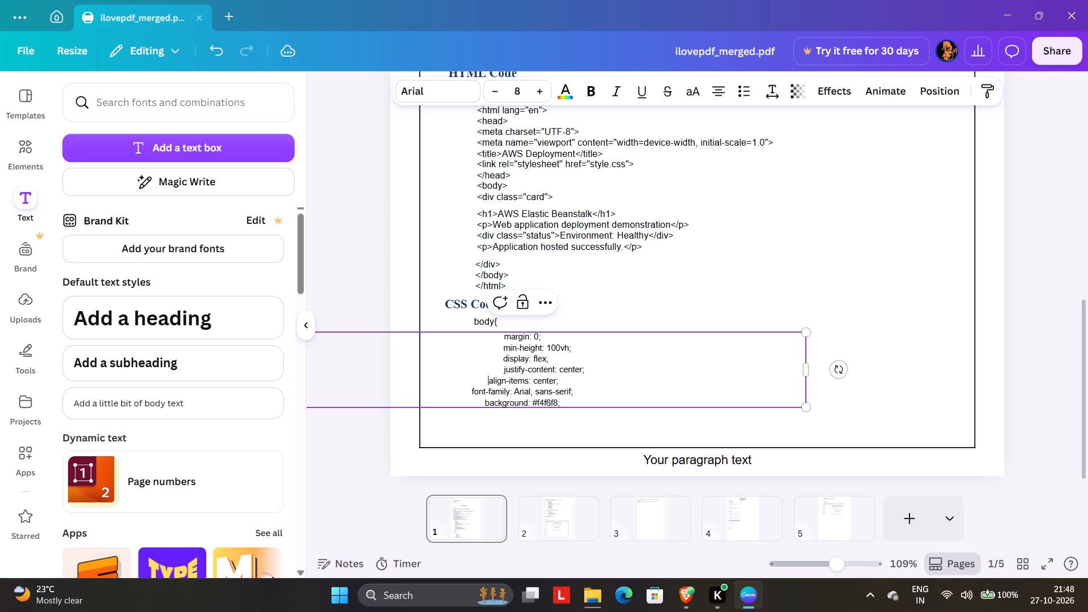
key(space)
key(space)
key(space)
key(space)
key(space)
key(space)
key(space)
Indent the "font-family: Arial, sans-serif;" line with spaces to match the start of the lines above.
click(470, 388)
key(space)
key(space)
key(space)
key(space)
key(space)
key(space)
key(space)
key(space)
key(space)
key(space)
key(space)
key(space)
key(space)
key(space)
key(space)
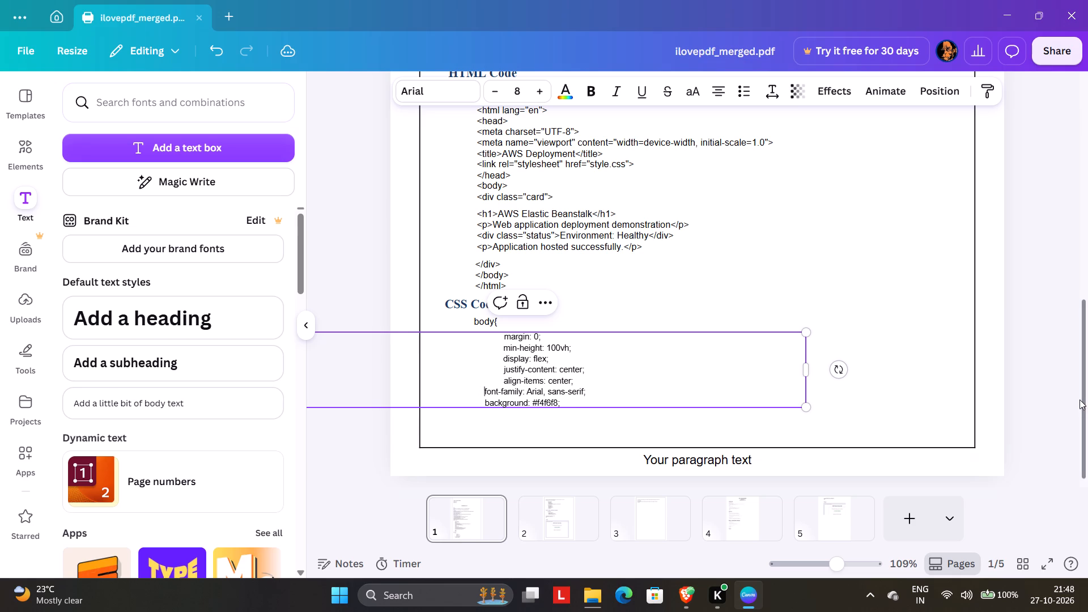
key(space)
key(space)
key(space)
key(space)
key(space)
key(space)
key(space)
key(space)
key(space)
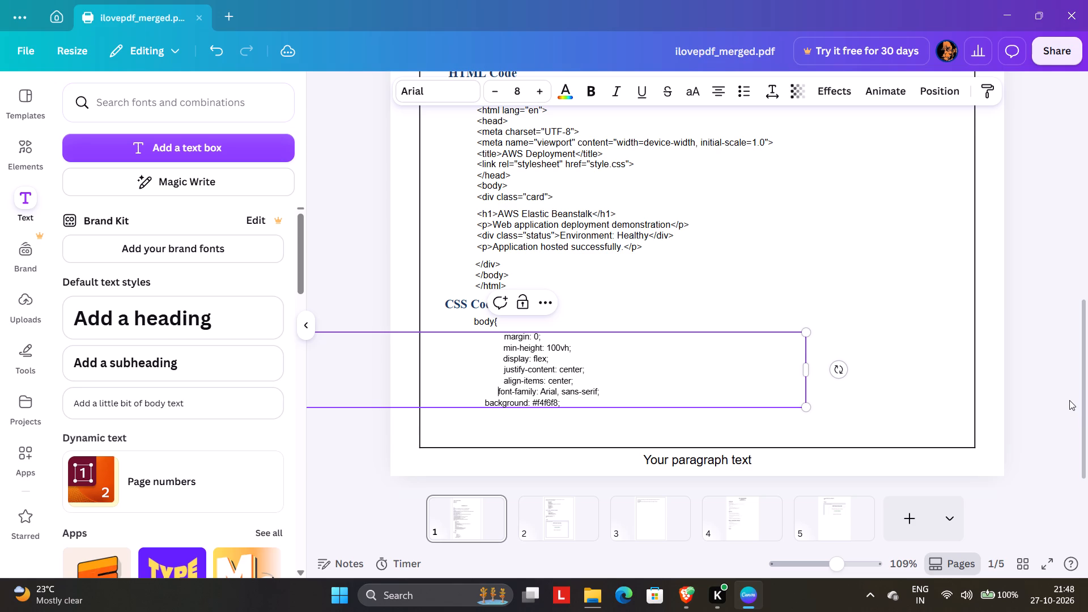
key(space)
key(space)
key(space)
key(space)
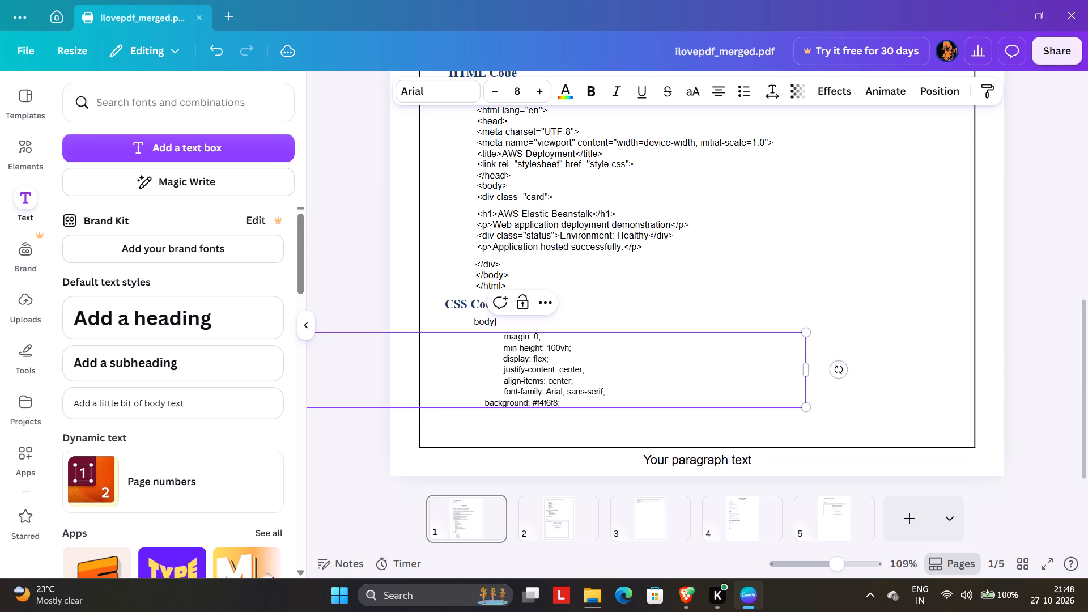
Indent the "background: #f4f6f8;" line with spaces to match the other properties, and finish editing the text box.
click(485, 402)
key(space)
key(space)
key(space)
key(space)
key(space)
key(space)
key(space)
key(space)
key(space)
key(space)
key(space)
key(space)
key(space)
key(space)
key(space)
key(space)
key(space)
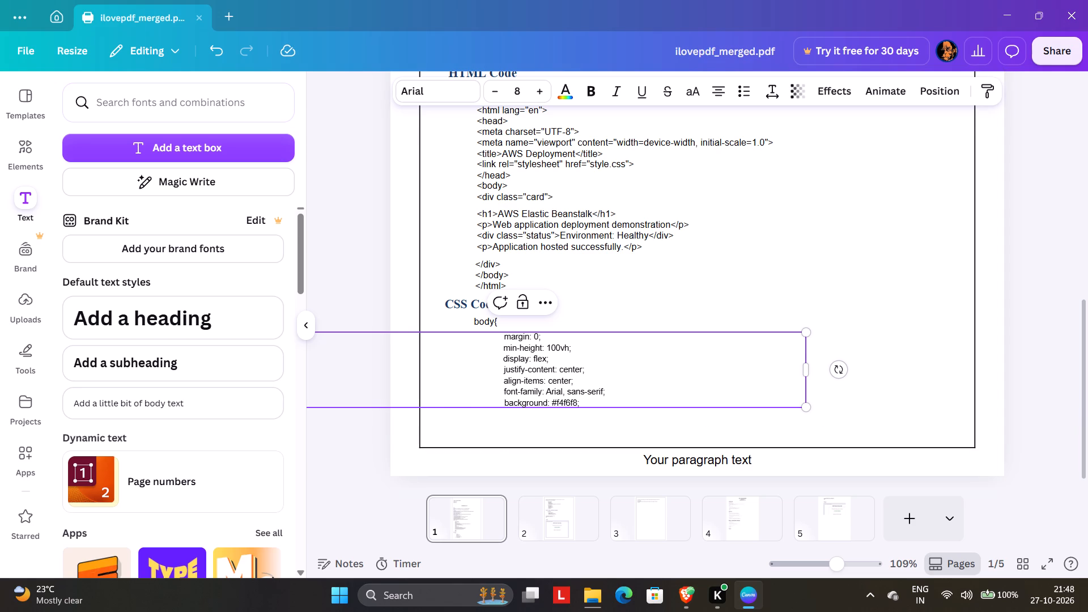
click(1019, 371)
Delete the leftover "Your paragraph text" box at the bottom of page 1.
click(664, 459)
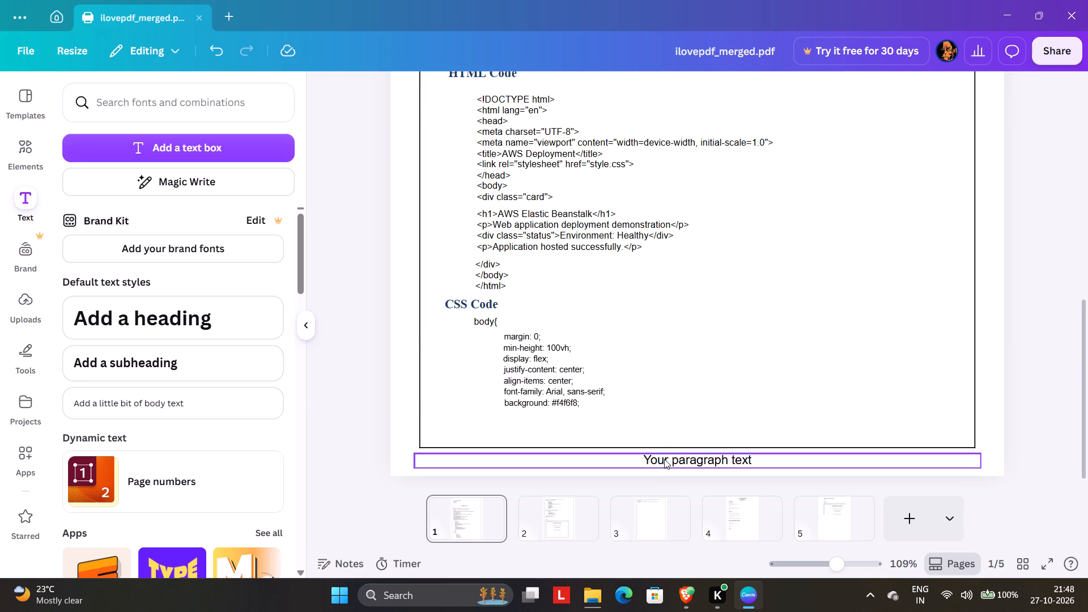
key(BackSpace)
Nudge the CSS properties text box slightly closer beneath the "body{" line on page 1.
click(532, 381)
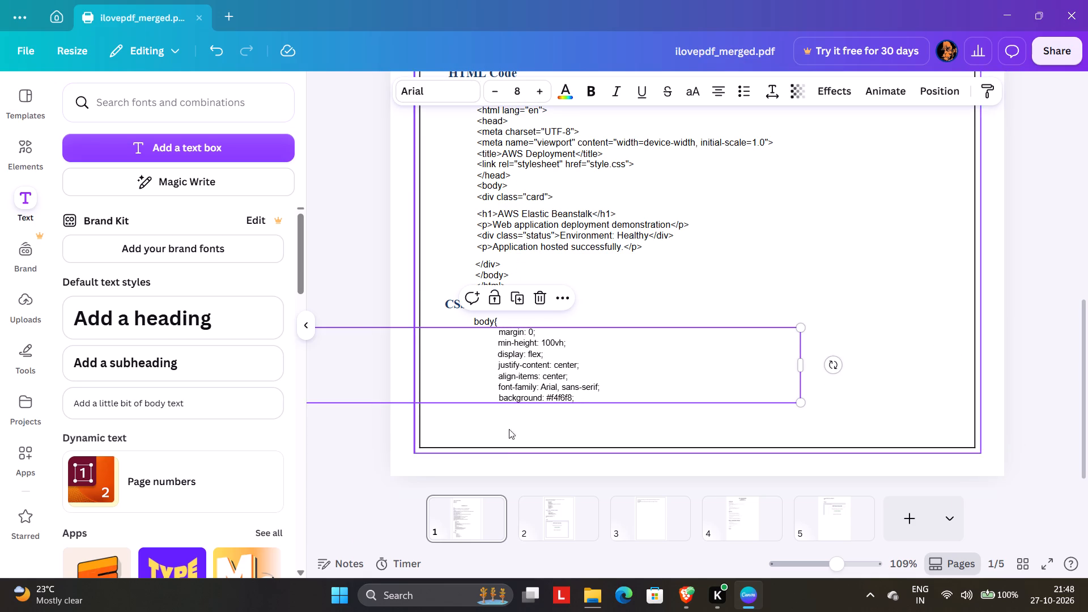
Delete the original unarranged CSS properties paragraph, starting with "margin:0;", from the top of page 2.
click(525, 506)
scroll(550, 275, up, 16)
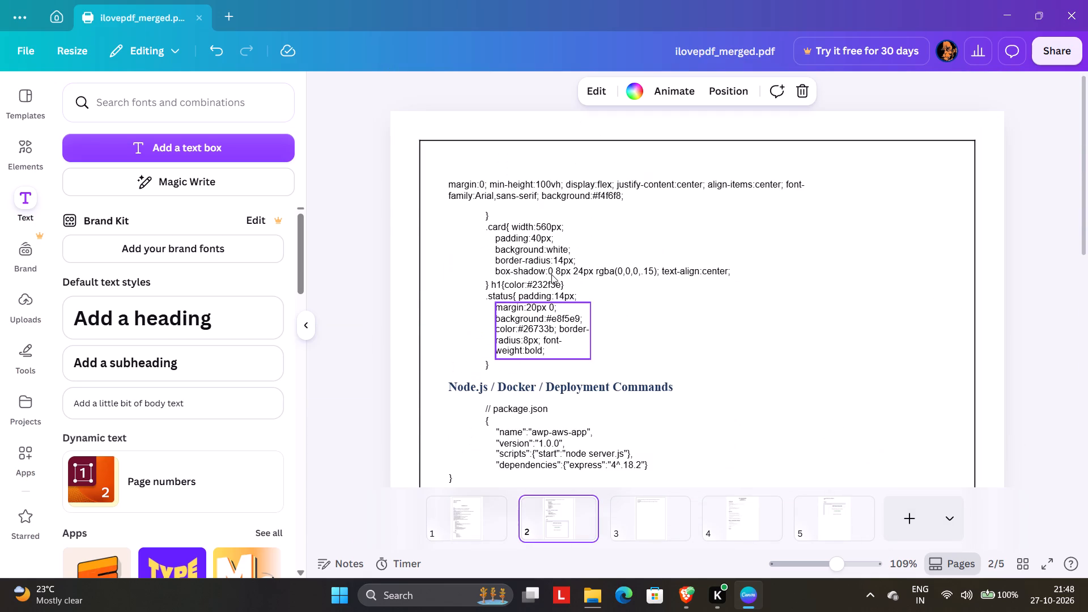
scroll(551, 274, up, 1)
click(490, 189)
key(BackSpace)
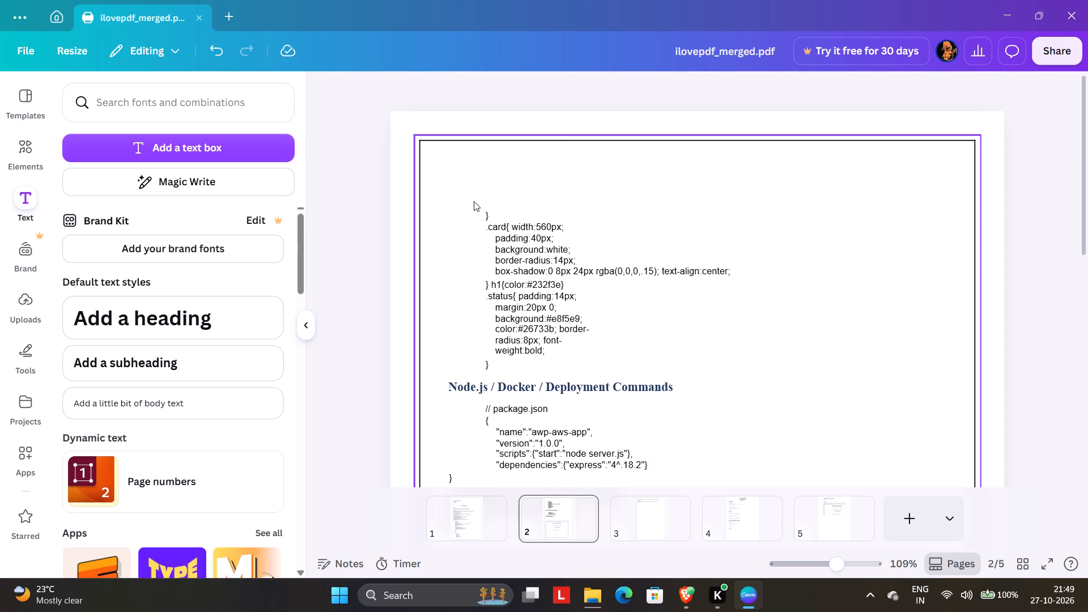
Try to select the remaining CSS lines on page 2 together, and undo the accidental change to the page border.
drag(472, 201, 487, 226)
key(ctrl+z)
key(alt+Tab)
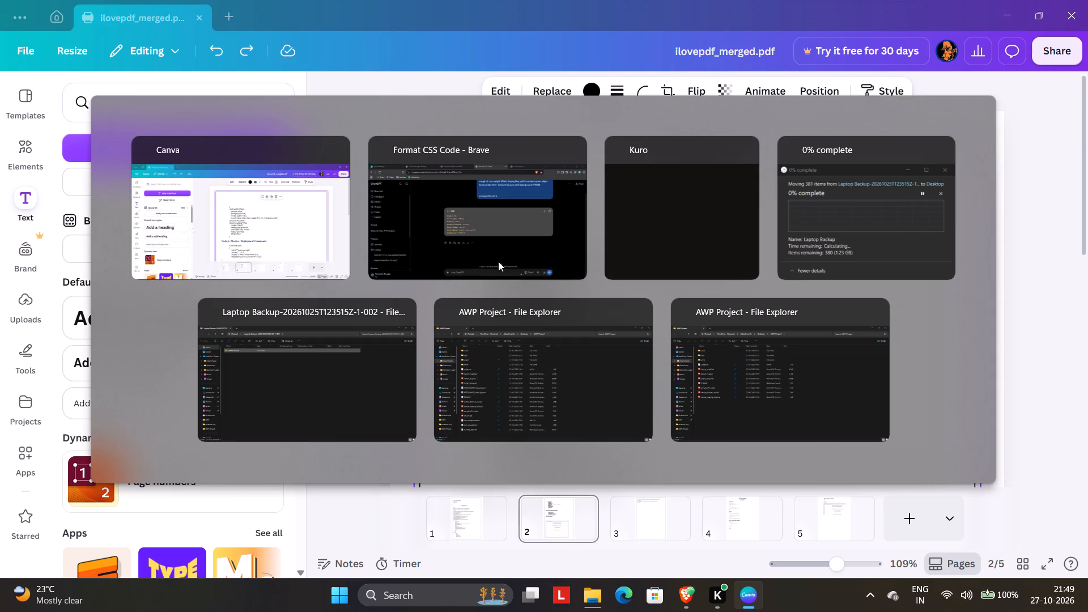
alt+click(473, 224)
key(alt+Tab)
Review the layout of page 1 and page 2 to check the content and remaining gaps.
scroll(529, 274, down, 5)
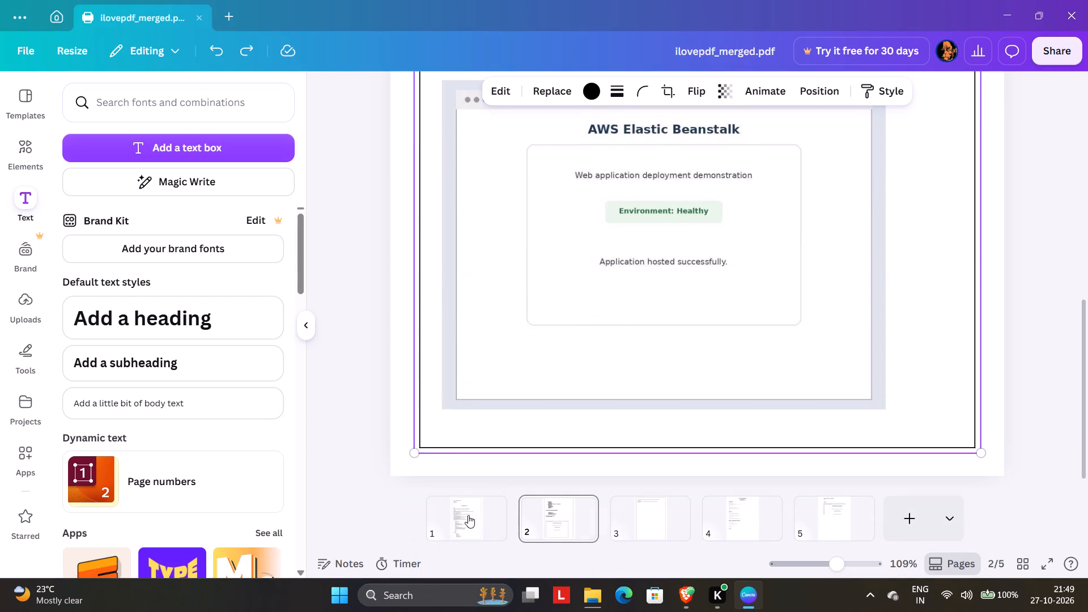
click(467, 526)
scroll(566, 359, up, 6)
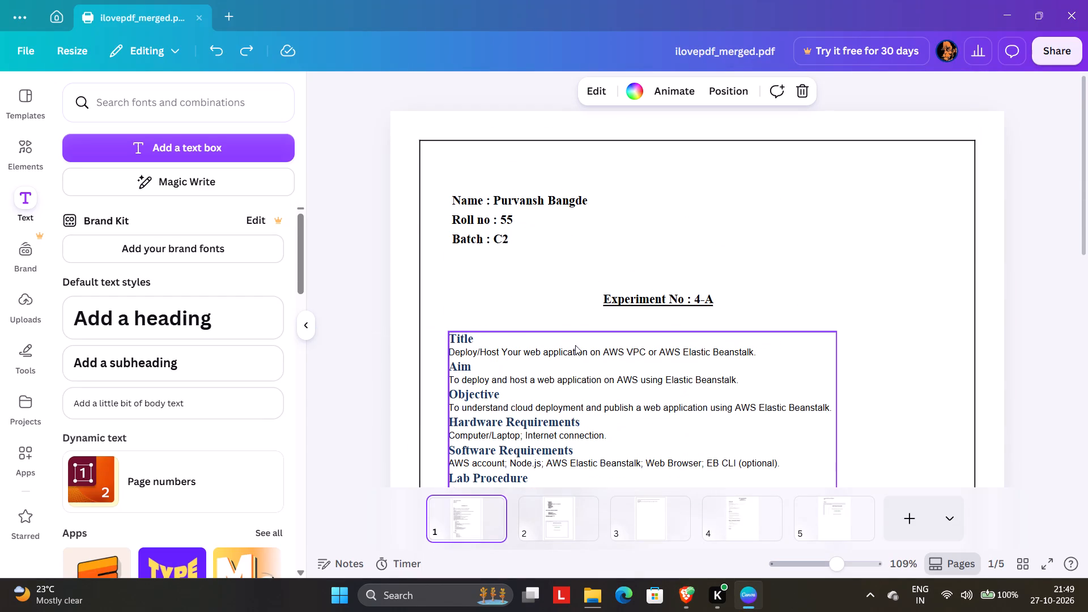
click(550, 512)
scroll(571, 396, down, 4)
scroll(571, 394, up, 3)
scroll(571, 394, down, 9)
scroll(571, 394, up, 8)
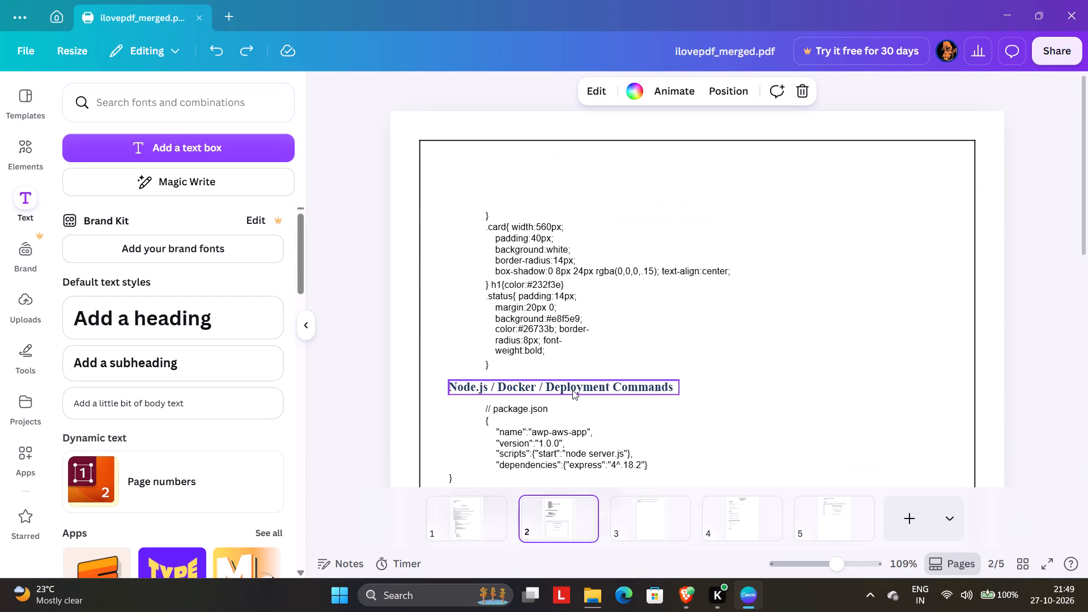
Move the ".card{ width:560px;" block up to the top of page 2 and bring the "padding:40px;" block up beneath it.
scroll(572, 390, up, 2)
drag(515, 220, 511, 195)
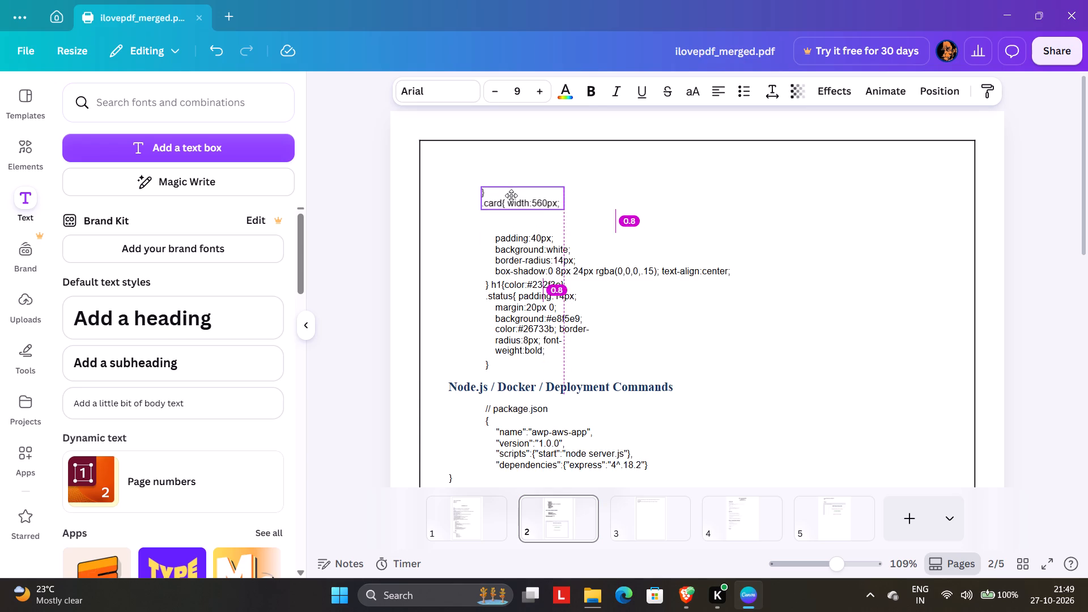
drag(511, 195, 509, 190)
drag(510, 258, 509, 241)
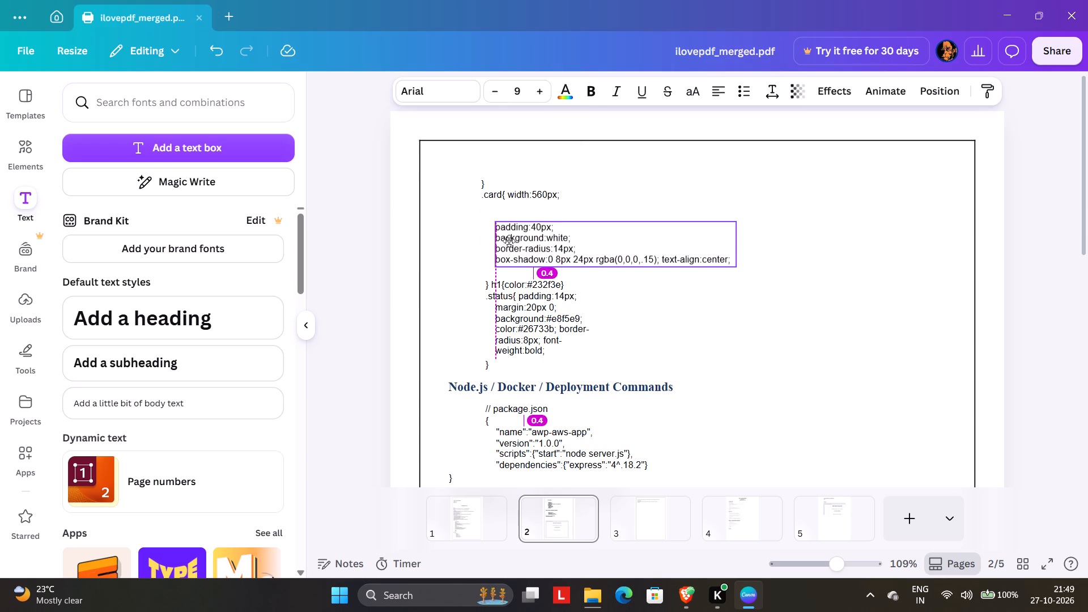
drag(509, 241, 508, 232)
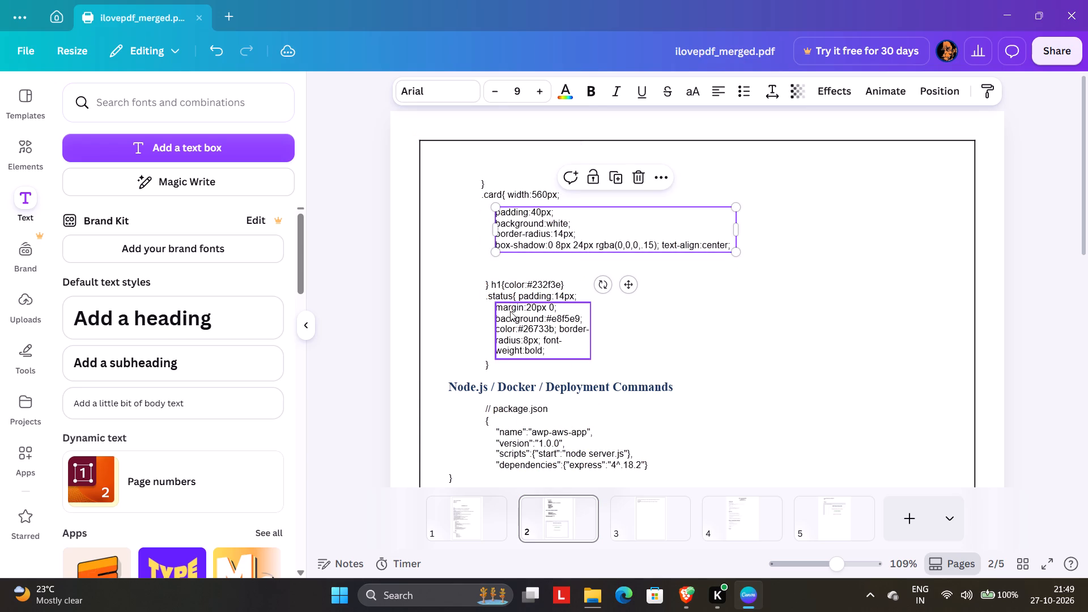
Move the "h1" and ".status" lines, the "margin:20px 0;" block and its closing brace up on page 2 to close the gaps.
drag(510, 289, 511, 266)
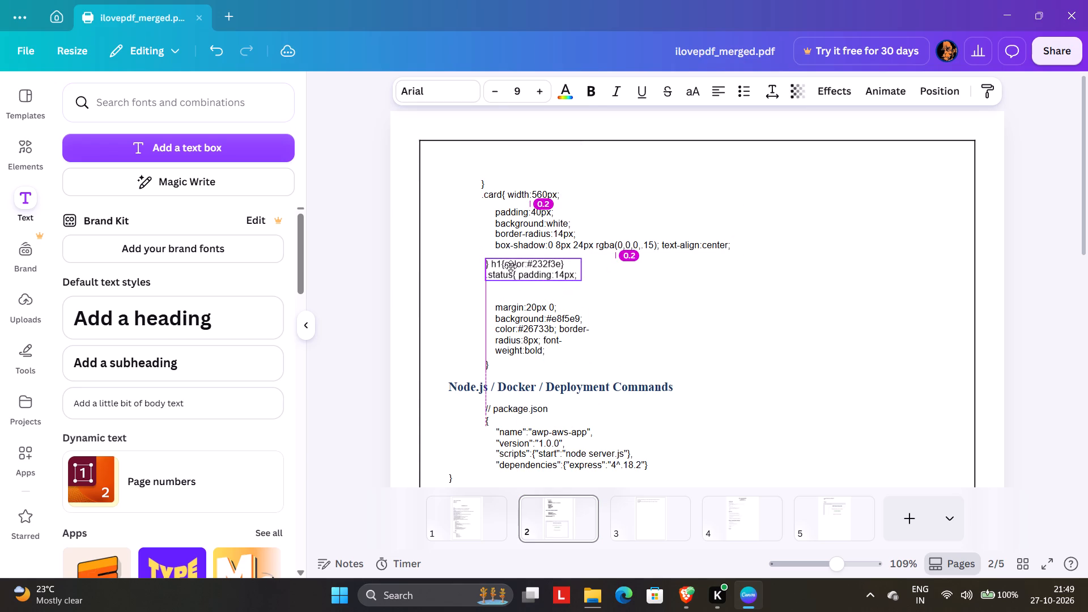
drag(511, 266, 507, 267)
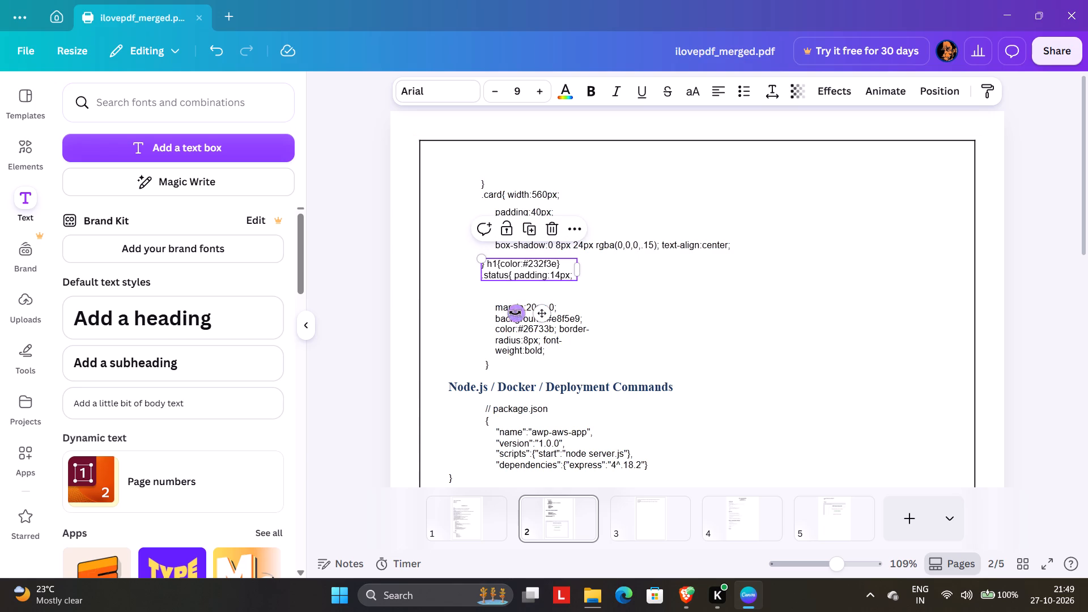
drag(515, 329, 513, 311)
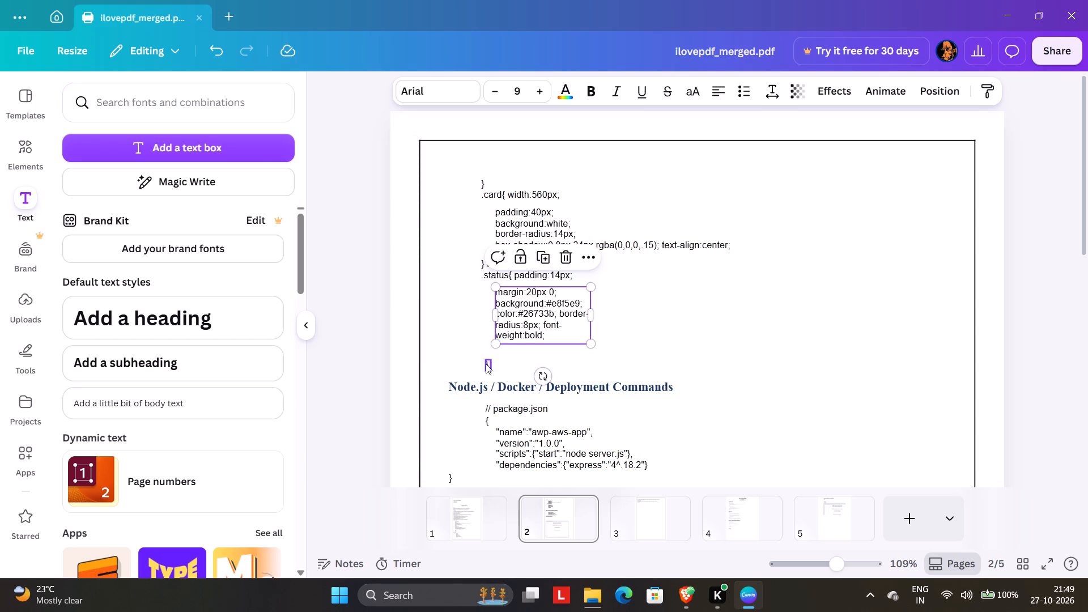
drag(486, 364, 483, 346)
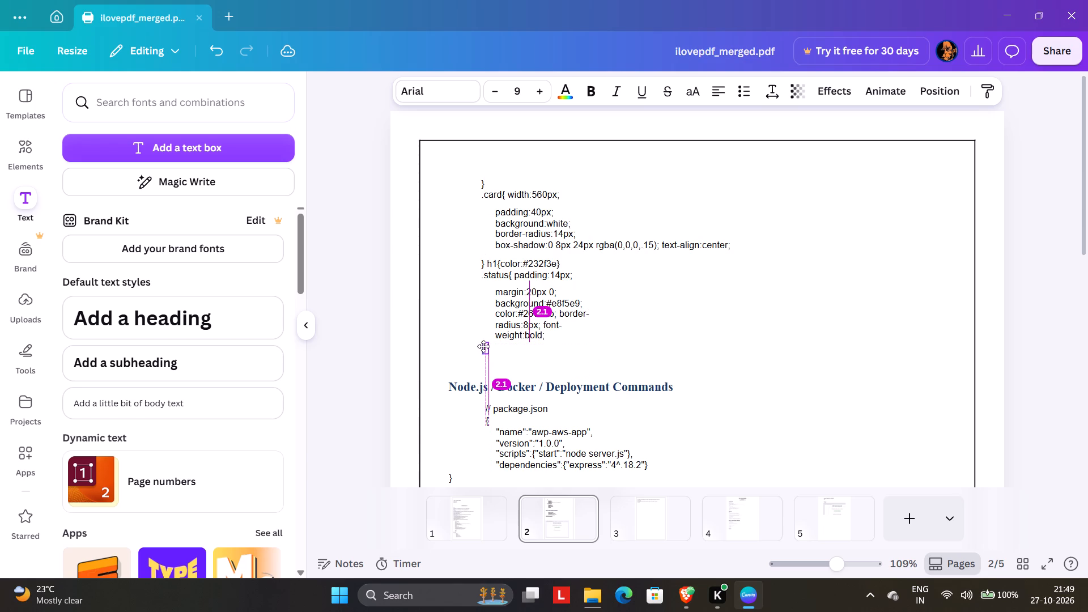
drag(483, 346, 483, 343)
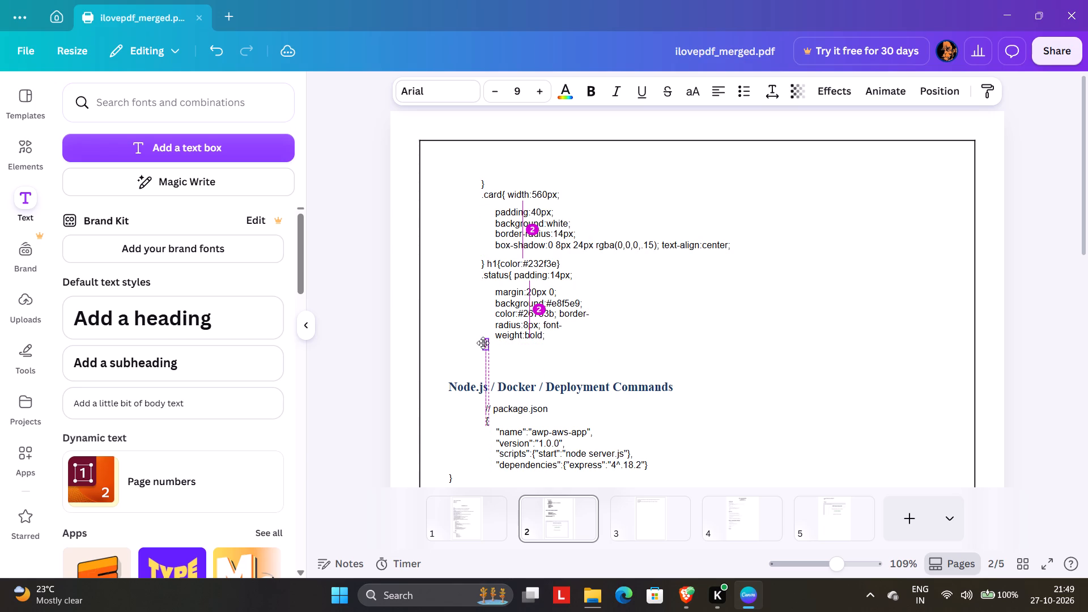
Move the "Node.js / Docker / Deployment Commands" heading up beneath the CSS closing brace, and the "// package.json" line up beneath it.
drag(483, 343, 482, 343)
drag(559, 389, 559, 378)
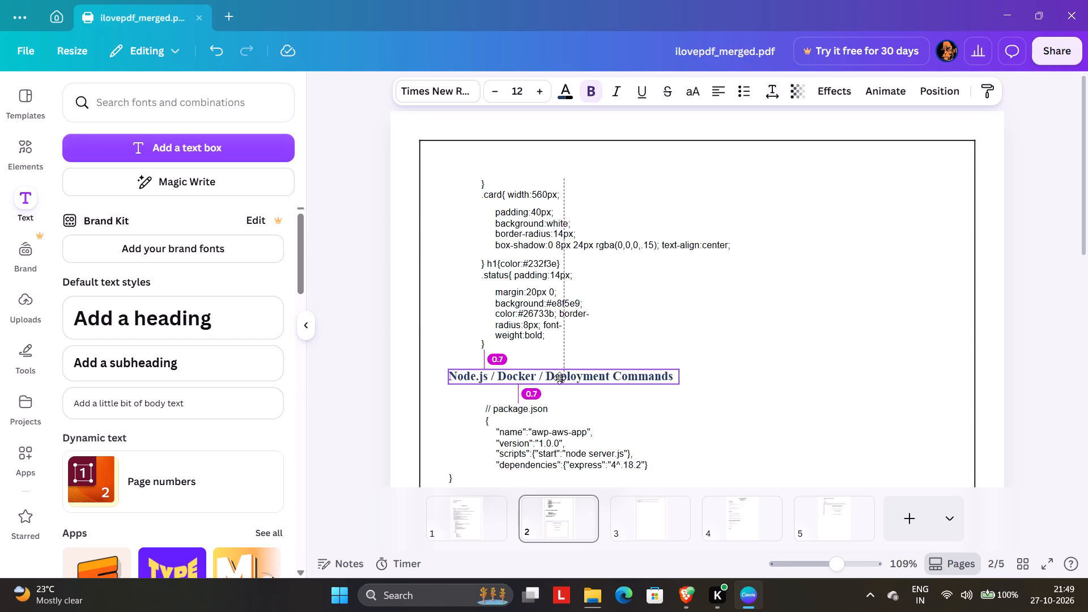
drag(559, 378, 558, 364)
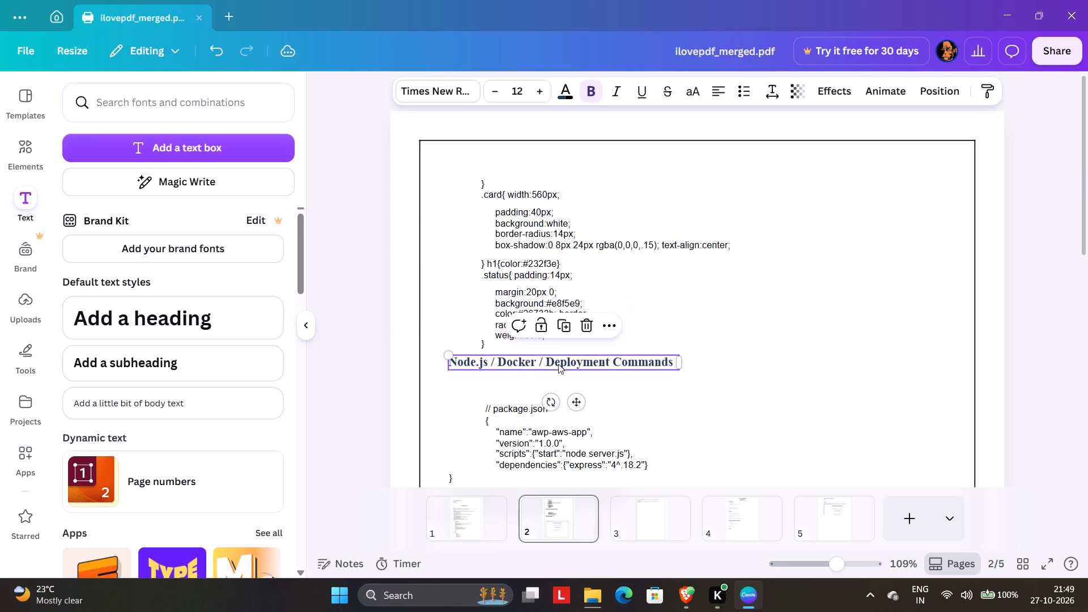
scroll(554, 382, down, 1)
drag(511, 341, 511, 324)
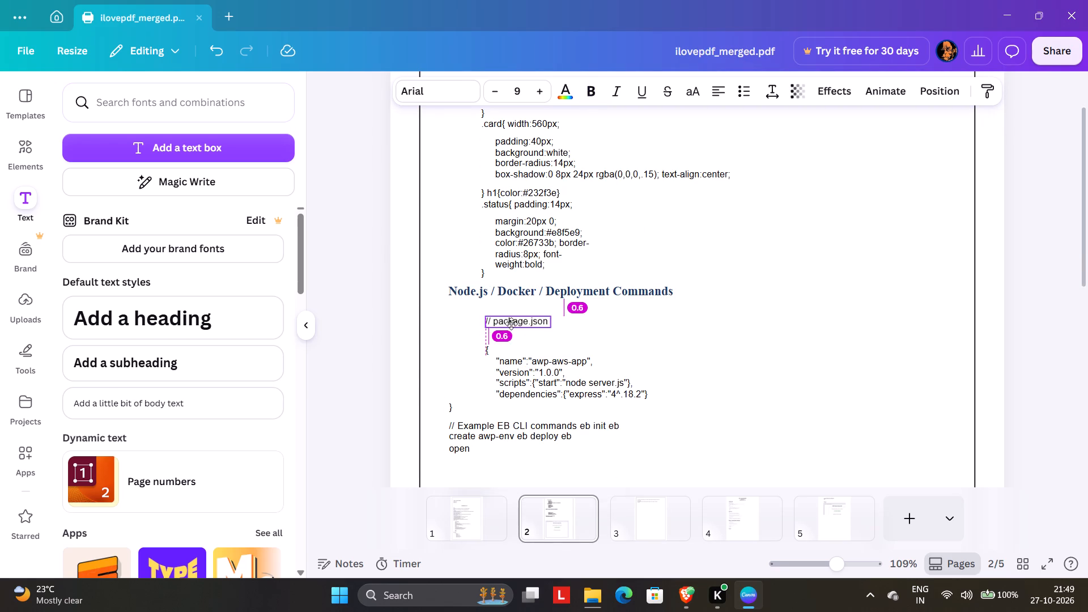
drag(511, 324, 511, 314)
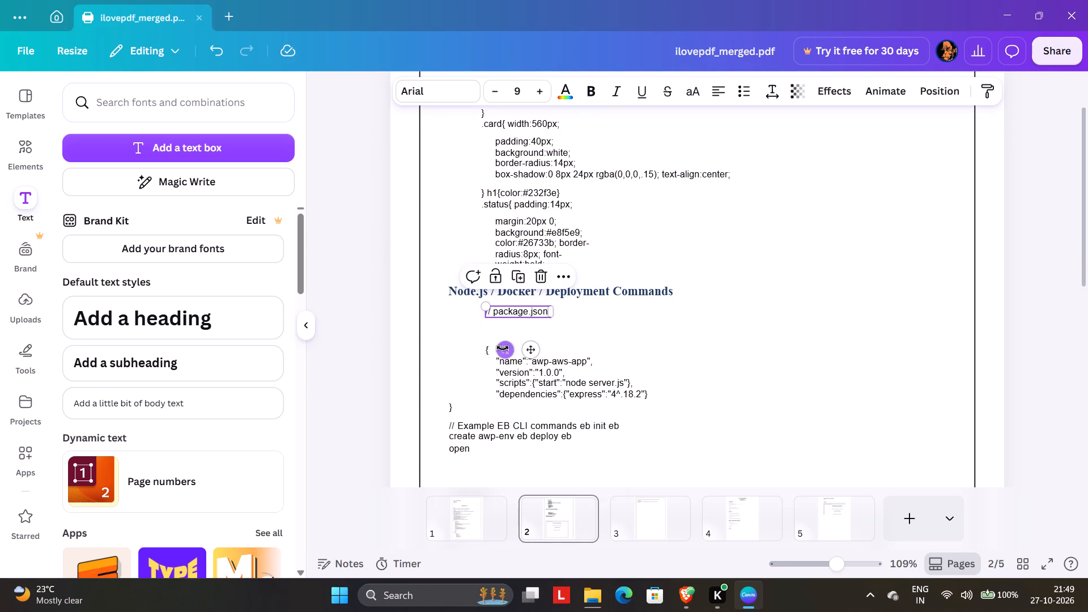
Move the opening brace, the "name":"awp-aws-app" block and the "// Example EB CLI commands" block up beneath "// package.json" to close the gaps.
drag(487, 350, 484, 328)
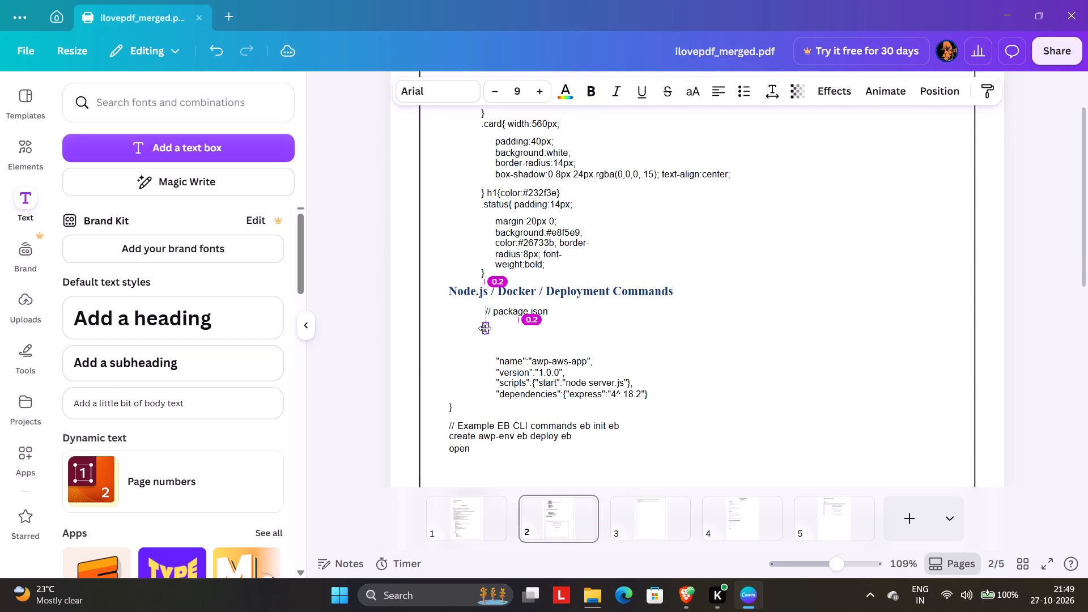
drag(484, 328, 484, 328)
drag(513, 369, 511, 347)
drag(477, 423, 475, 398)
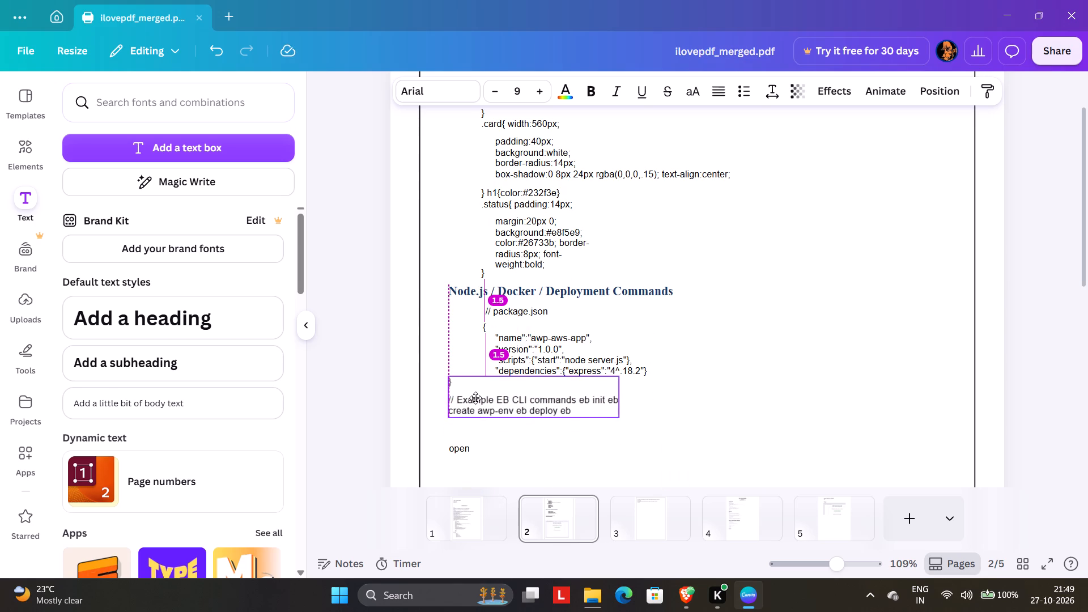
drag(475, 398, 476, 397)
click(749, 398)
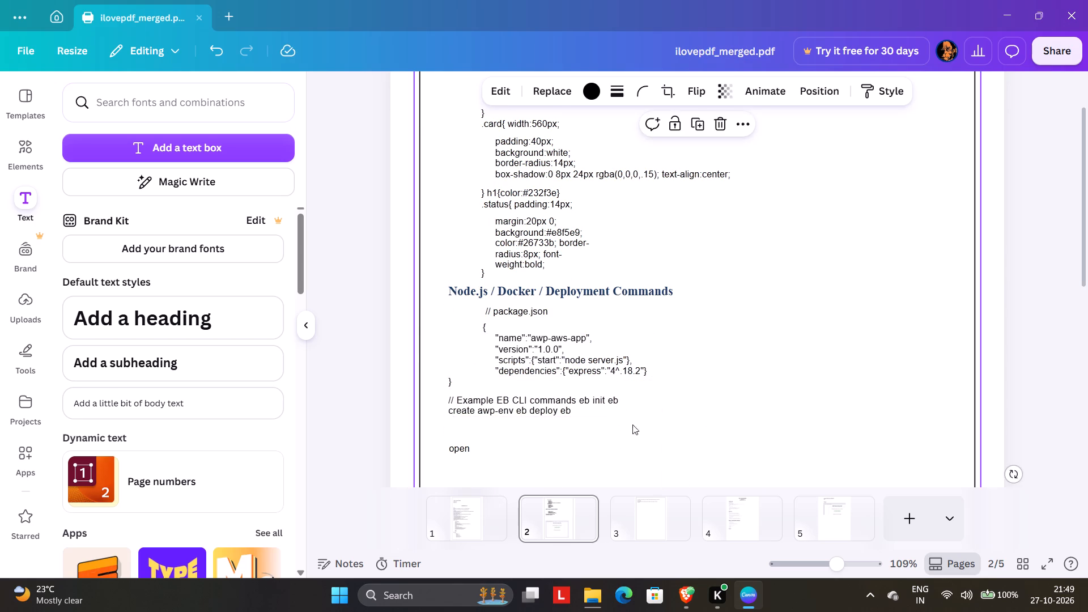
Place the stray word "open" at the end of the "create awp-env eb deploy eb" line.
scroll(615, 429, down, 3)
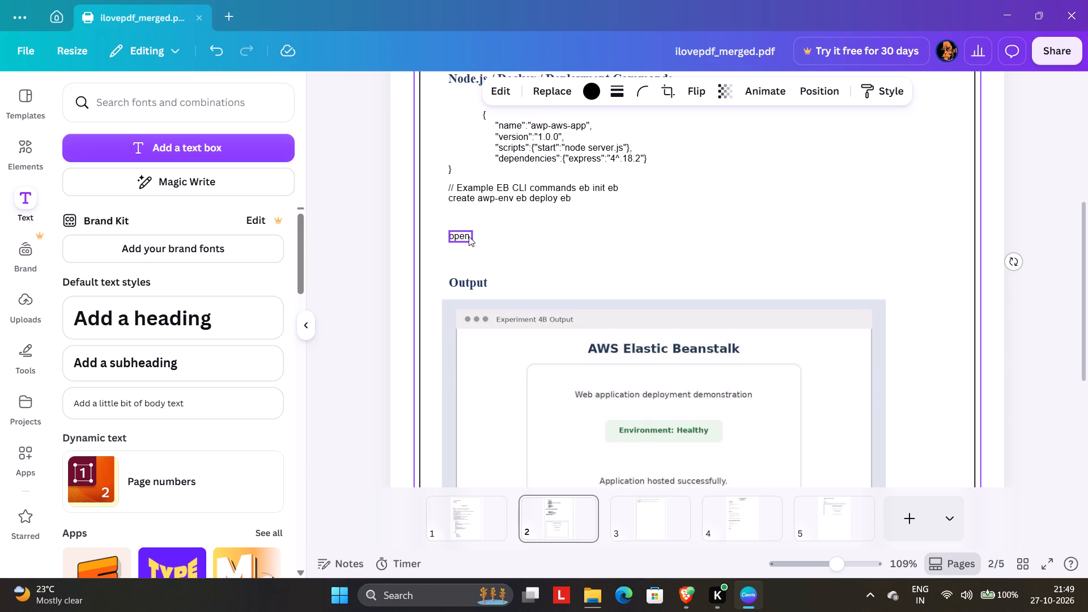
drag(469, 236, 592, 200)
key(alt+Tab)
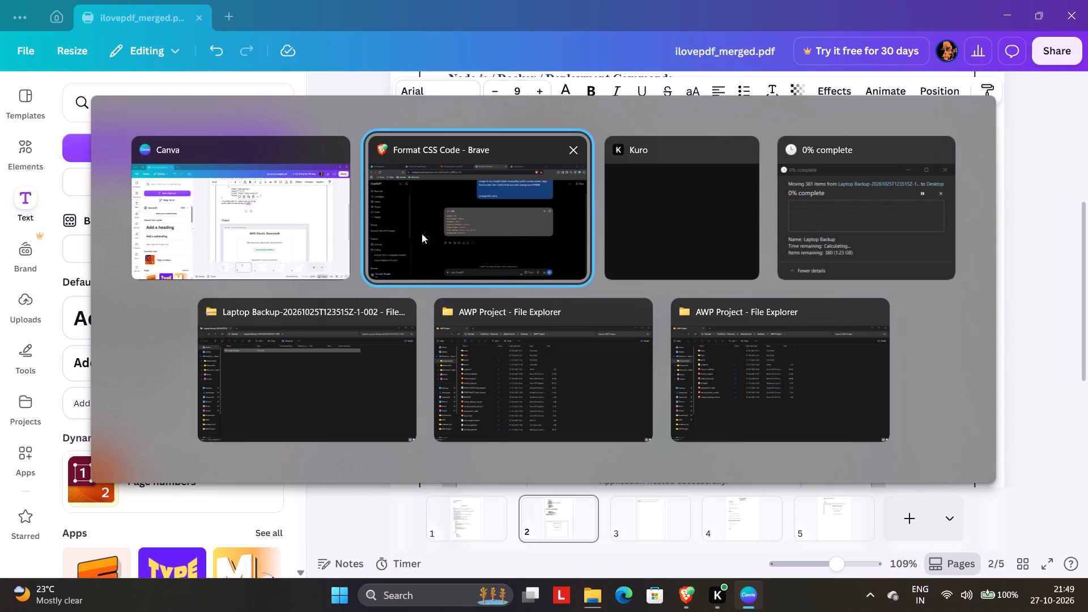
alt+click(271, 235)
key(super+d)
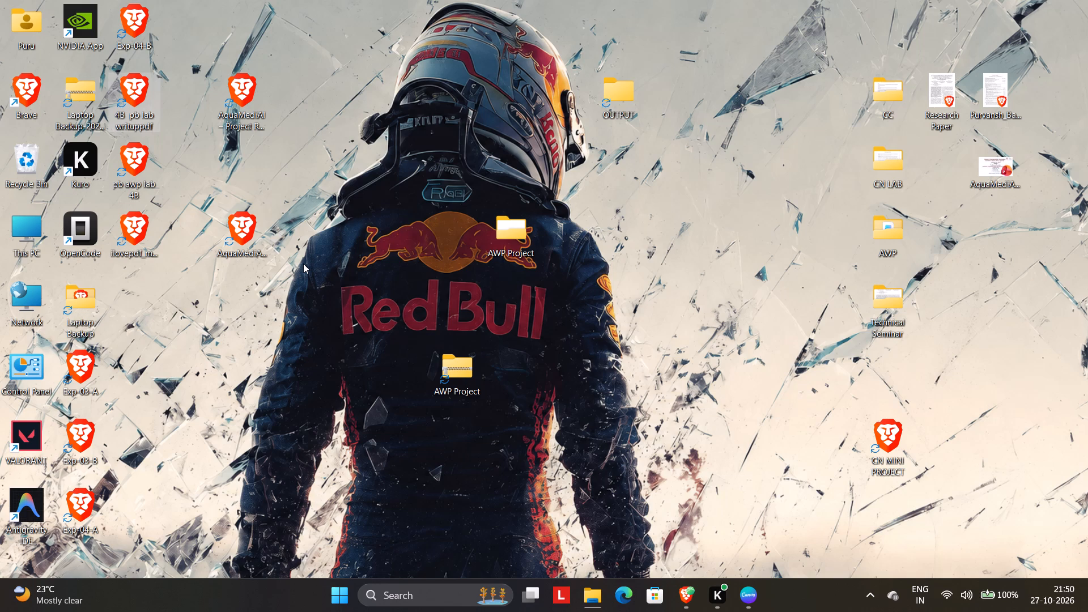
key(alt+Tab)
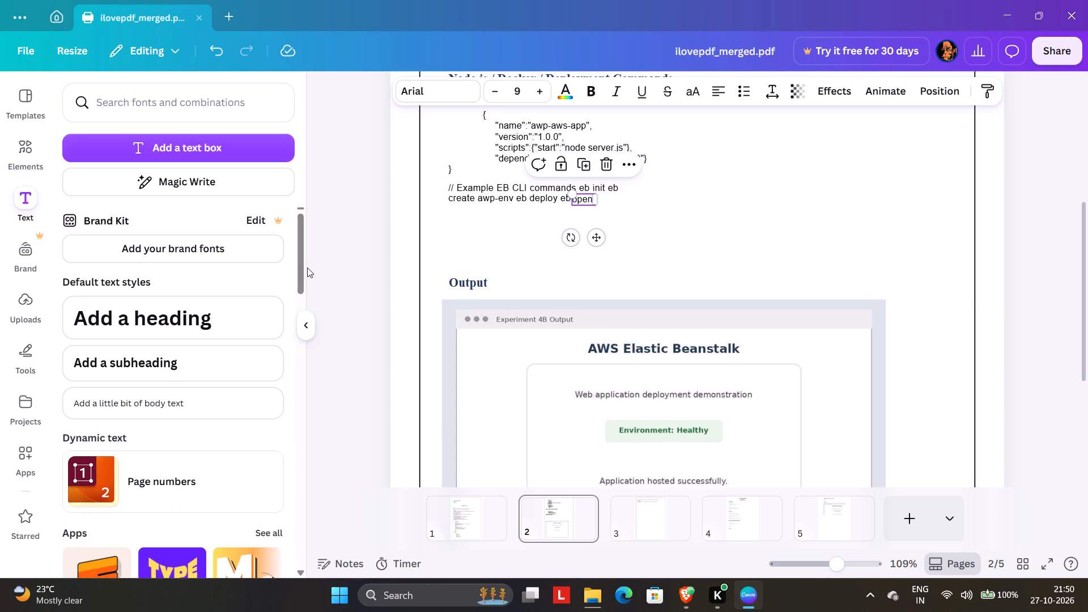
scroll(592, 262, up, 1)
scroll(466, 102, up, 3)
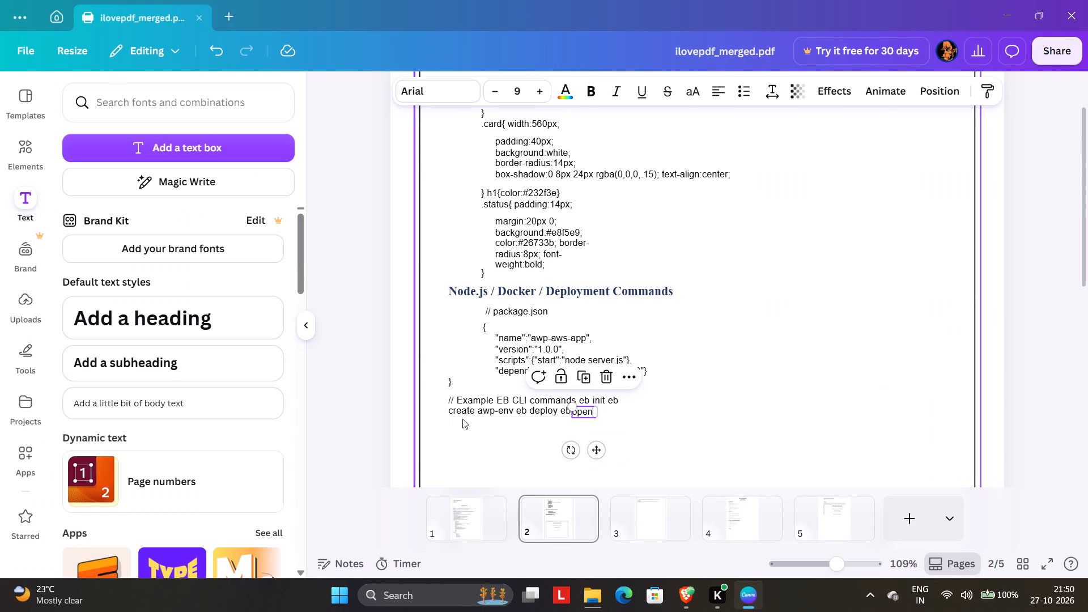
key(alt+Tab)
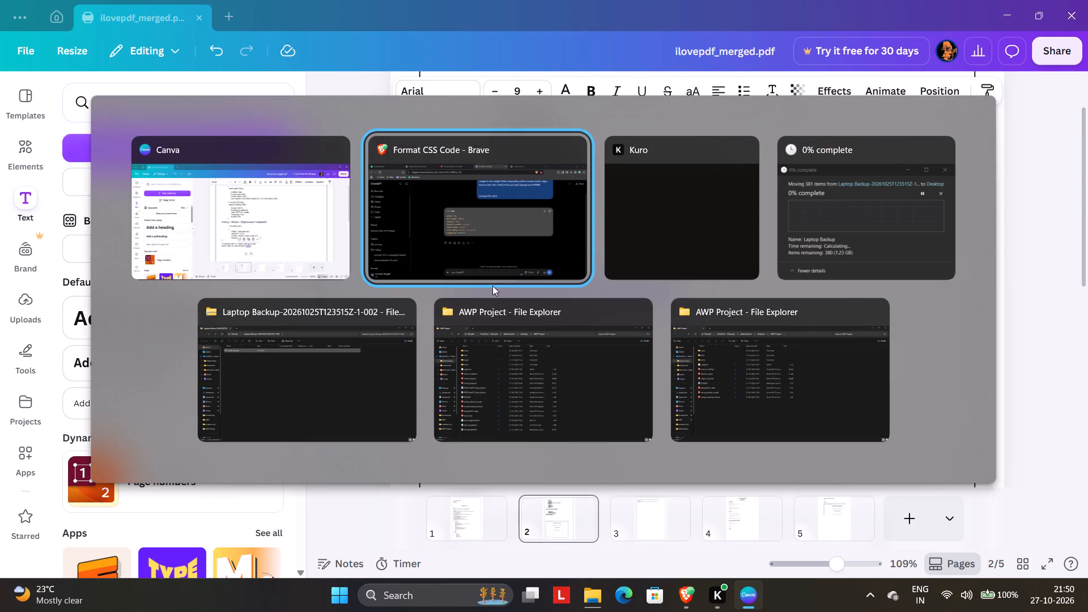
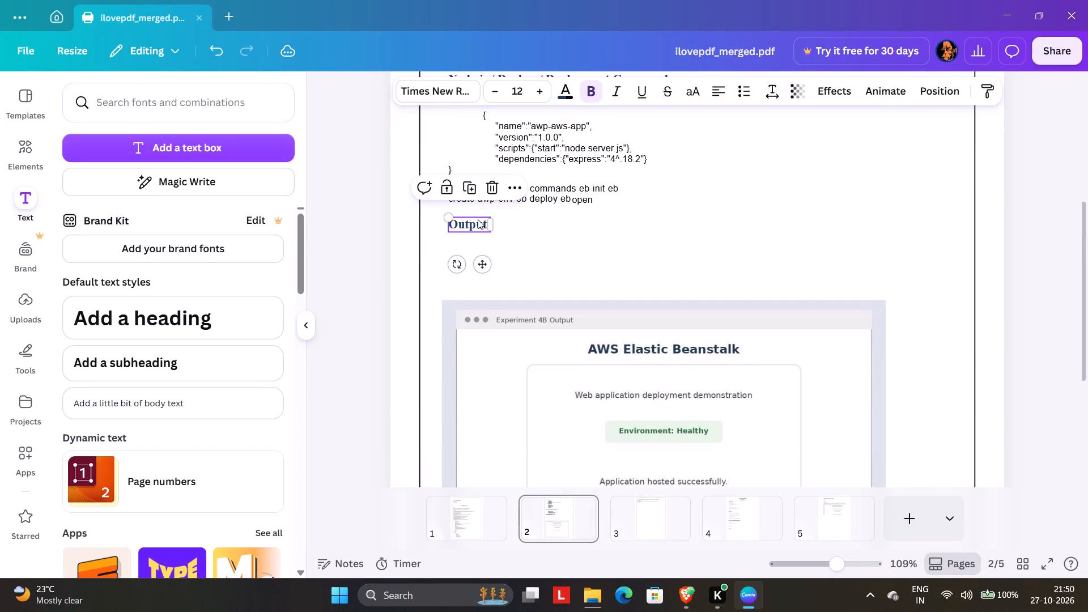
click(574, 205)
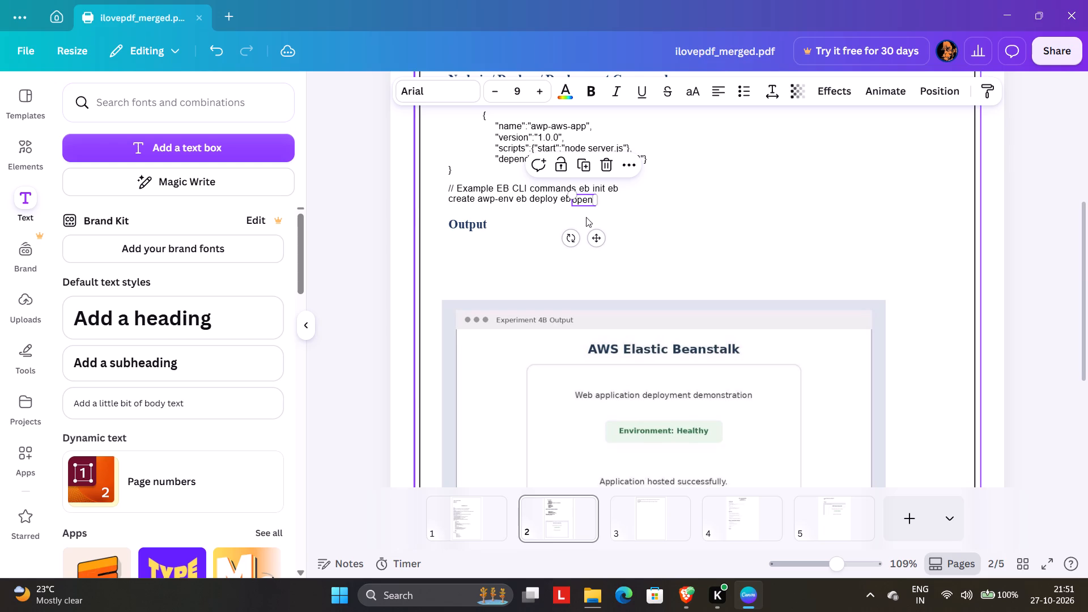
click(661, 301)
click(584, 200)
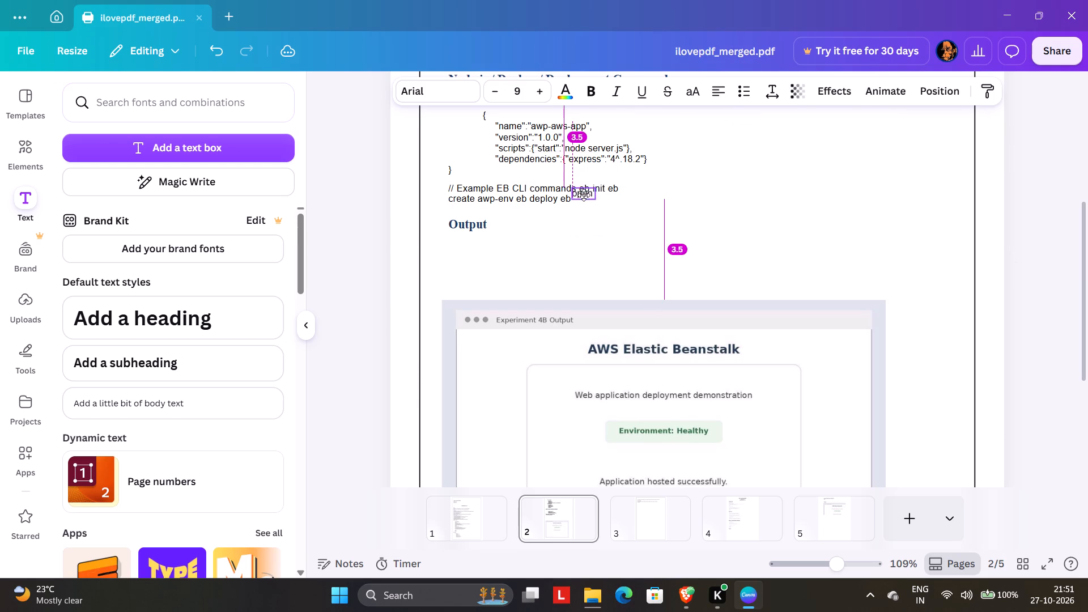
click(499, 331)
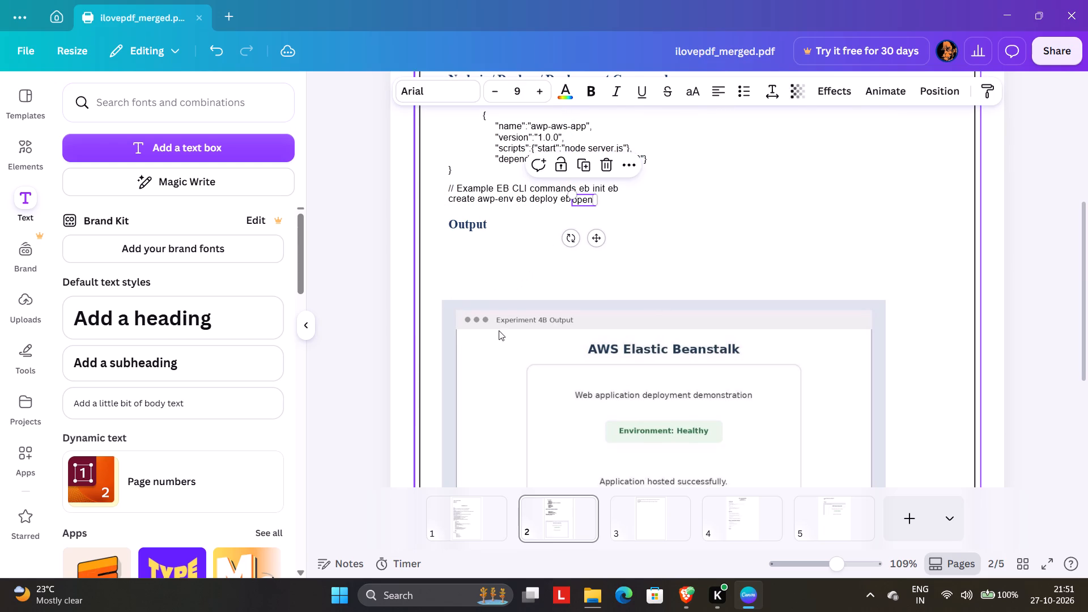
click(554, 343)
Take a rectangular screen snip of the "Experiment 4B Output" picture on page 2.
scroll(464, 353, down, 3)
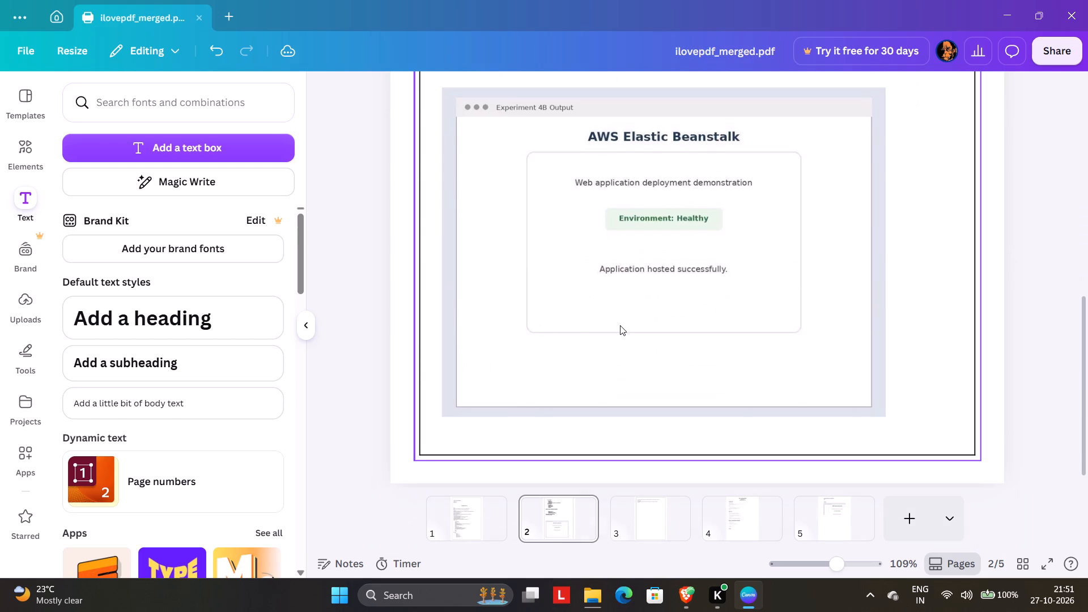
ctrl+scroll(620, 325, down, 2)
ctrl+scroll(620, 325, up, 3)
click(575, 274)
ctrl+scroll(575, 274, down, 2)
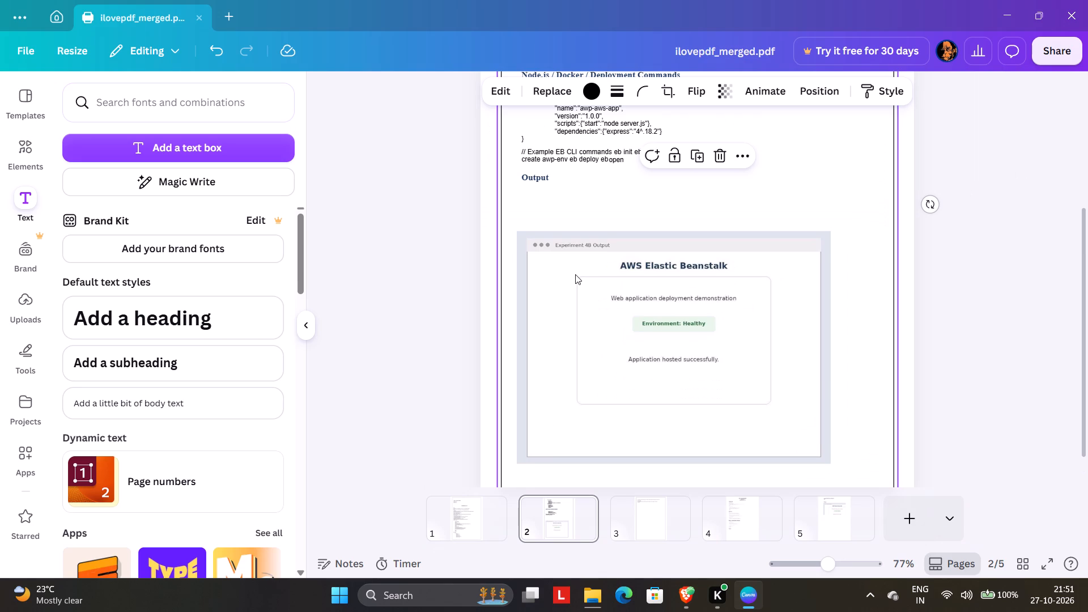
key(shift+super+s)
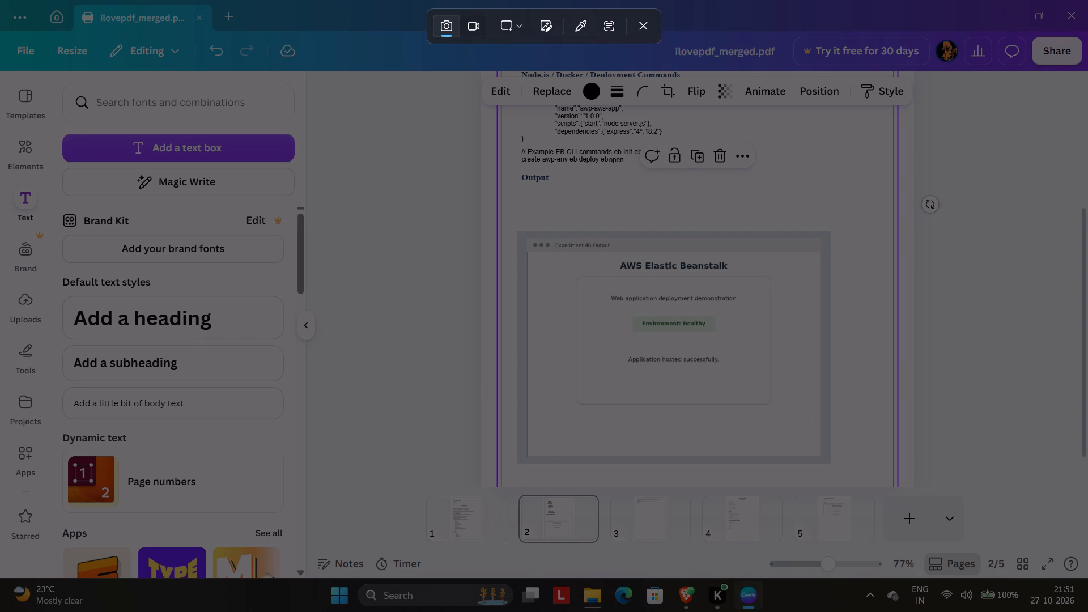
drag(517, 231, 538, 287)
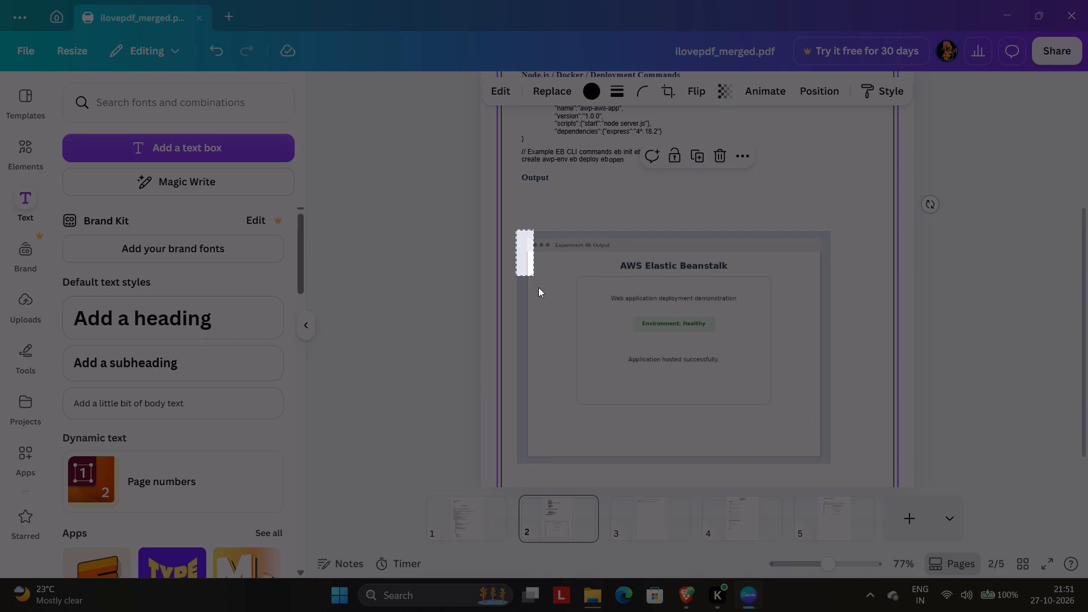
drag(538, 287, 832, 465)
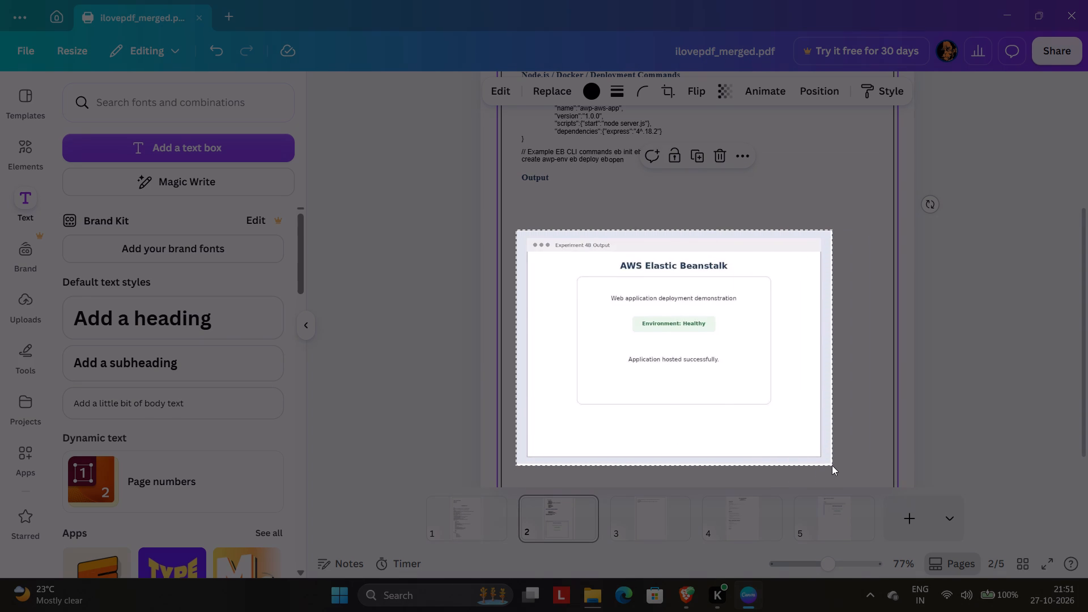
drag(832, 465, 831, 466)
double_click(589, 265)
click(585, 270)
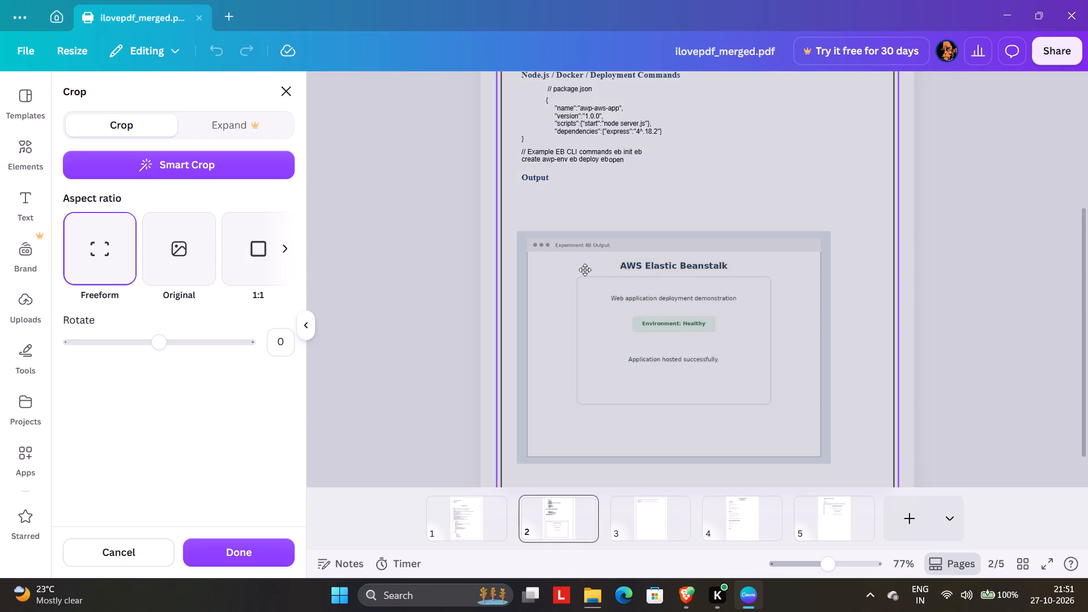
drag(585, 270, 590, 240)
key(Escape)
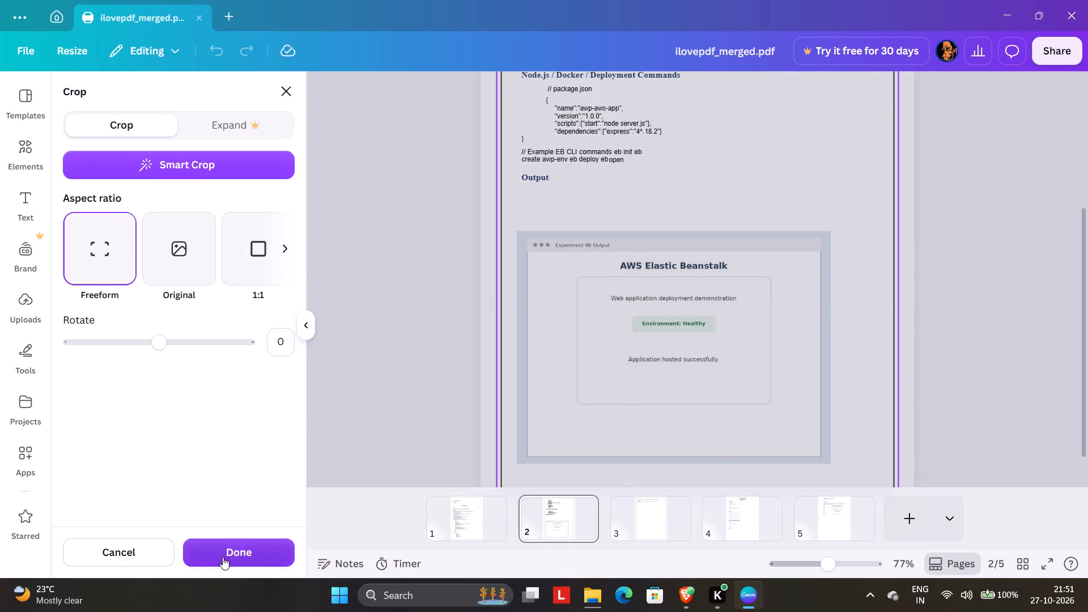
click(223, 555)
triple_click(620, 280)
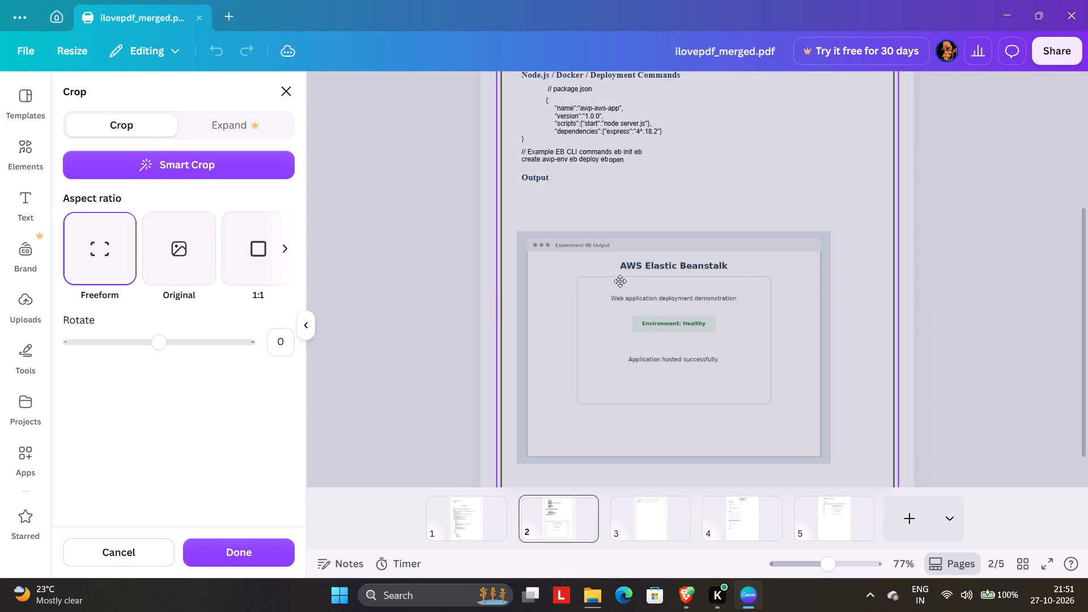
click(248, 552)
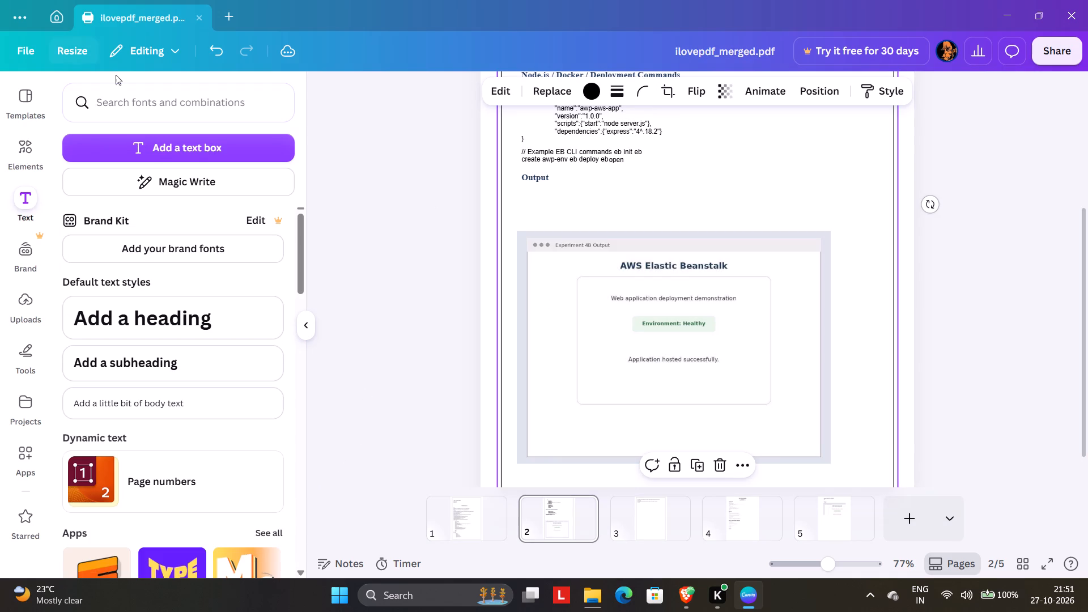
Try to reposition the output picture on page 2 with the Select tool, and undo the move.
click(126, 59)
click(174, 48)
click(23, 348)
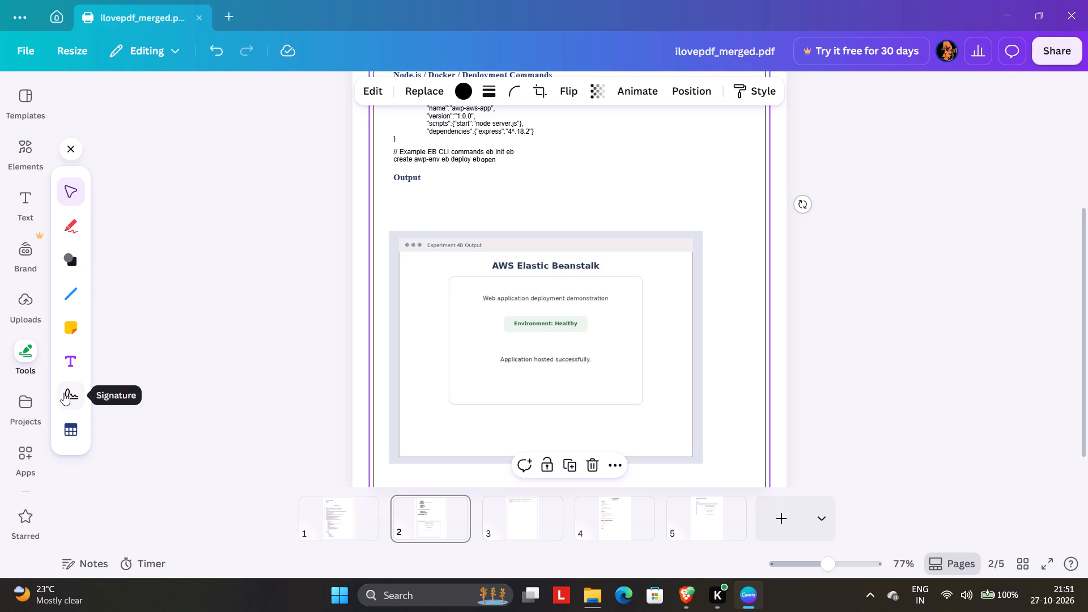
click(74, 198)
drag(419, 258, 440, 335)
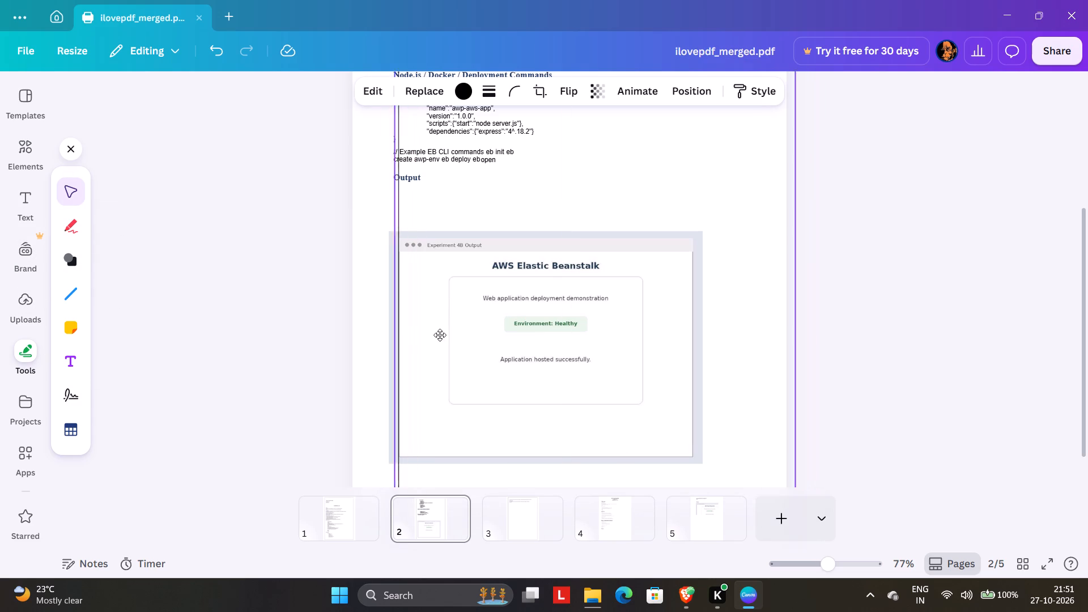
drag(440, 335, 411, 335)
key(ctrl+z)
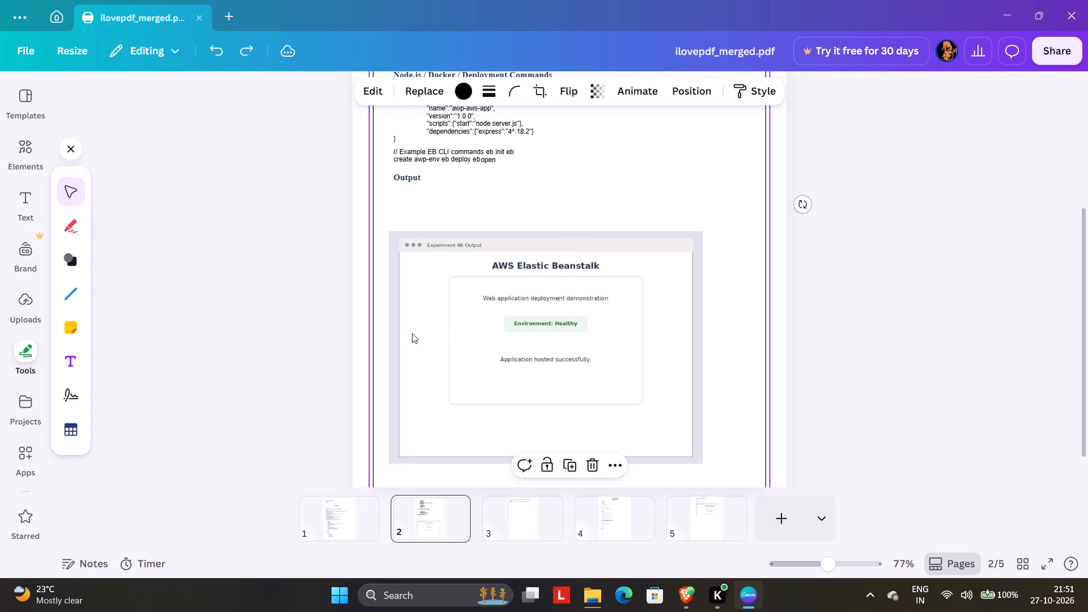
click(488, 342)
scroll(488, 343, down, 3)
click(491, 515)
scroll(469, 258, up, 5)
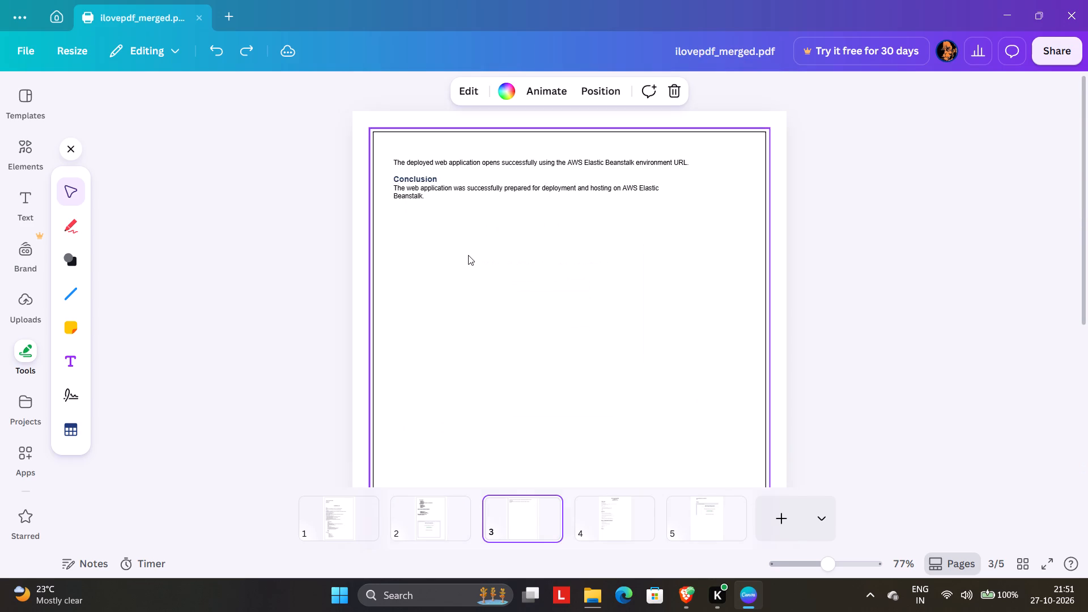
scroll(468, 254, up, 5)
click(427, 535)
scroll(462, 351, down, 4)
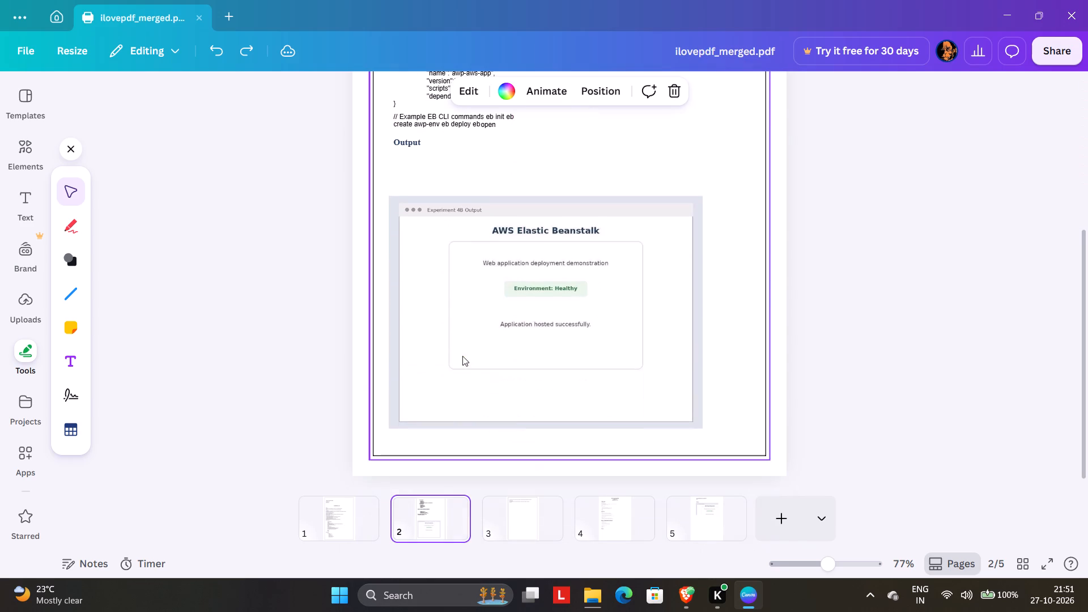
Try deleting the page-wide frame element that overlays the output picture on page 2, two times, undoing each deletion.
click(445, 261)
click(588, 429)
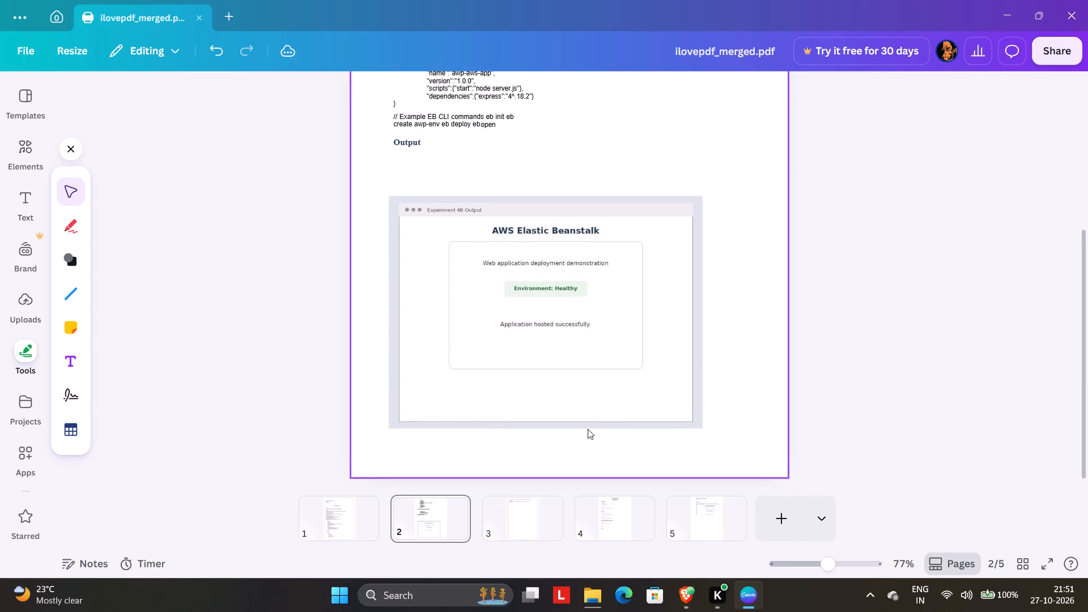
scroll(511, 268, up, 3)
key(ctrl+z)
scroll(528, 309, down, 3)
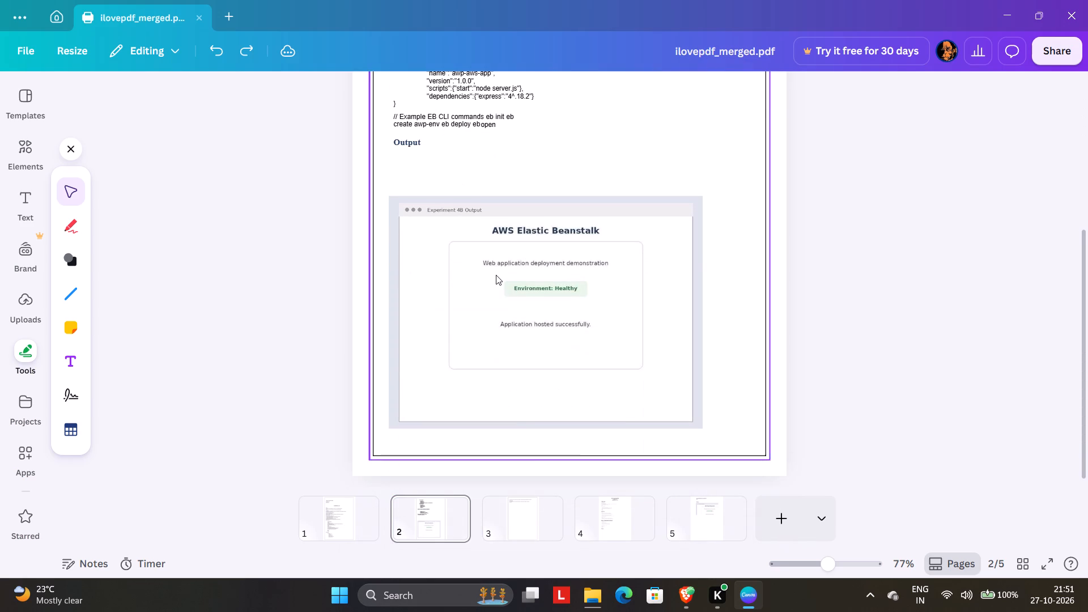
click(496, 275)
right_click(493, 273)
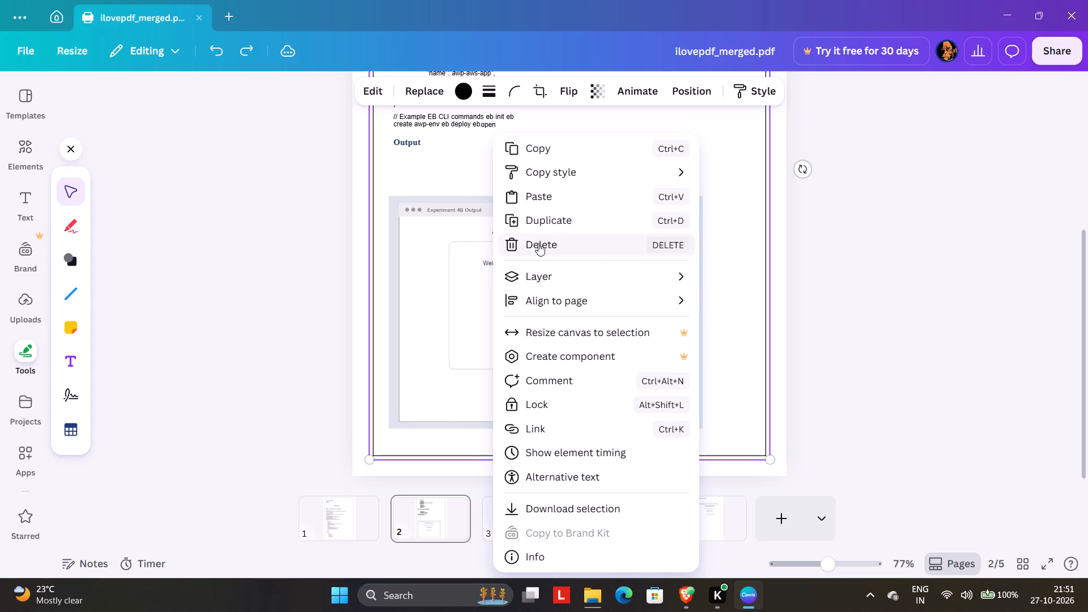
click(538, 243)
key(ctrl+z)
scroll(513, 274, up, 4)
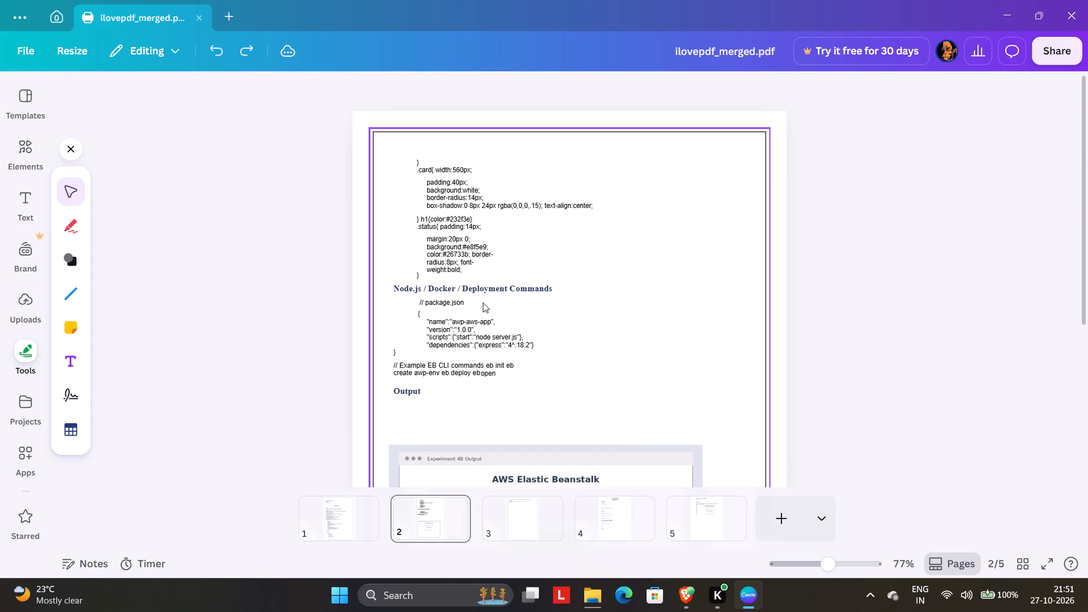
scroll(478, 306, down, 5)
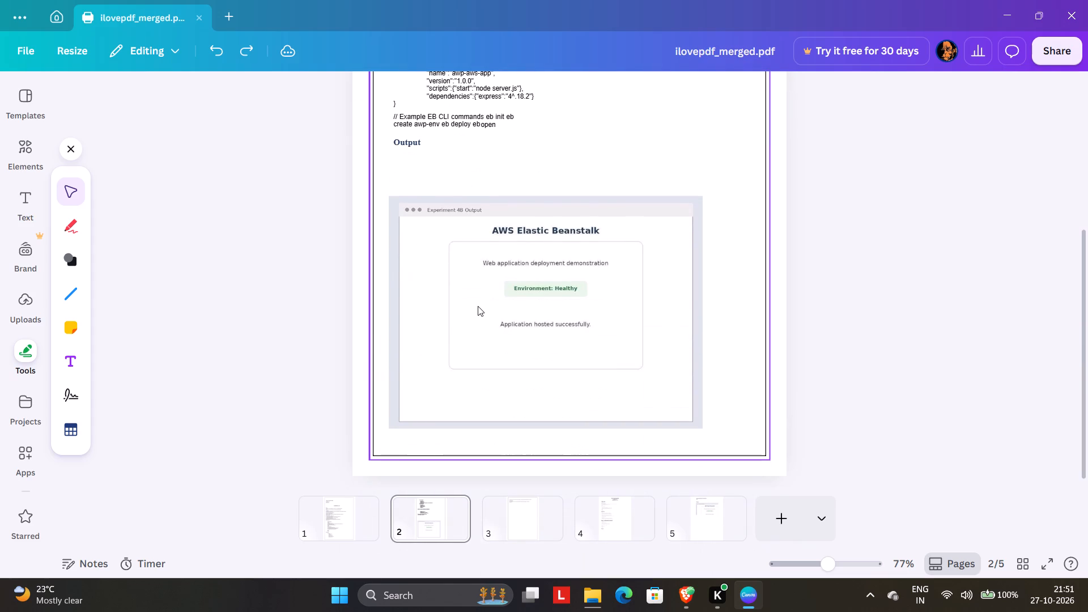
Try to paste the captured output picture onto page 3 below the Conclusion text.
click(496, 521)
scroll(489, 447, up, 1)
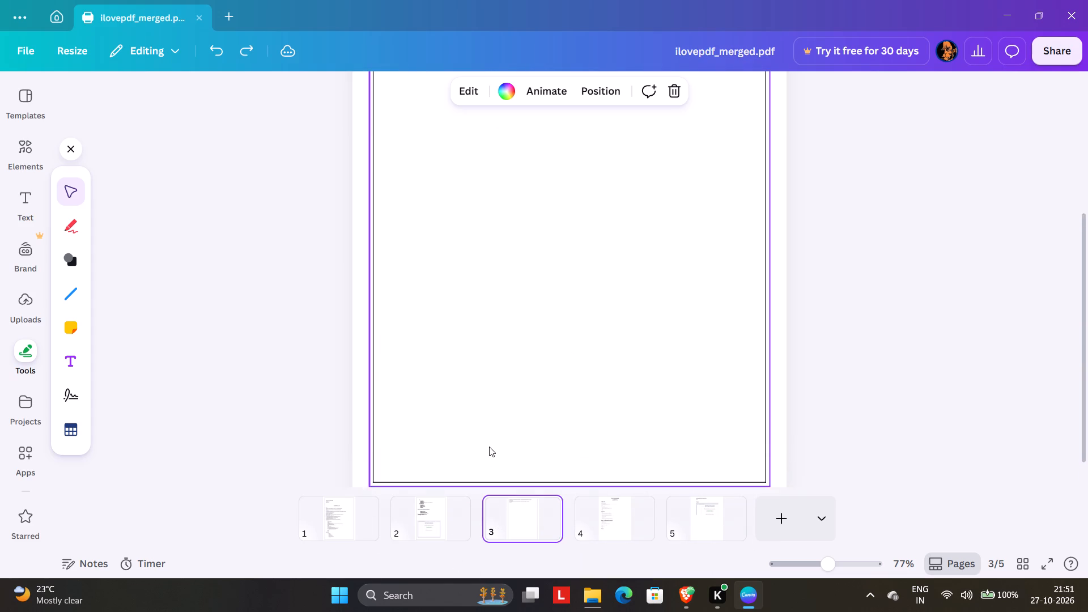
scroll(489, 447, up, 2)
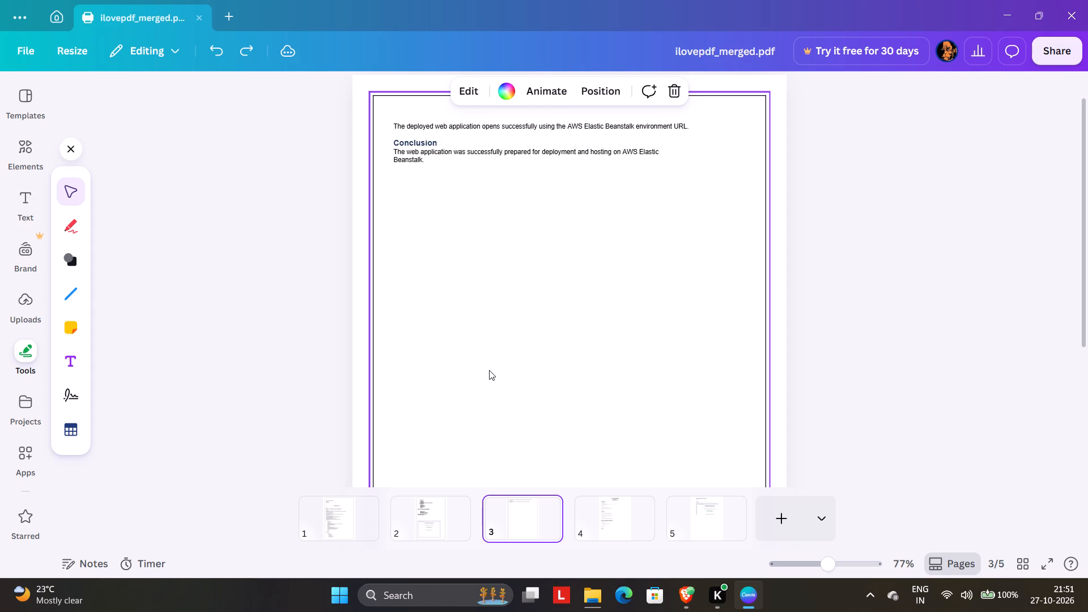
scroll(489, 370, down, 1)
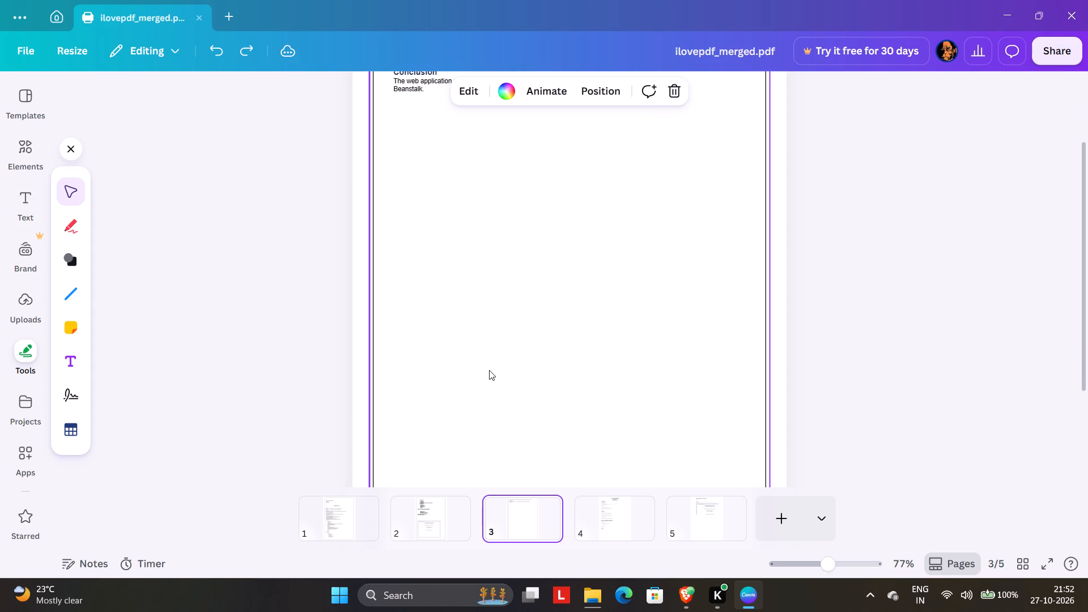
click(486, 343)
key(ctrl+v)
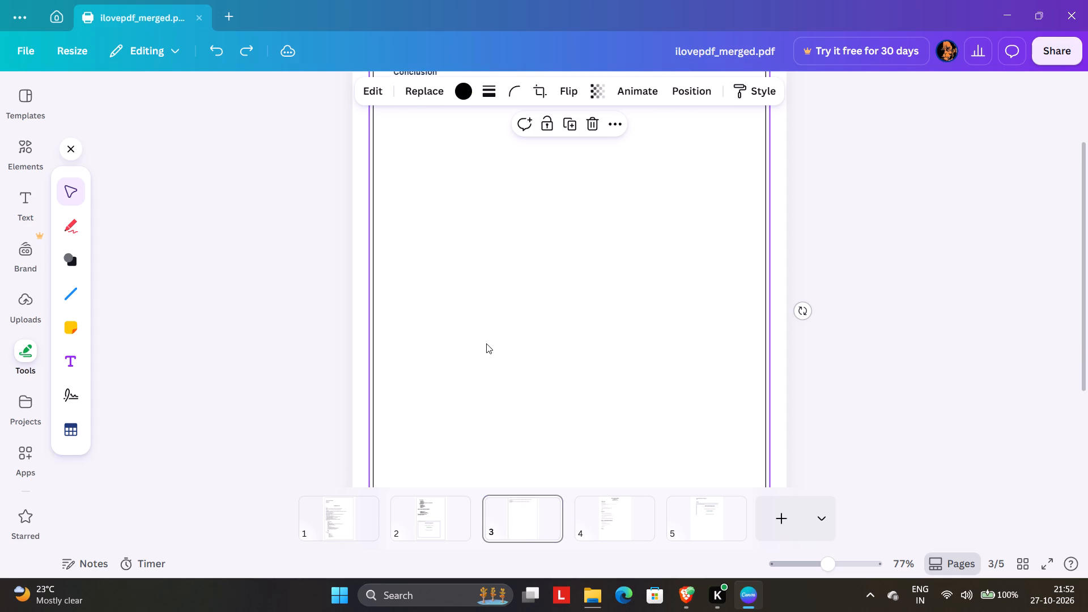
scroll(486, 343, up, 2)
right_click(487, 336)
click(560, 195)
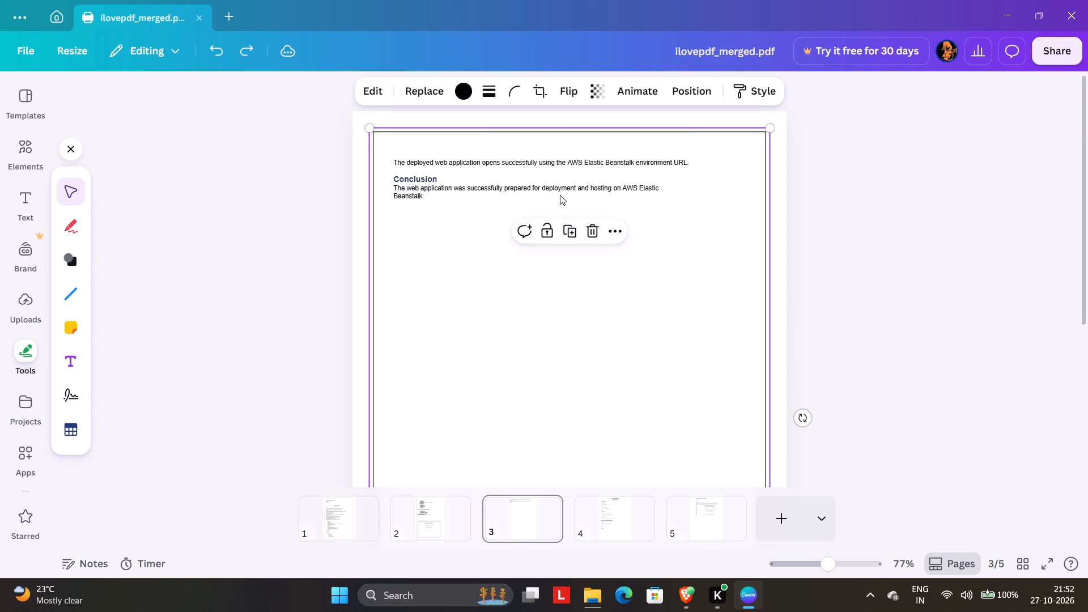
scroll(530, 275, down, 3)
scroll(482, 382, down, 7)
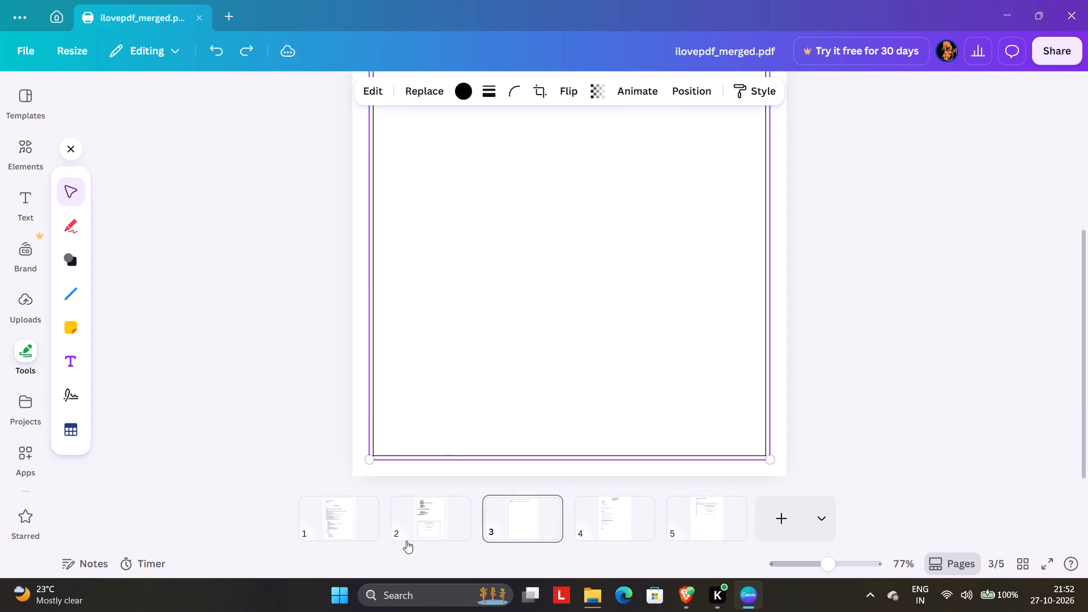
Take a new rectangular snip of the "Experiment 4B Output" picture on page 2 with Snipping Tool.
click(405, 513)
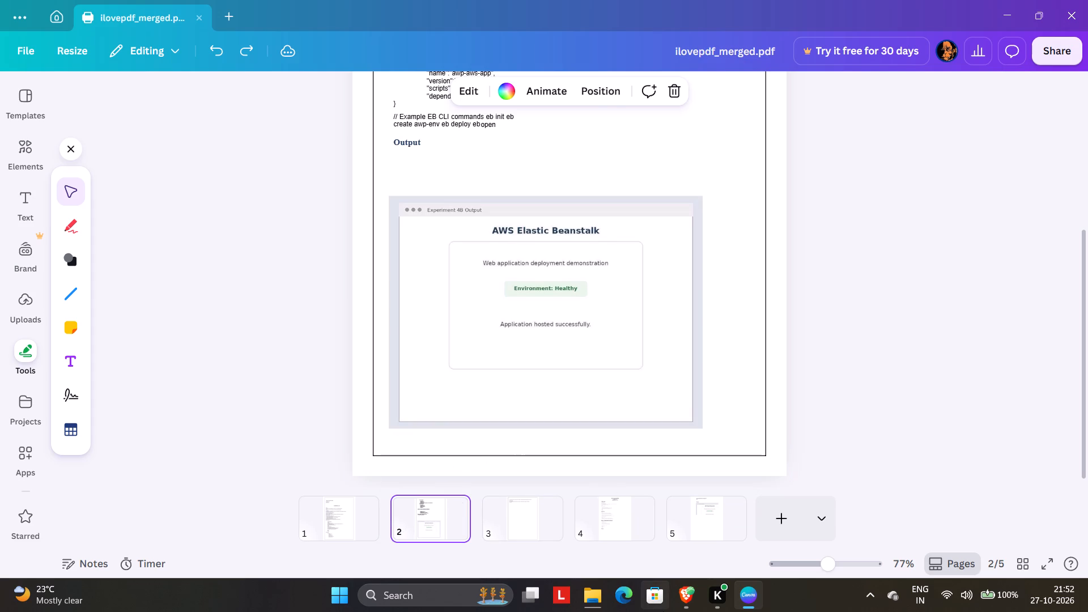
text(sni)
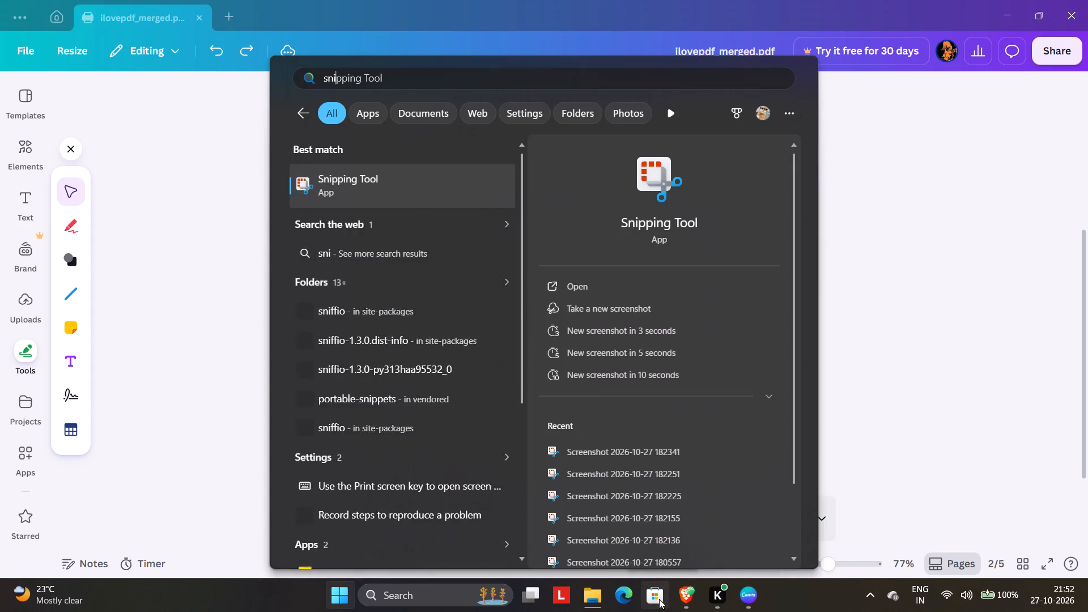
key(Return)
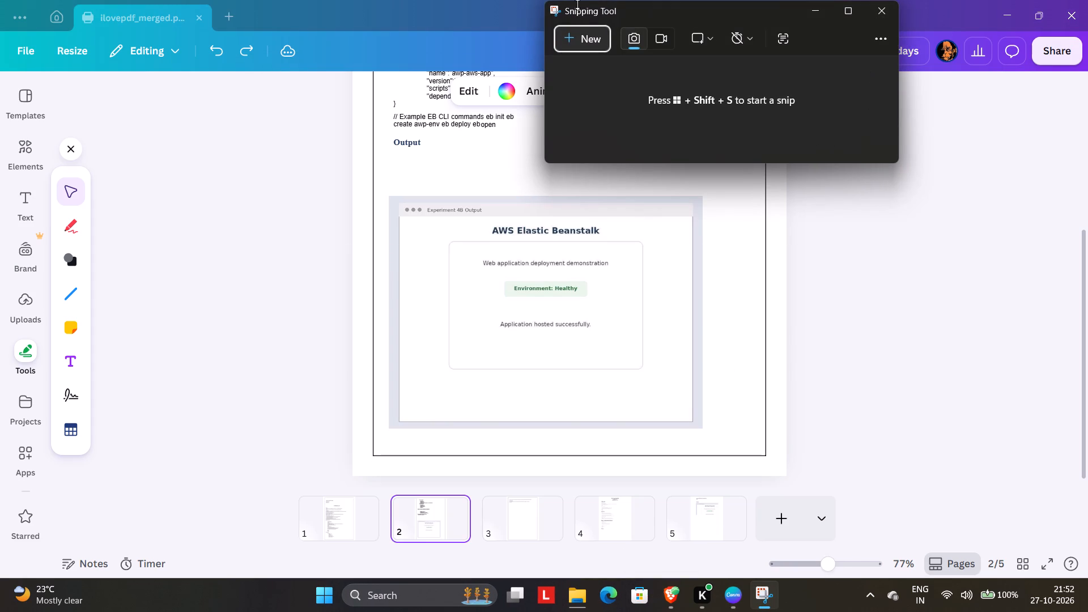
click(567, 31)
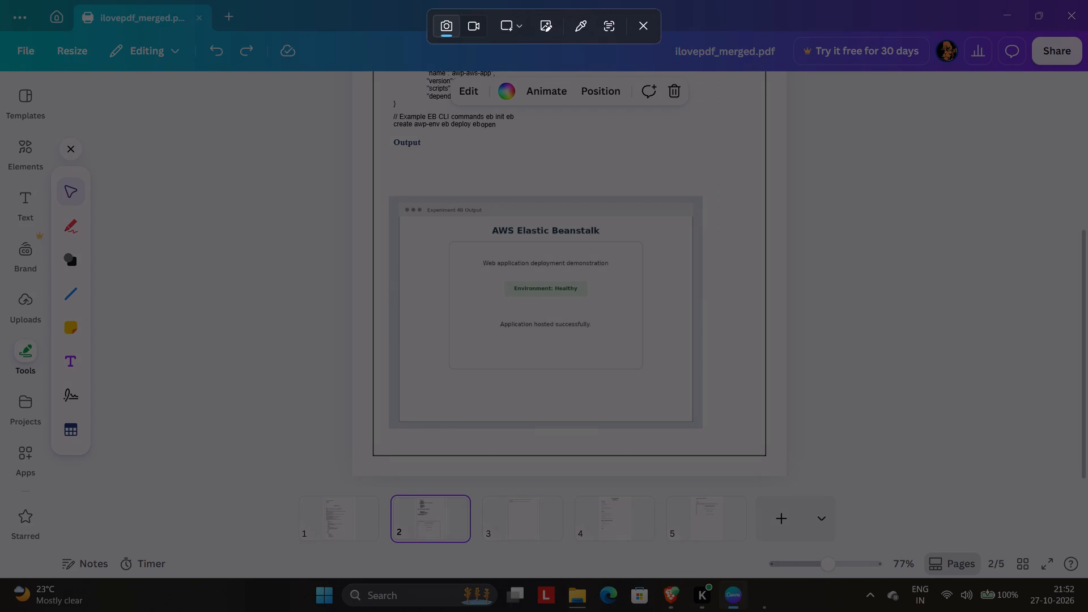
drag(388, 194, 707, 428)
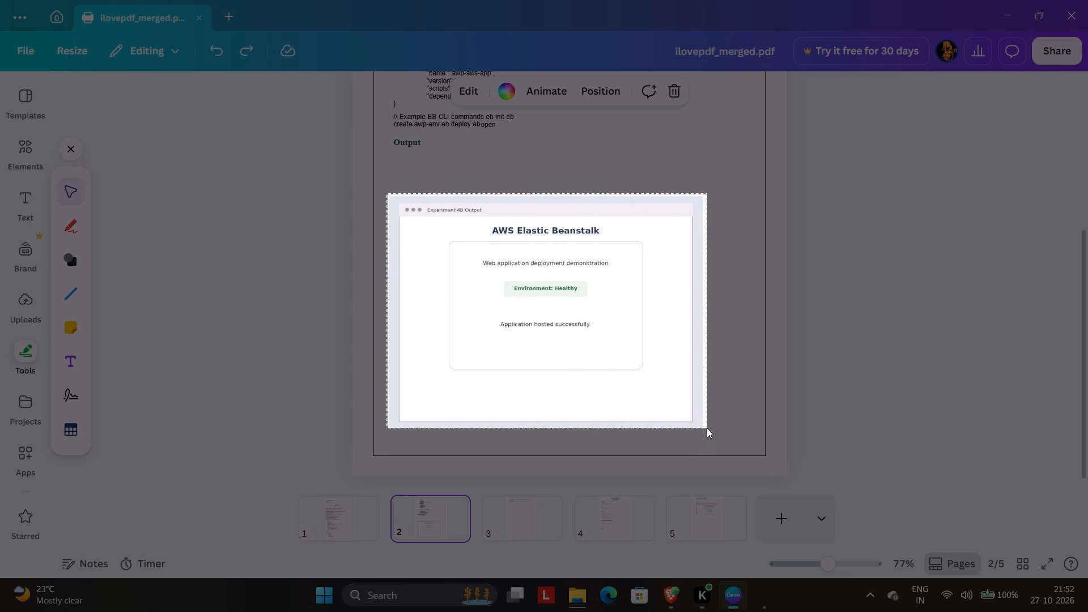
drag(707, 428, 703, 427)
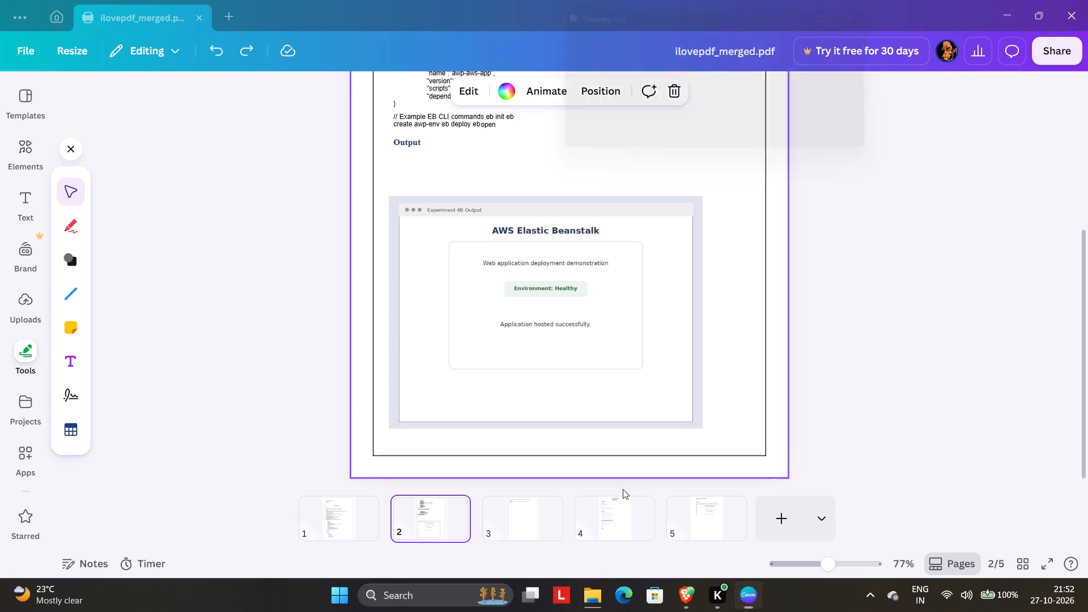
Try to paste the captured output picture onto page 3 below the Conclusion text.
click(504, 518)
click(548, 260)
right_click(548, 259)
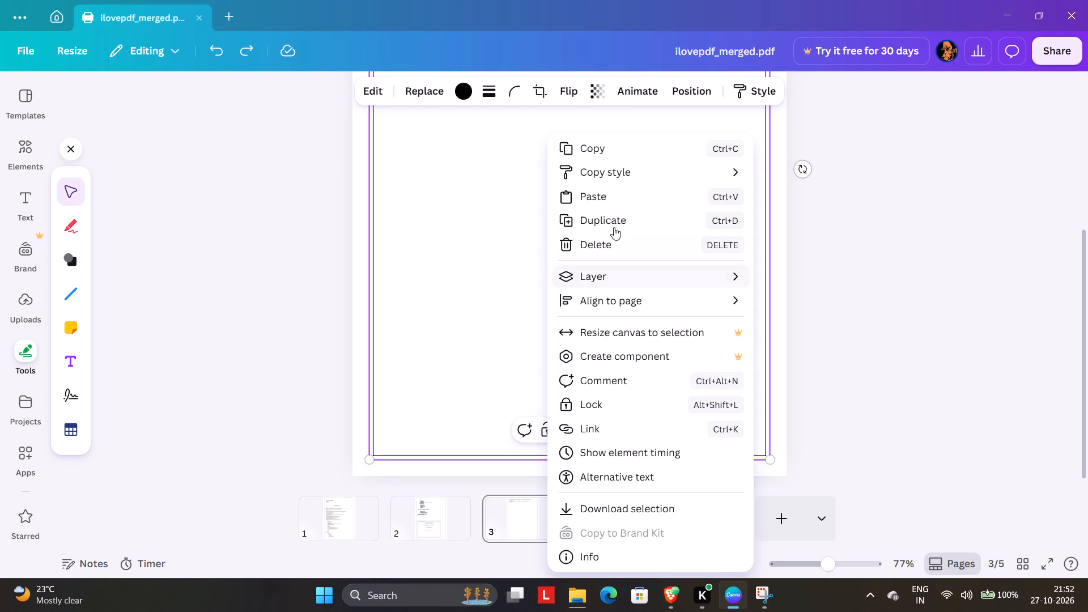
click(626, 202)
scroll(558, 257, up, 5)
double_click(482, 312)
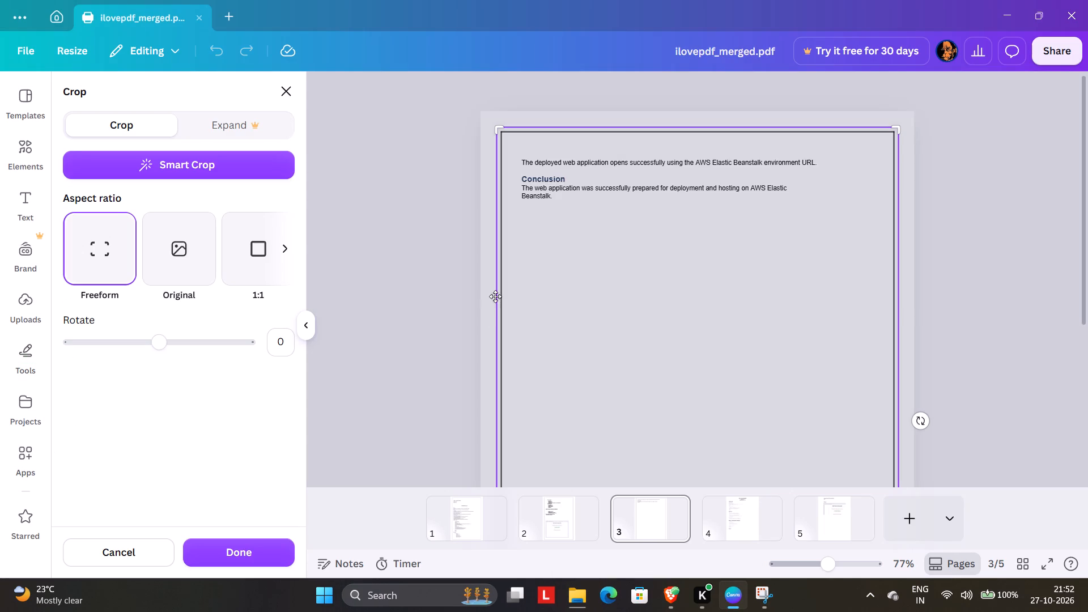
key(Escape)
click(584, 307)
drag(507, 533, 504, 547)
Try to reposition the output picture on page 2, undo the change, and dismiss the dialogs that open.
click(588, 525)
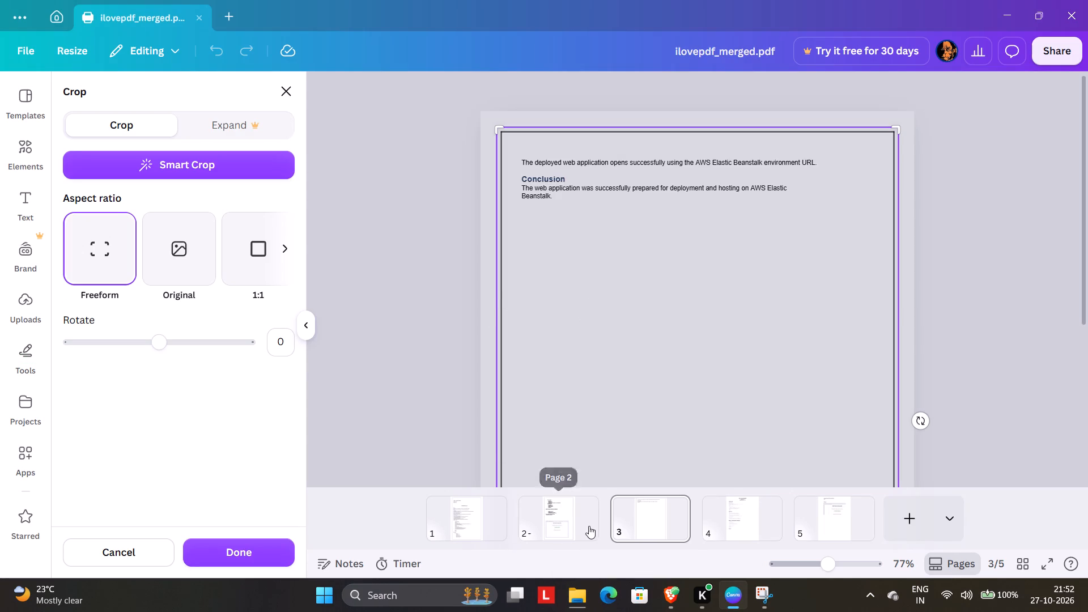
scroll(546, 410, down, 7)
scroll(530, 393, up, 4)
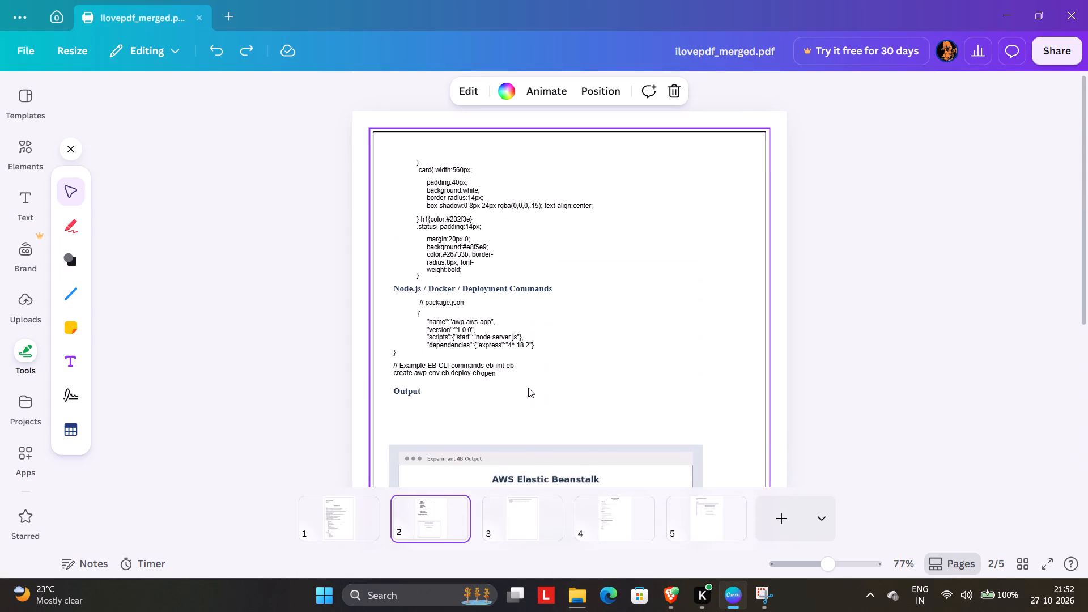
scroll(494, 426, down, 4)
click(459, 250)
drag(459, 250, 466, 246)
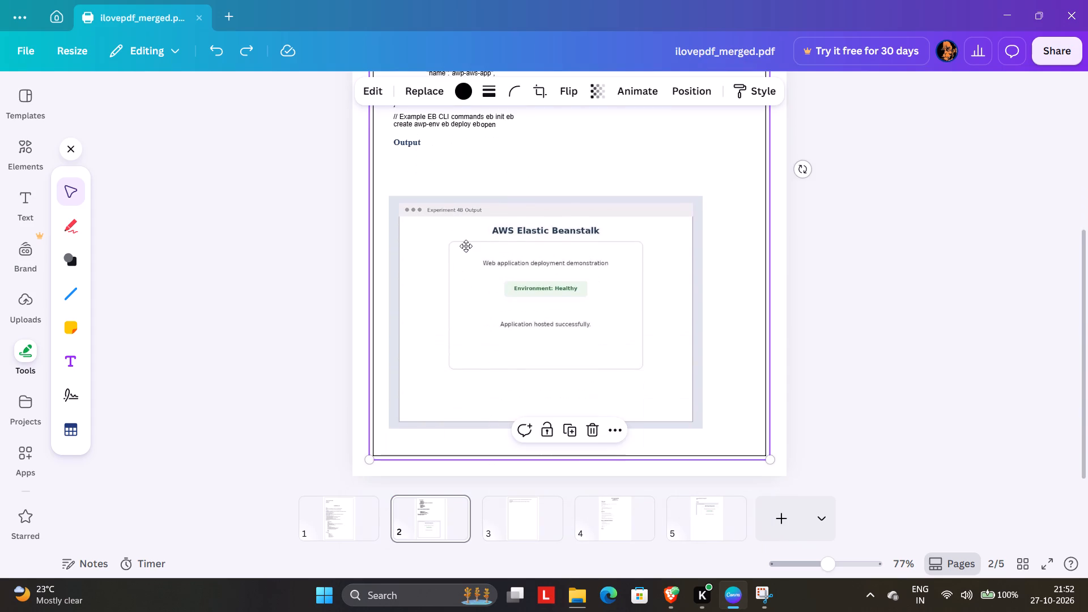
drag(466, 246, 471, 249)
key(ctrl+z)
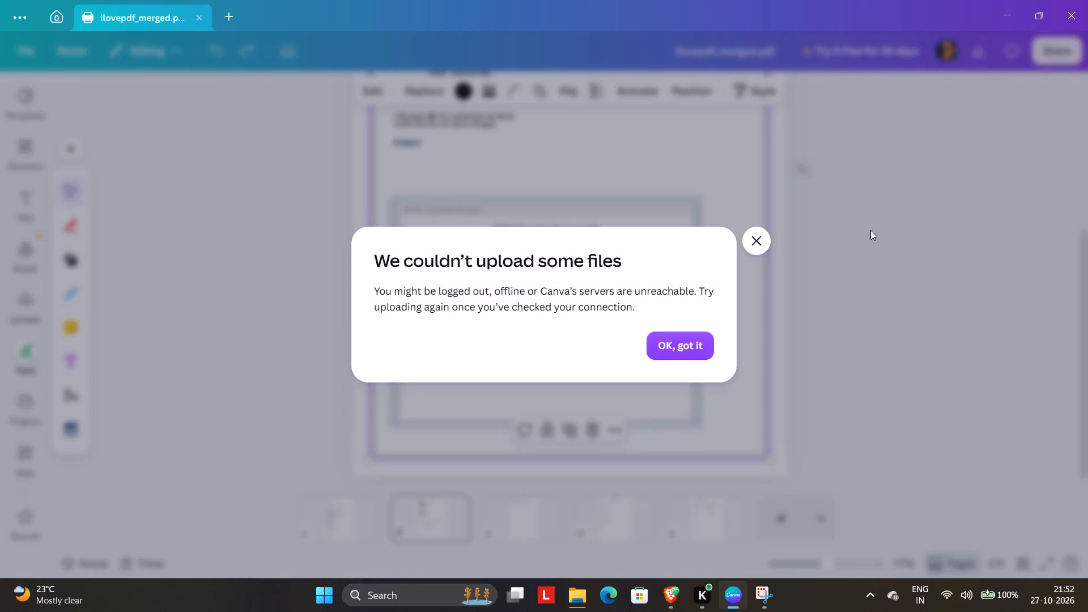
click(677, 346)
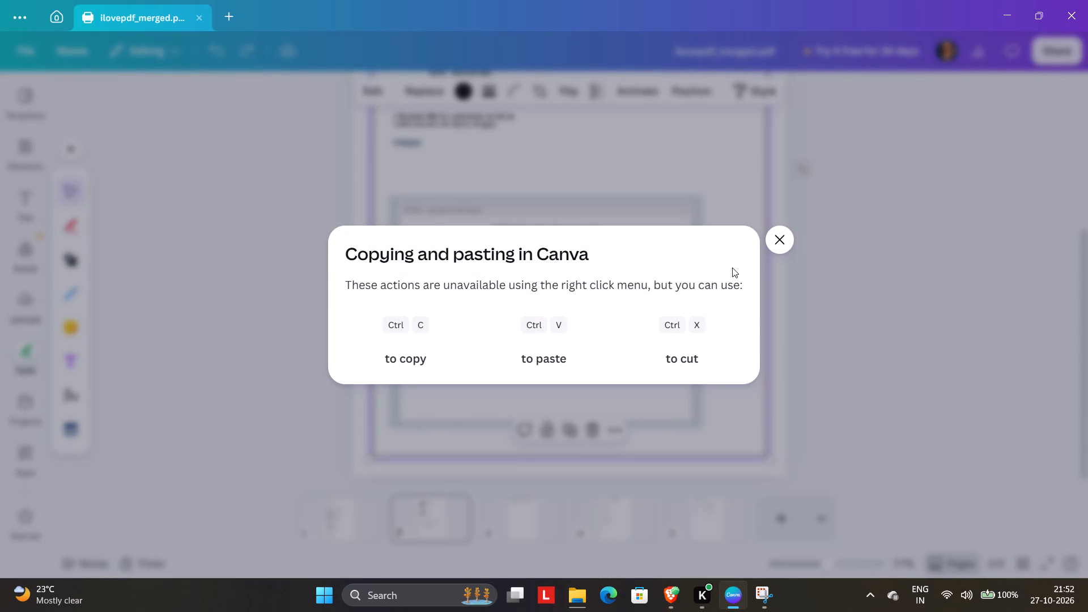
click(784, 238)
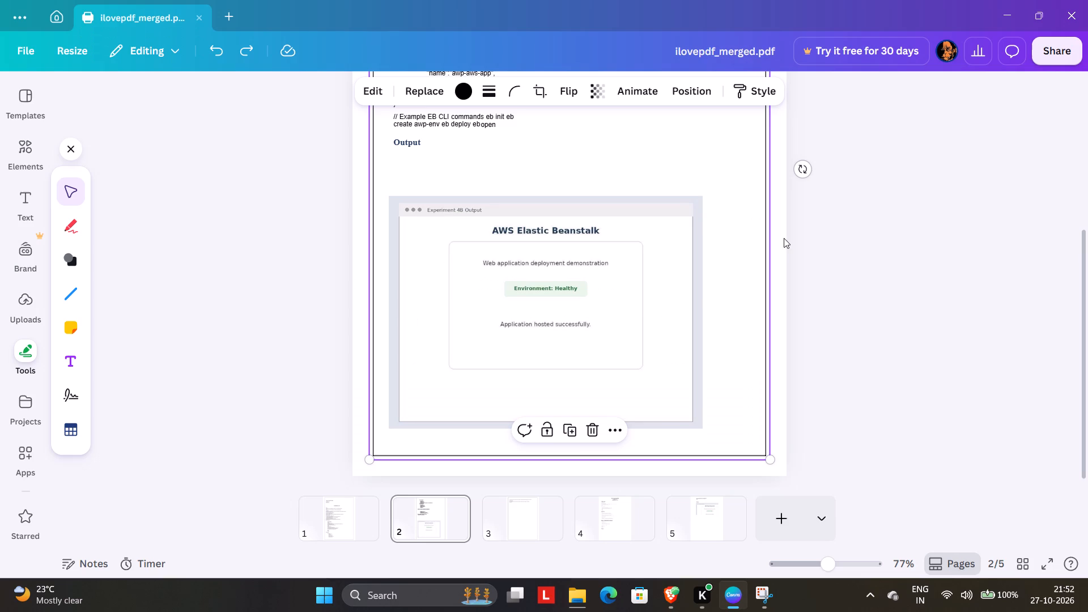
Try to cut the output picture from page 2, paste the captured picture on page 3, and return to page 2.
click(633, 304)
key(ctrl+x)
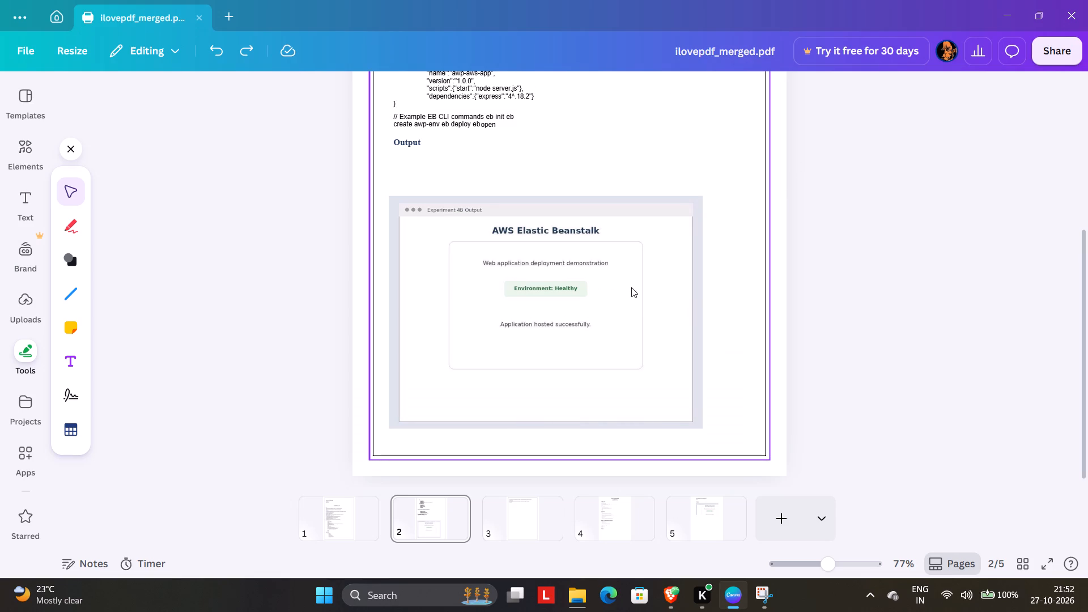
click(551, 513)
click(491, 277)
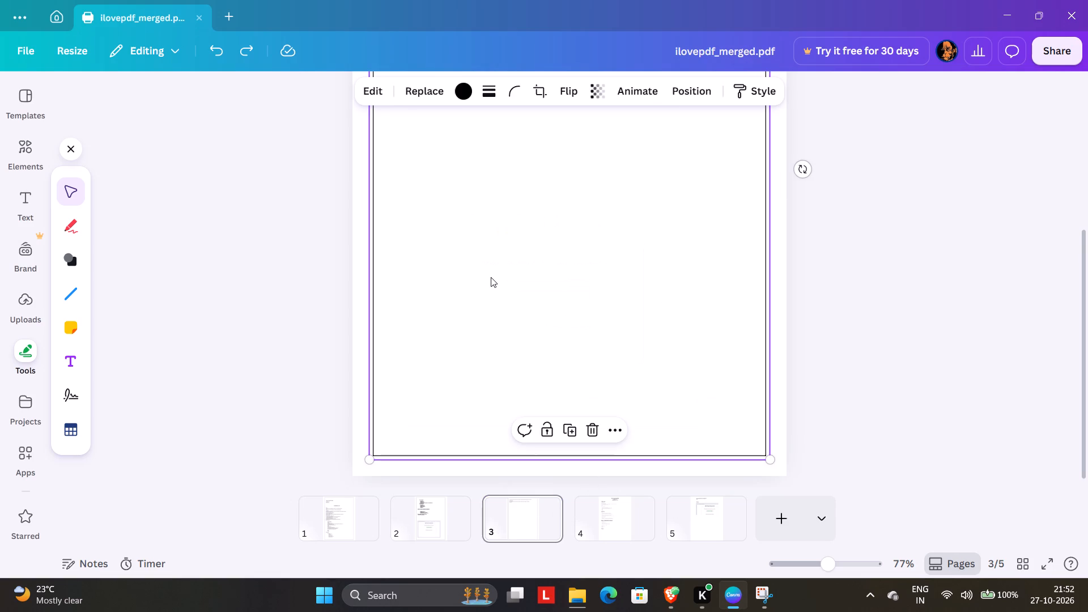
key(ctrl+v)
scroll(491, 277, up, 4)
click(433, 538)
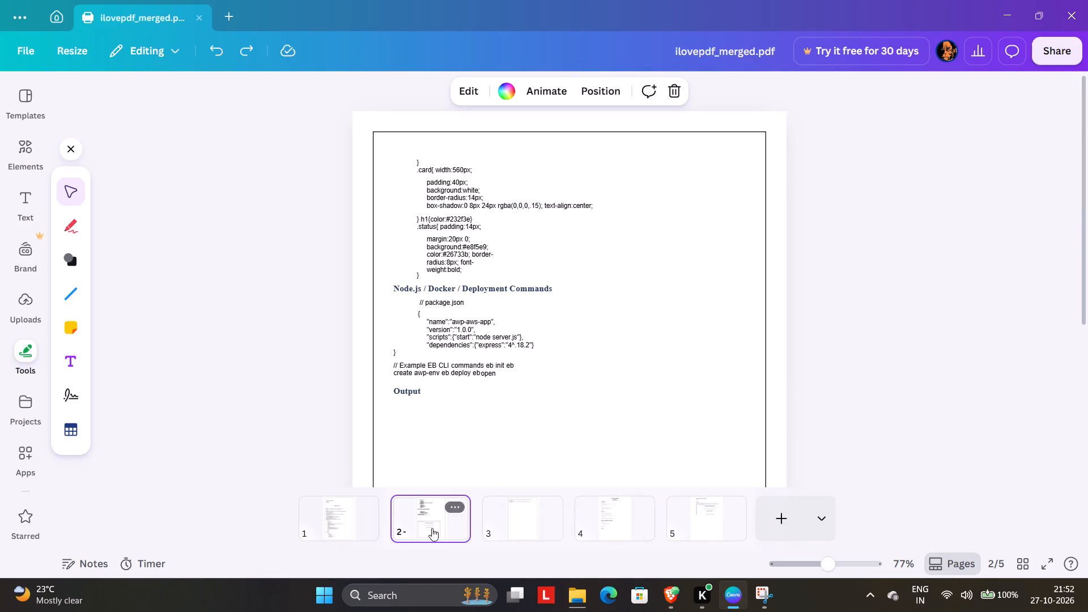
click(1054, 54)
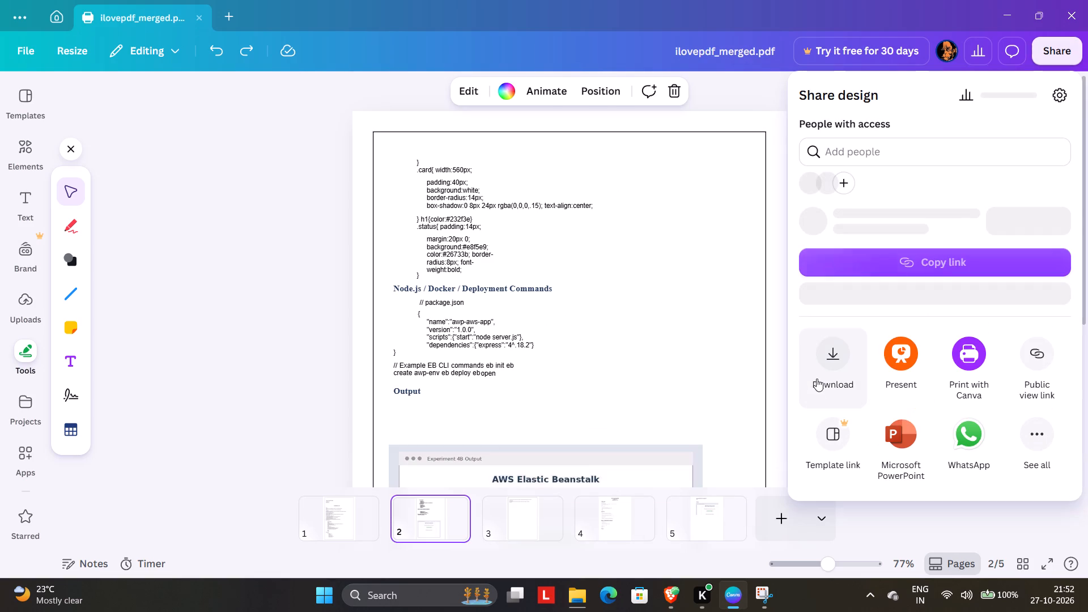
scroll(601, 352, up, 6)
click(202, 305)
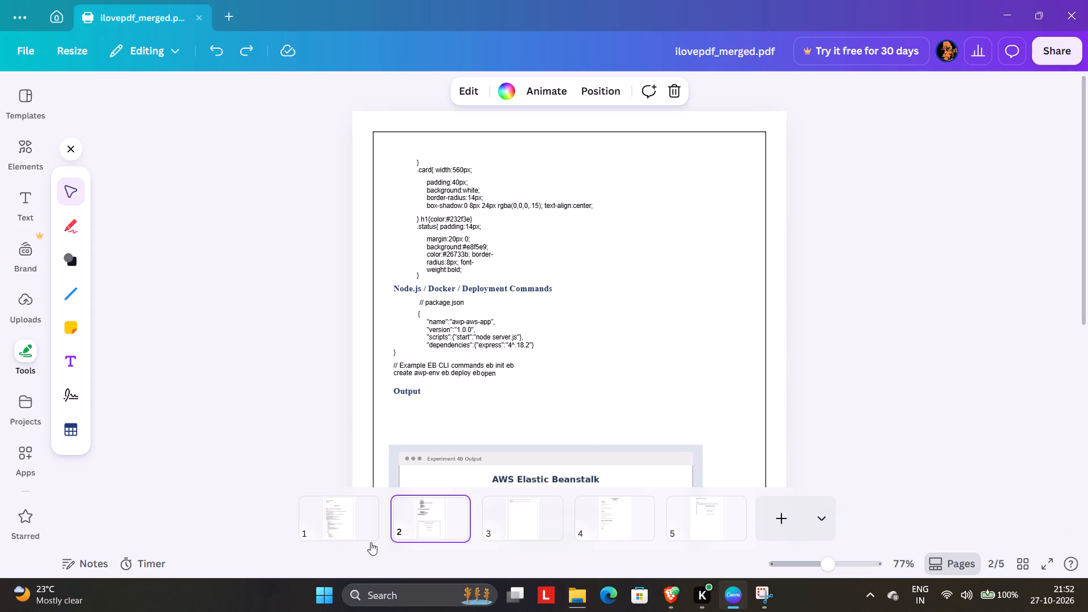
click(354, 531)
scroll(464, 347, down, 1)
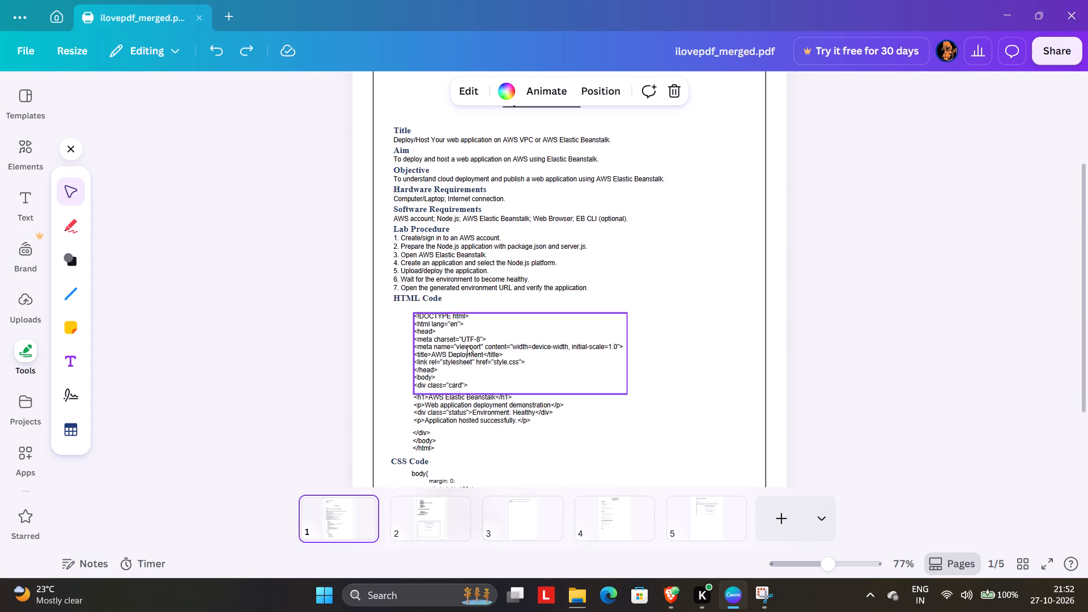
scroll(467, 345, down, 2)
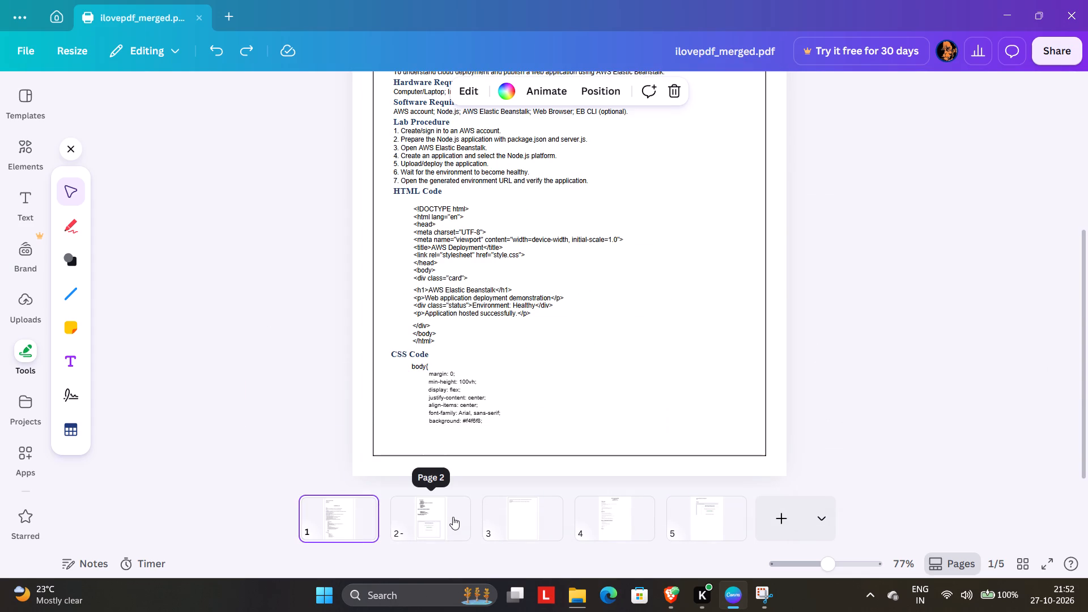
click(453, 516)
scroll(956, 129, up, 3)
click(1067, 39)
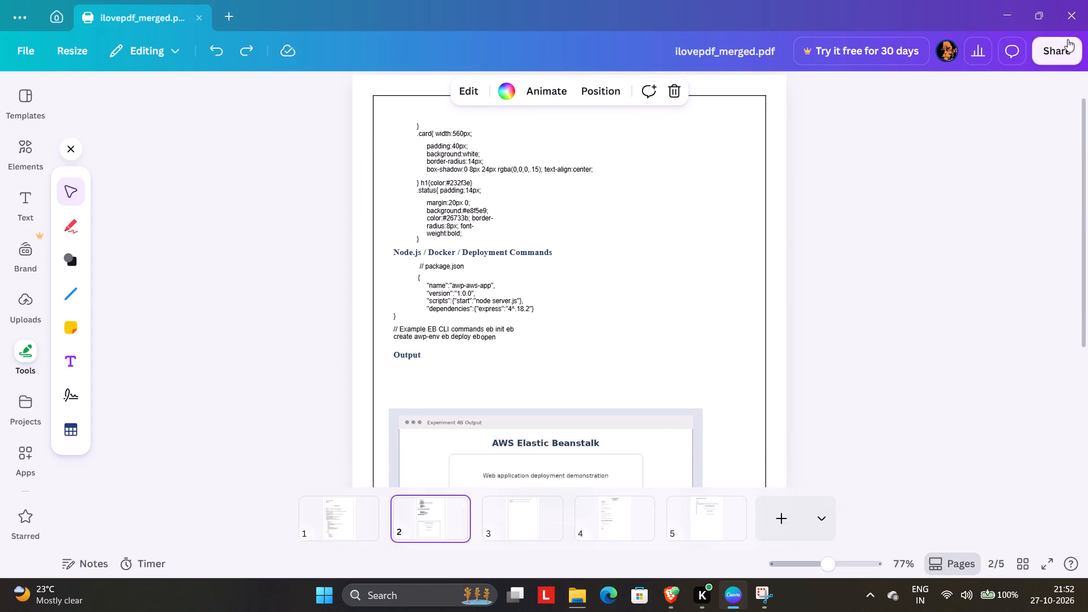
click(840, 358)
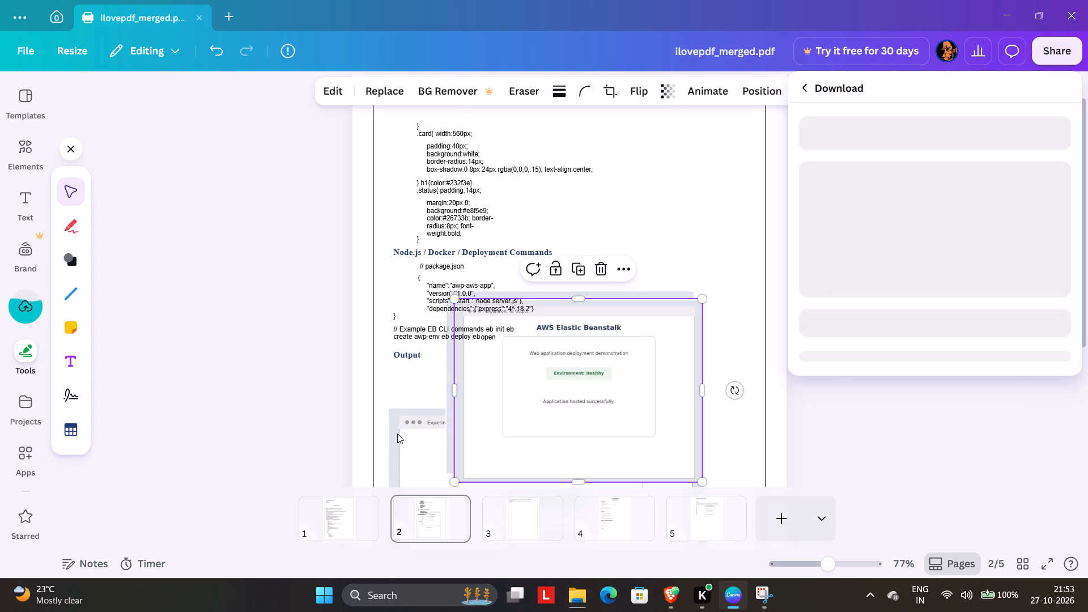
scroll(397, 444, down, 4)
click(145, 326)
Remove the duplicate pasted output picture from page 2 by moving it off the page.
scroll(656, 436, down, 3)
click(485, 401)
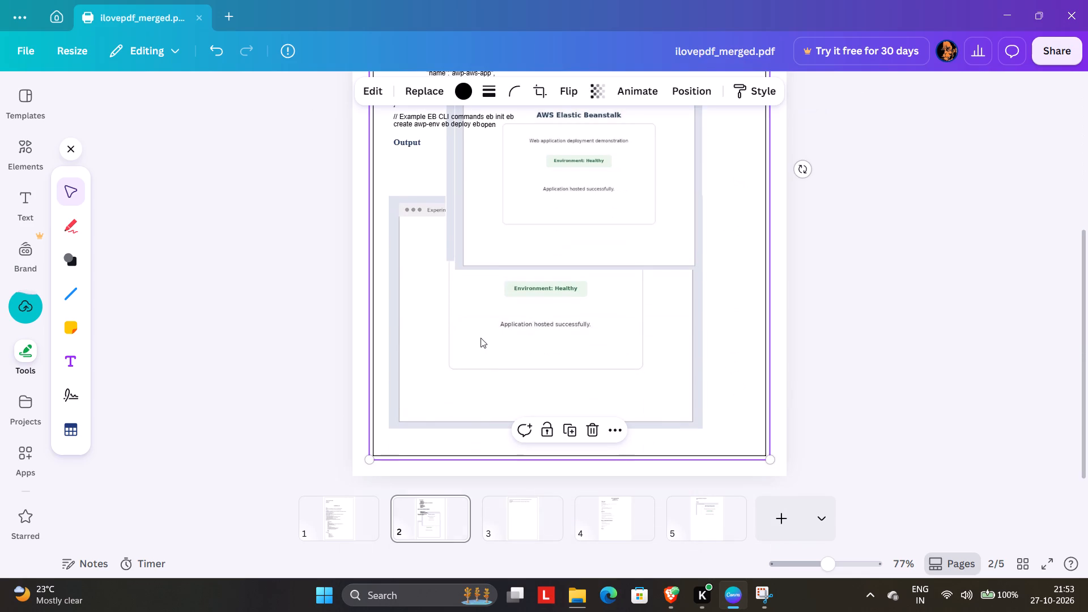
click(481, 337)
drag(502, 214, 384, 370)
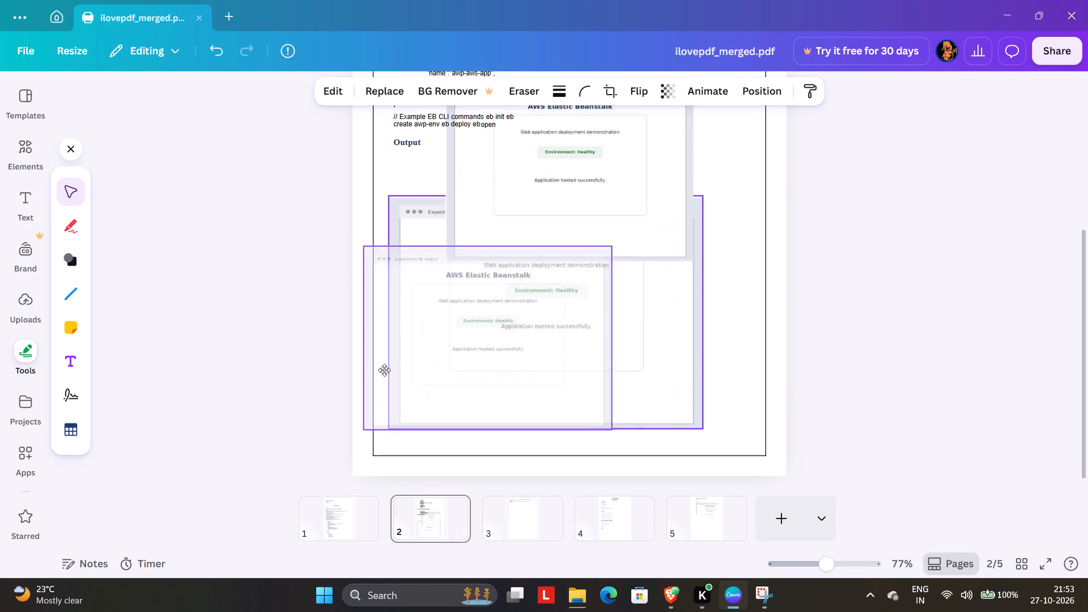
drag(384, 370, 101, 347)
Shift the page-wide frame on page 2 aside and move the original large output picture off the page.
click(449, 279)
click(435, 317)
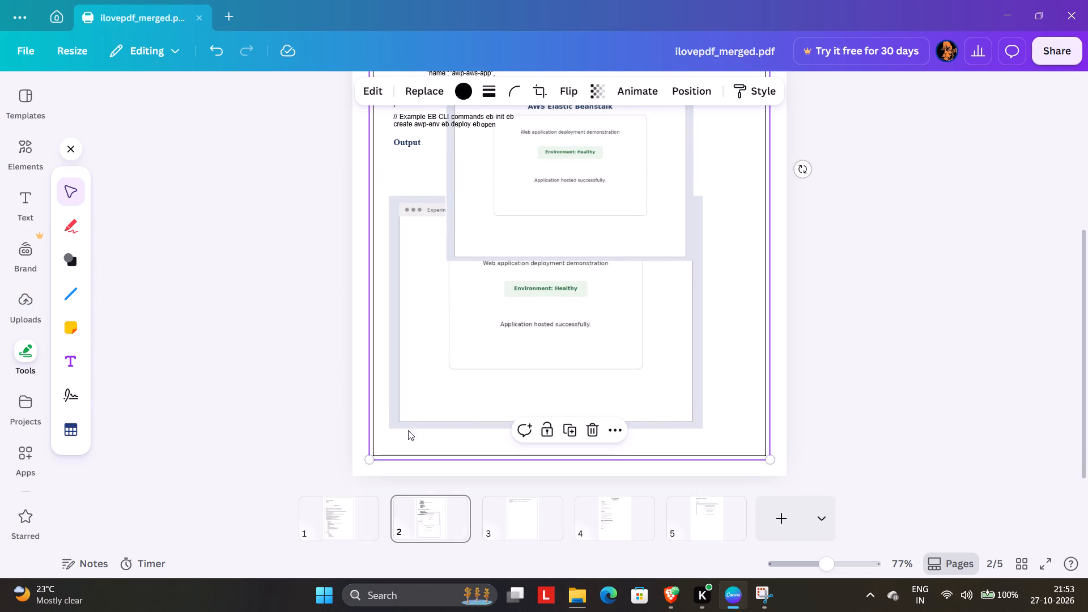
drag(399, 403, 545, 409)
drag(426, 367, 333, 419)
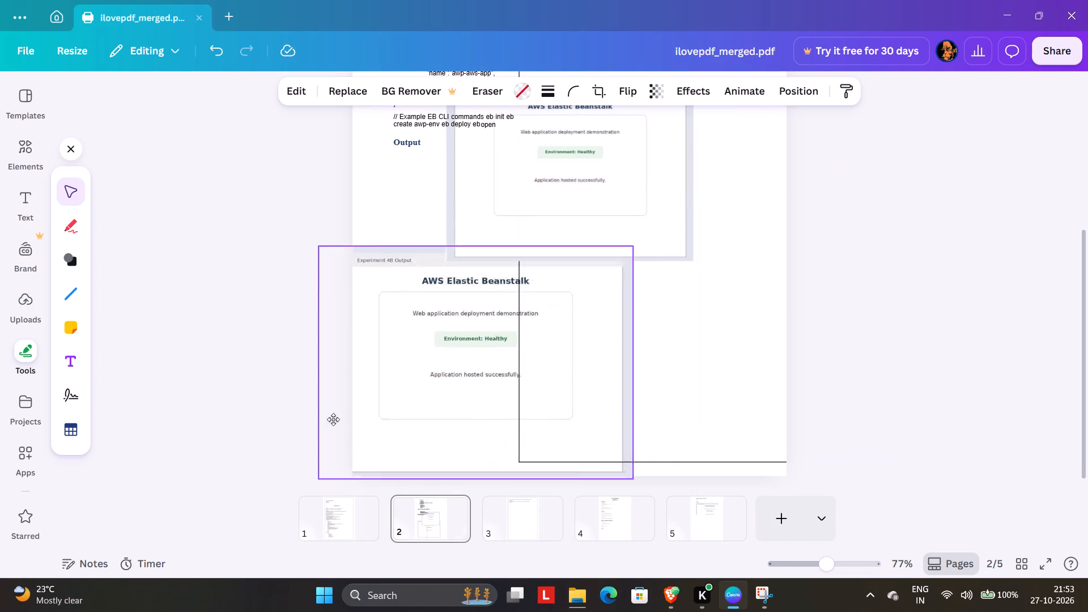
drag(333, 419, 0, 535)
Move the page-wide frame back into place around the content of page 2.
drag(631, 312, 450, 327)
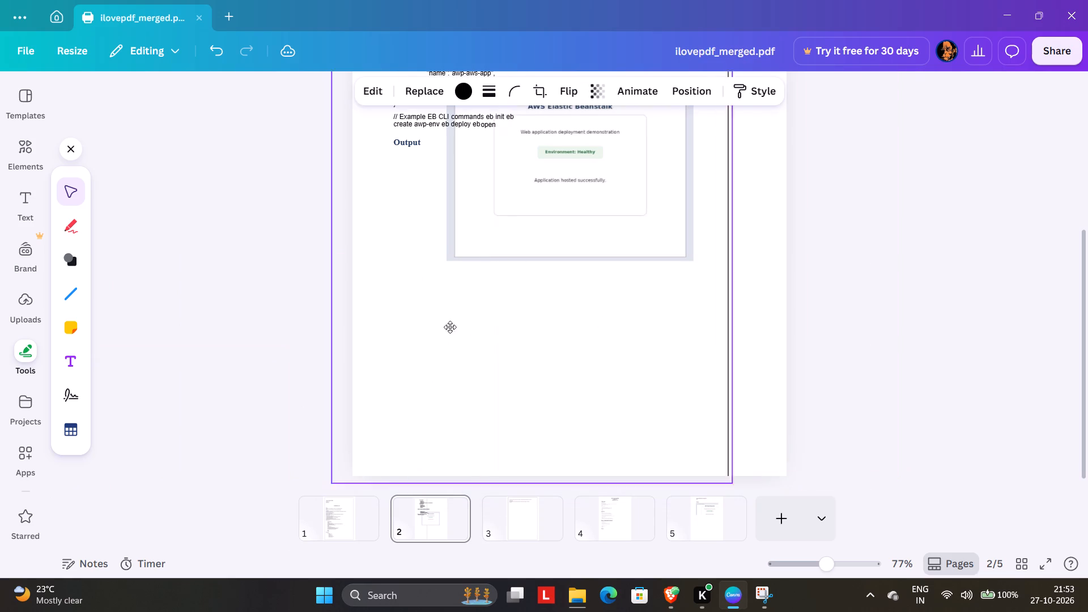
drag(450, 327, 494, 312)
scroll(495, 308, up, 6)
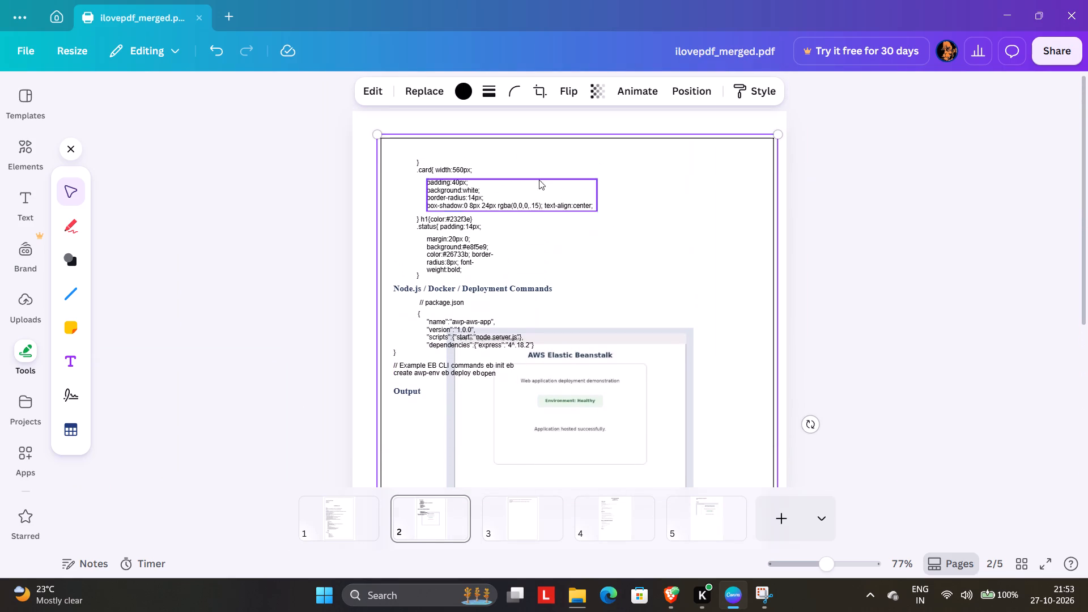
drag(614, 173, 603, 159)
Place the remaining pasted output picture directly below the Output heading on page 2, lined up with the heading's left edge.
scroll(600, 409, down, 3)
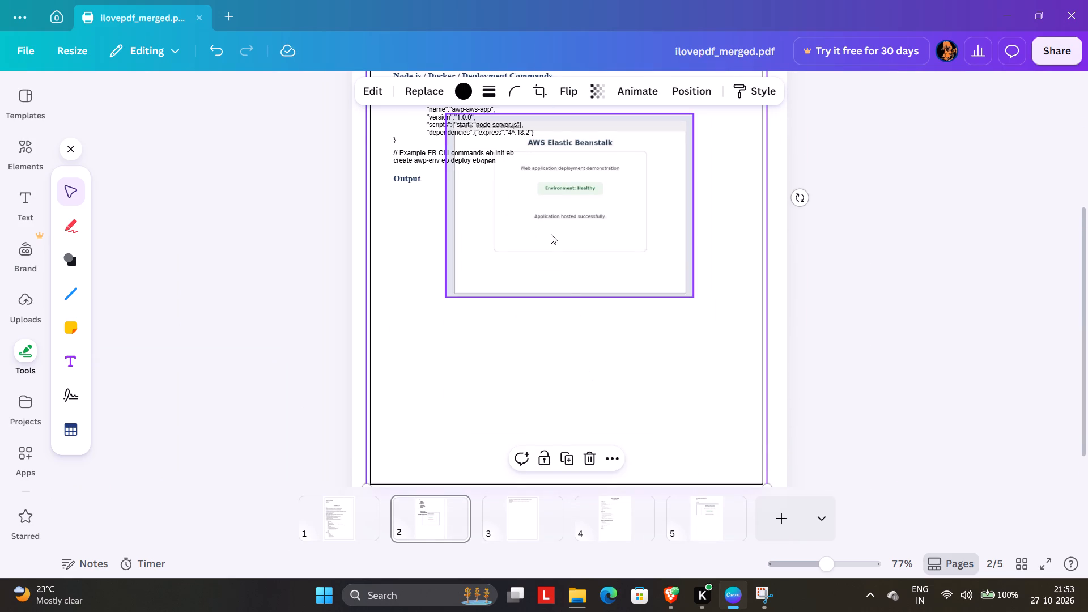
drag(546, 230, 491, 300)
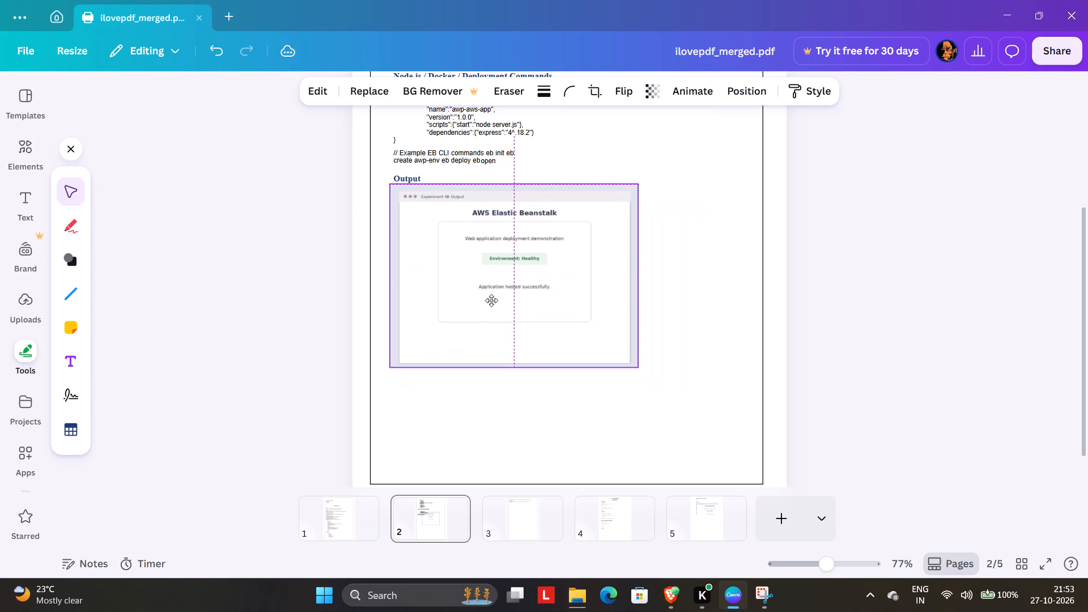
drag(491, 300, 492, 304)
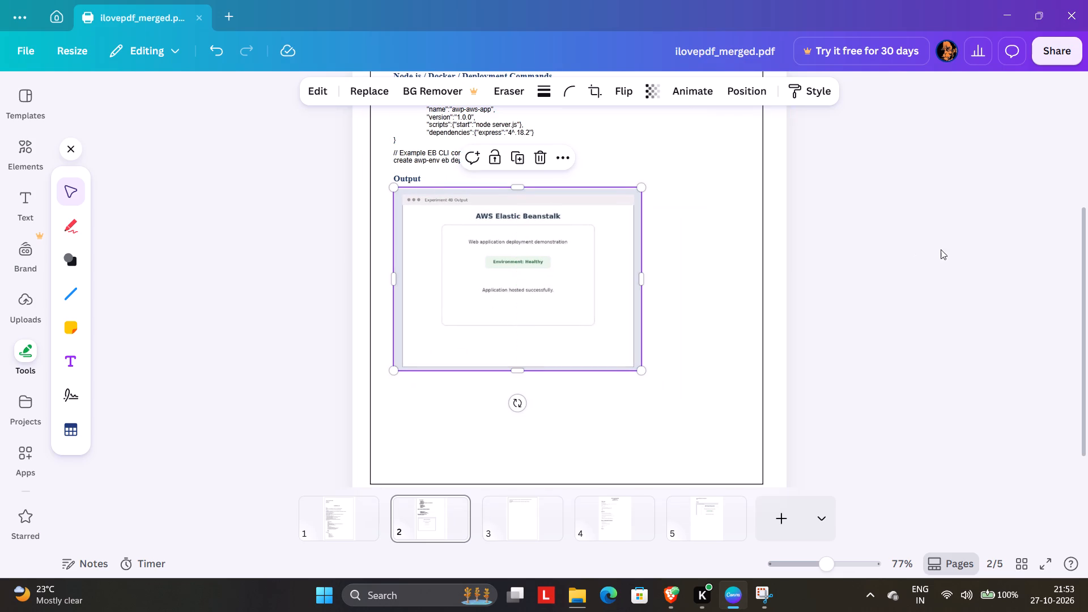
click(941, 249)
Check the frame position on page 1 and realign the page 2 frame to match it.
scroll(802, 341, down, 2)
scroll(798, 346, up, 5)
scroll(592, 330, up, 2)
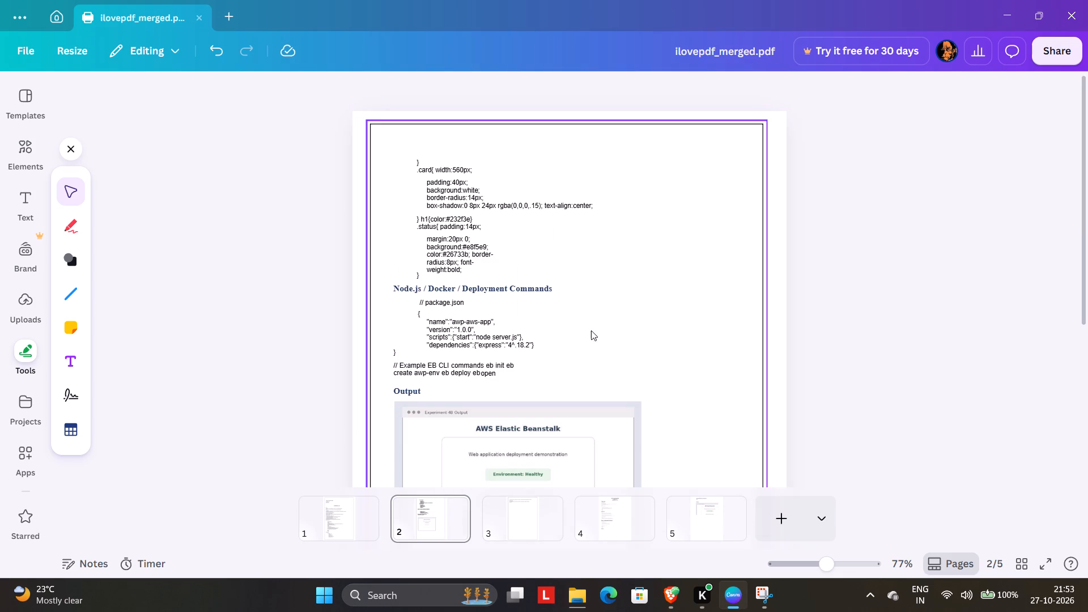
scroll(591, 330, up, 3)
click(313, 522)
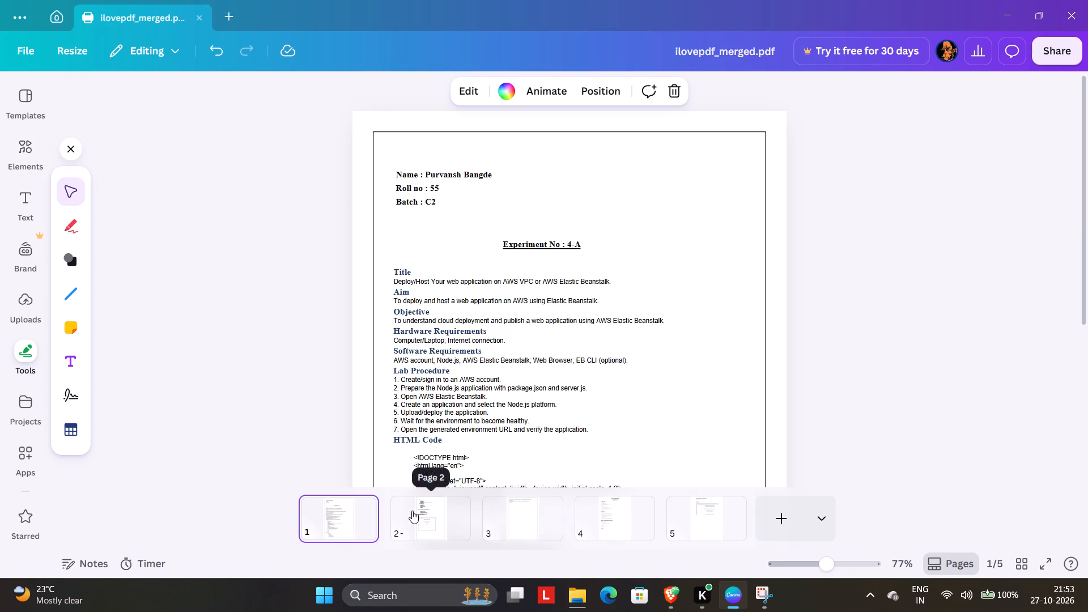
click(412, 510)
drag(518, 122, 518, 130)
click(946, 165)
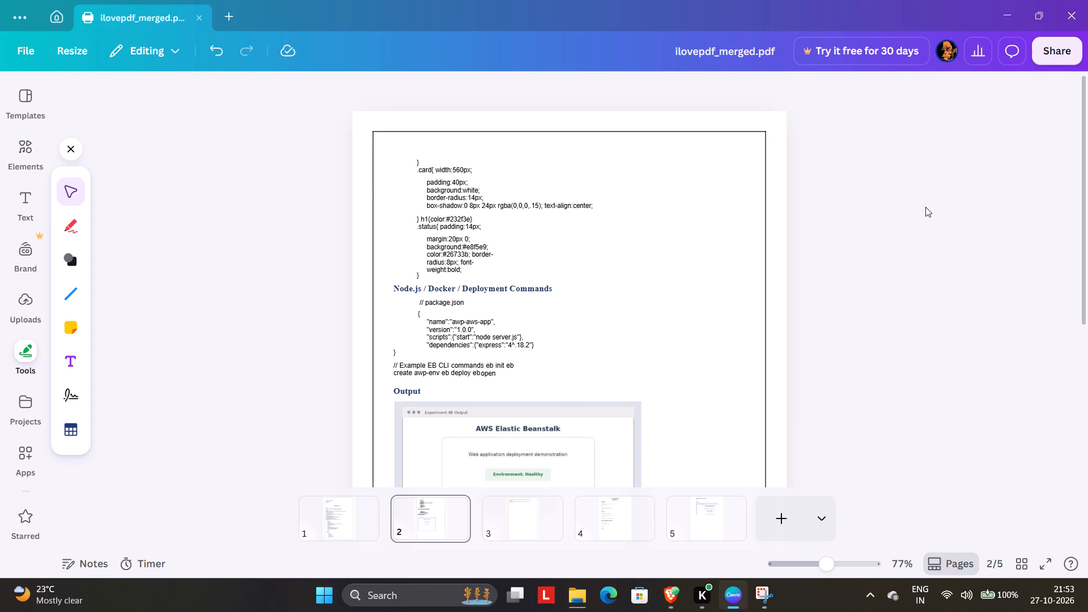
Shift the page-wide frame on page 3 aside and cut the deployed-application sentence together with the Conclusion heading and paragraph.
scroll(778, 409, down, 8)
click(518, 526)
scroll(406, 268, up, 7)
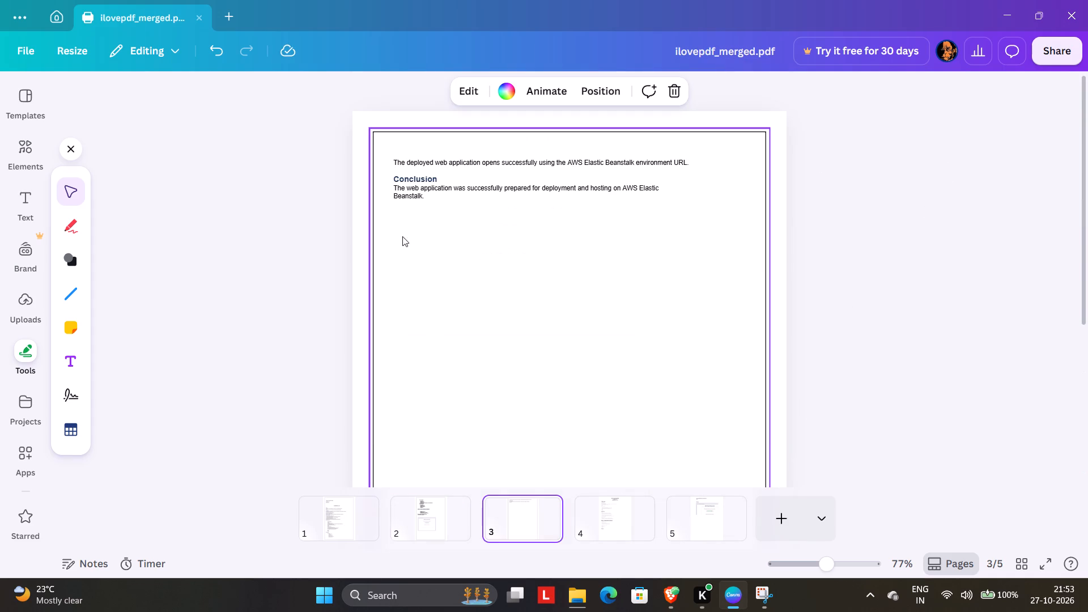
scroll(402, 236, up, 2)
drag(386, 148, 660, 330)
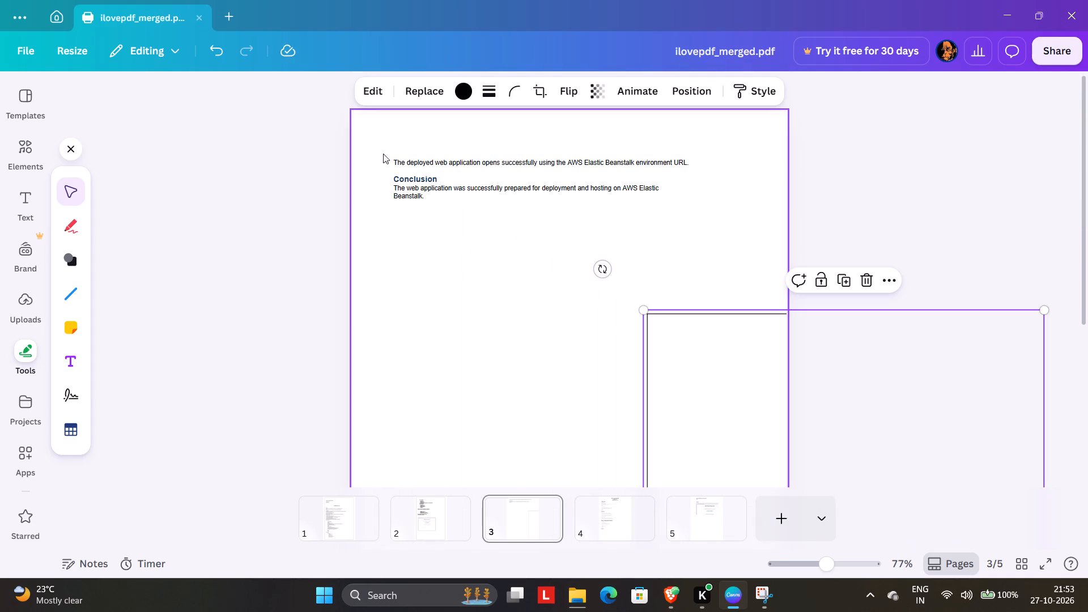
drag(384, 144, 707, 218)
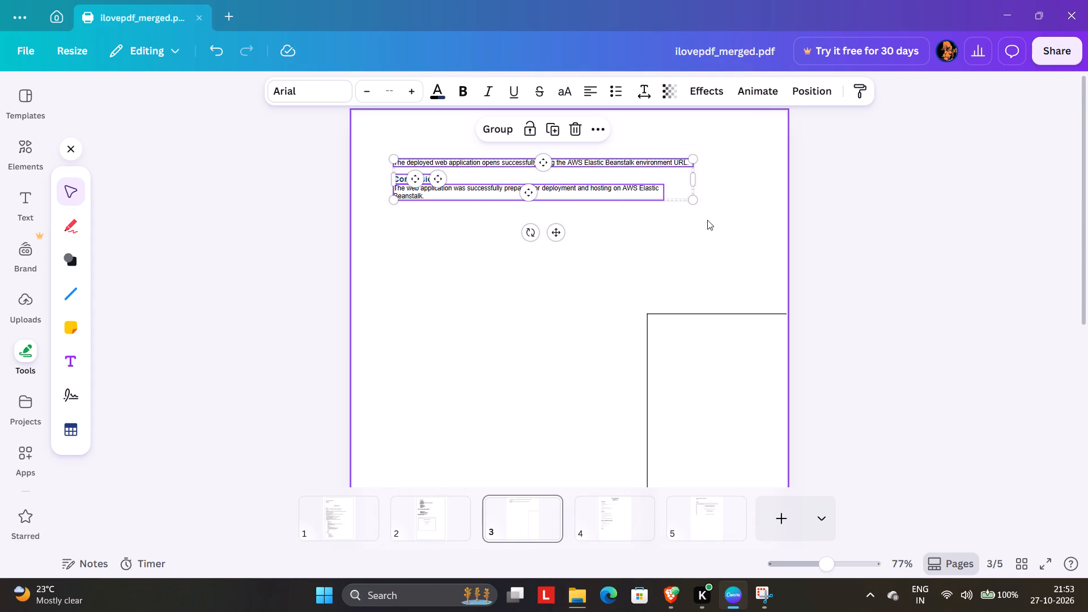
key(ctrl+x)
Paste the cut result sentence and Conclusion text on page 2, positioned together just below the output picture inside the frame.
click(460, 529)
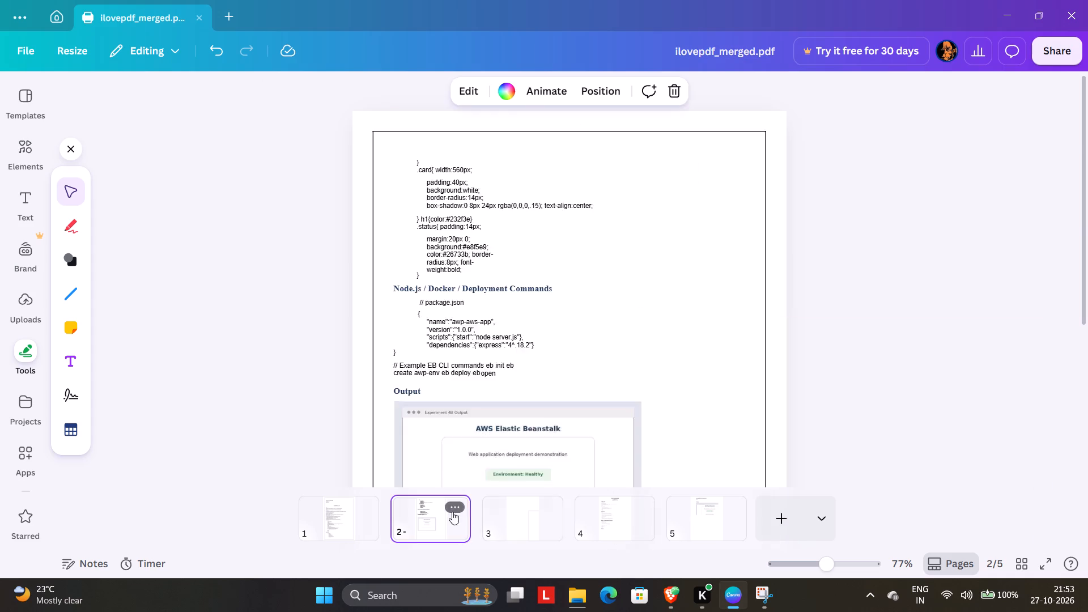
scroll(439, 459, down, 5)
click(548, 372)
key(ctrl+v)
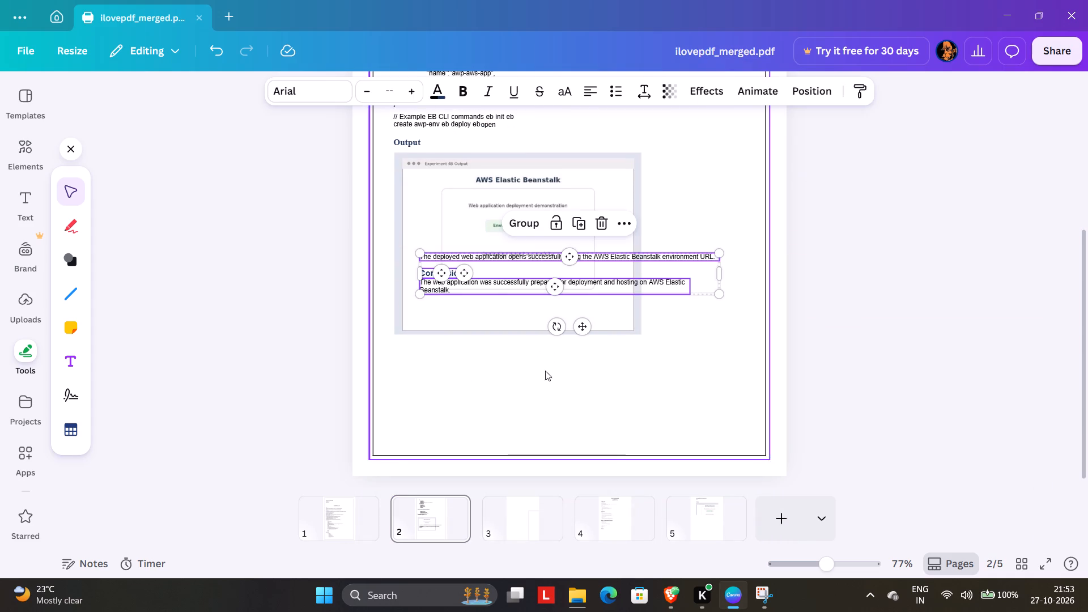
drag(573, 257, 560, 433)
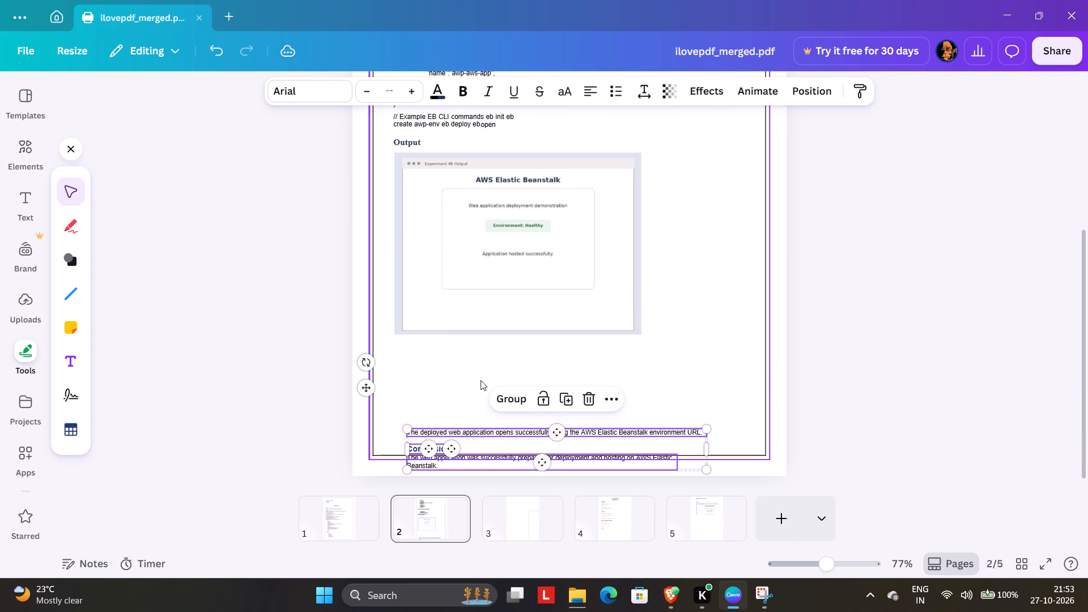
drag(556, 430, 529, 376)
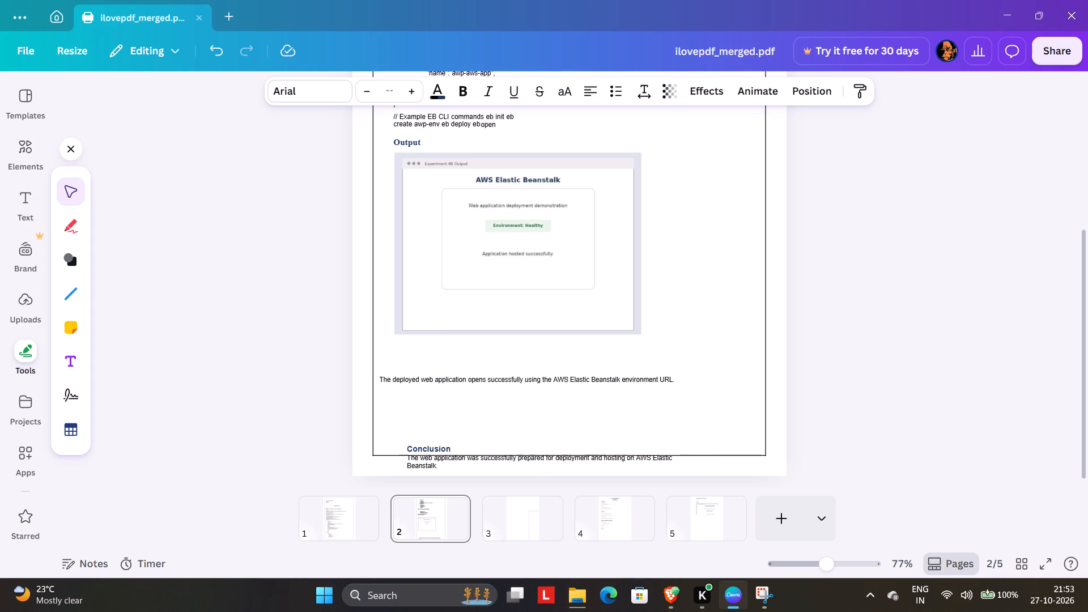
drag(529, 376, 538, 351)
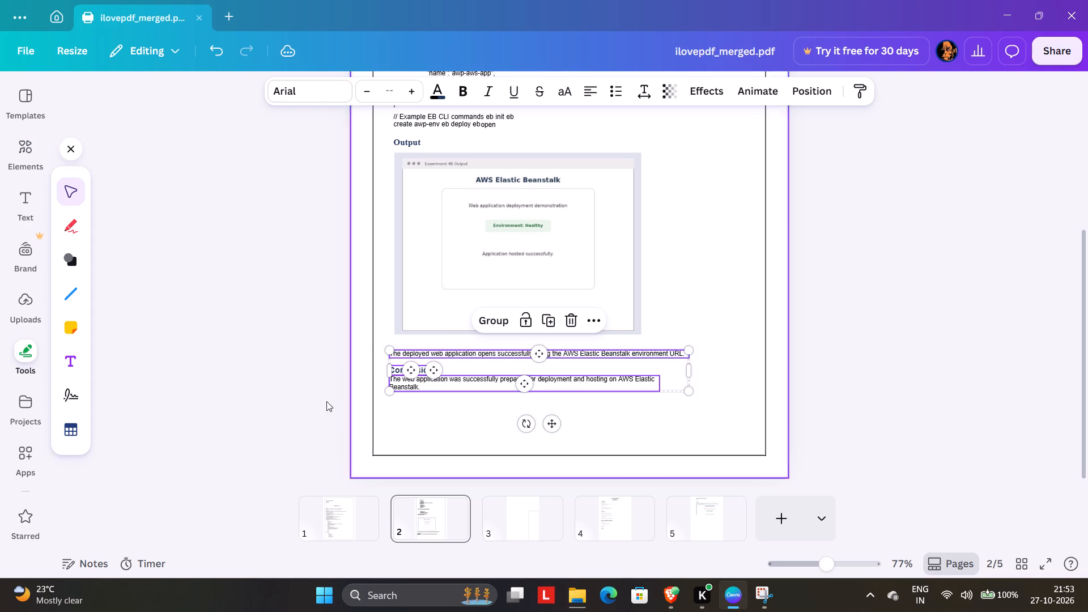
click(275, 372)
Look through pages 1 to 4 to check the layout and what content each page still holds.
scroll(546, 342, up, 3)
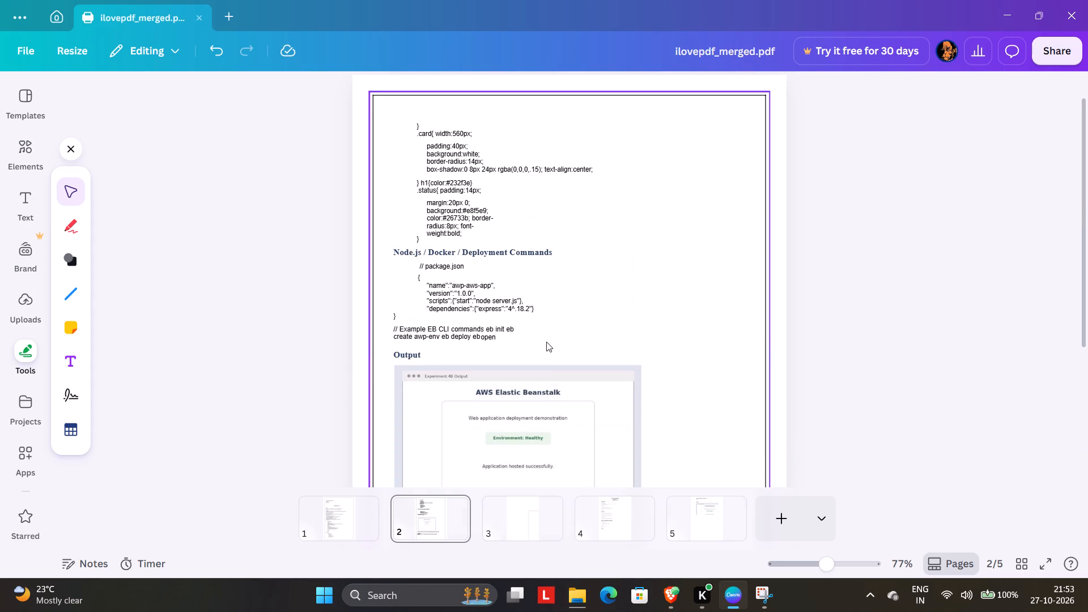
scroll(546, 342, up, 11)
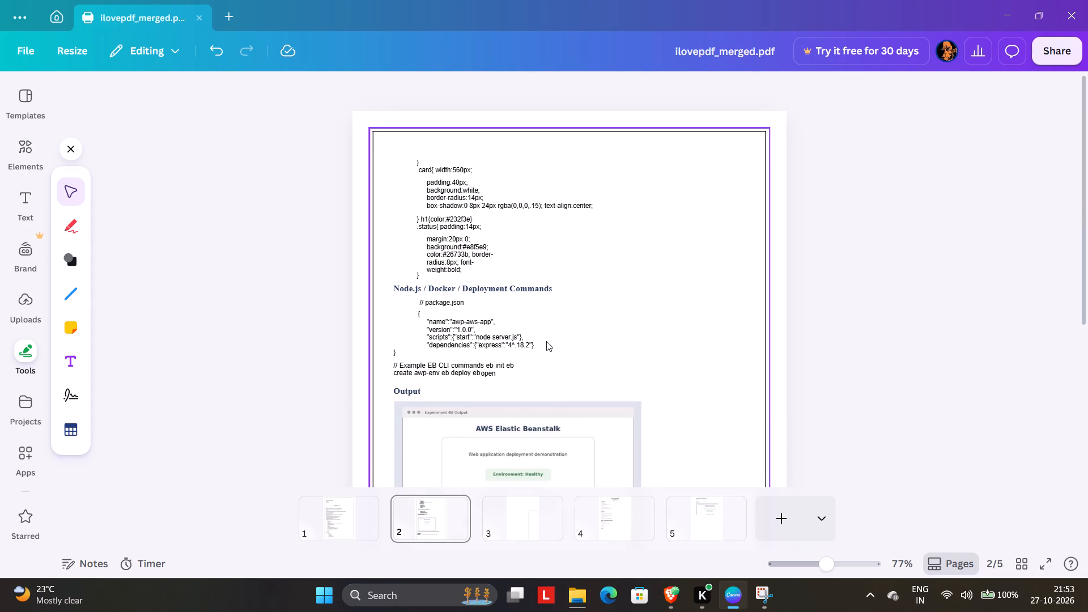
scroll(549, 405, down, 10)
click(527, 507)
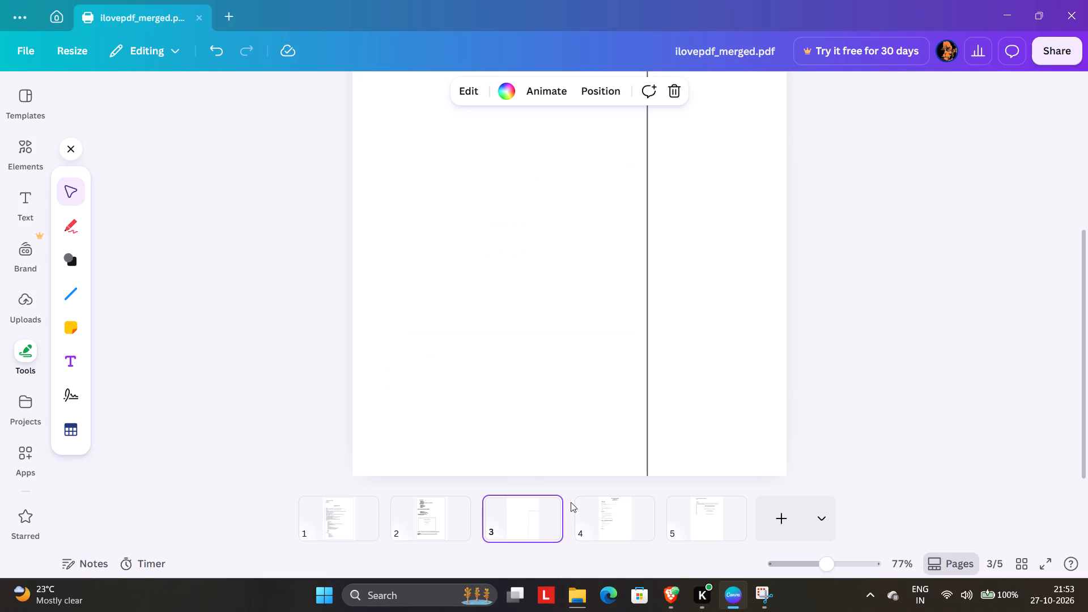
click(600, 507)
scroll(530, 326, up, 4)
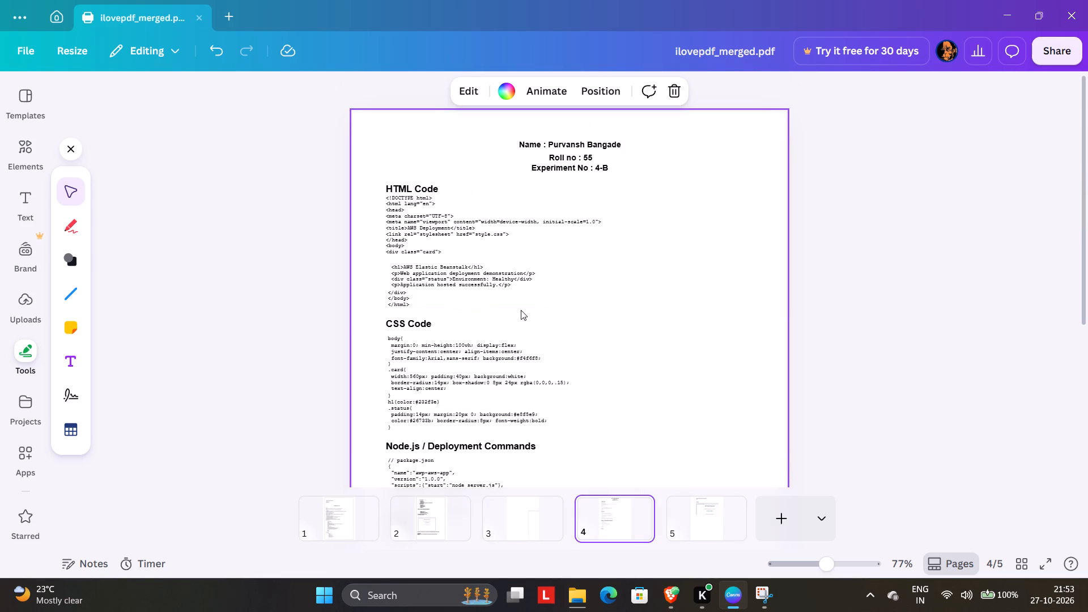
click(423, 529)
scroll(484, 320, up, 5)
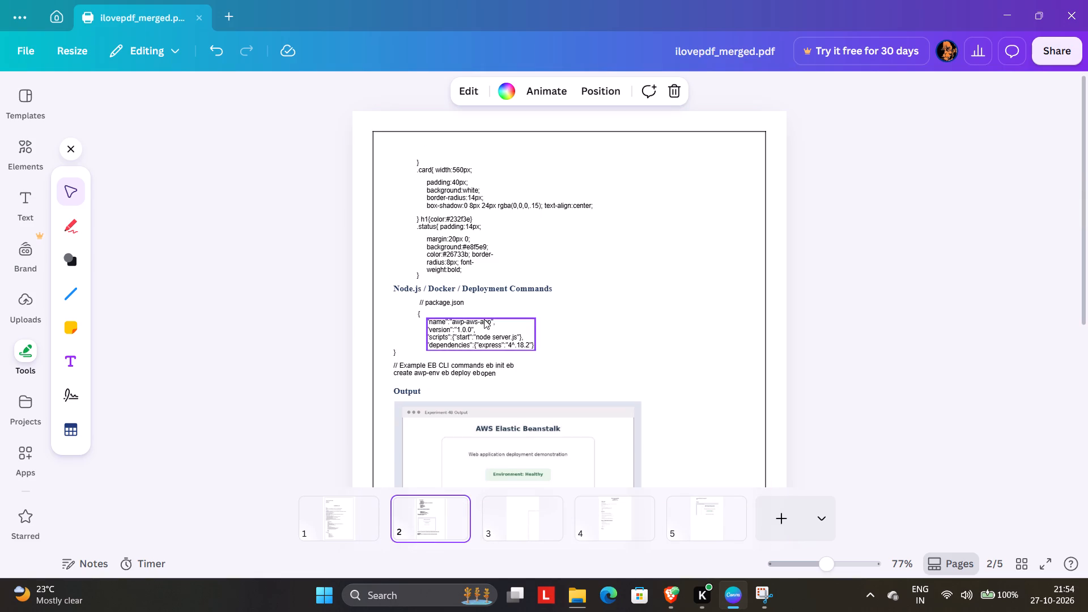
scroll(484, 319, up, 4)
click(330, 507)
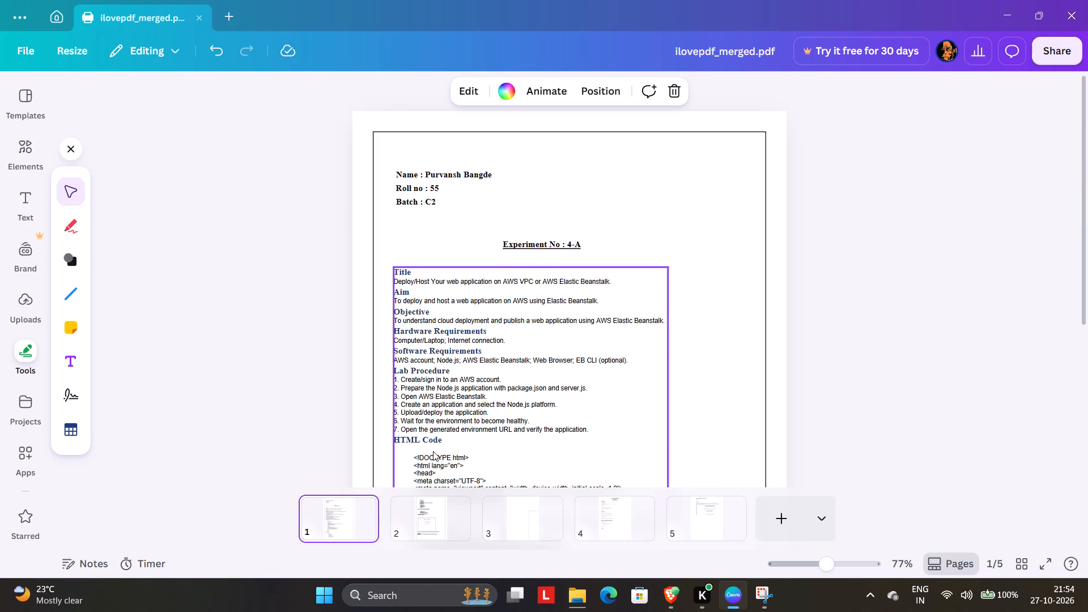
scroll(439, 458, down, 1)
click(430, 512)
Delete page 3, which holds only the displaced frame.
click(511, 519)
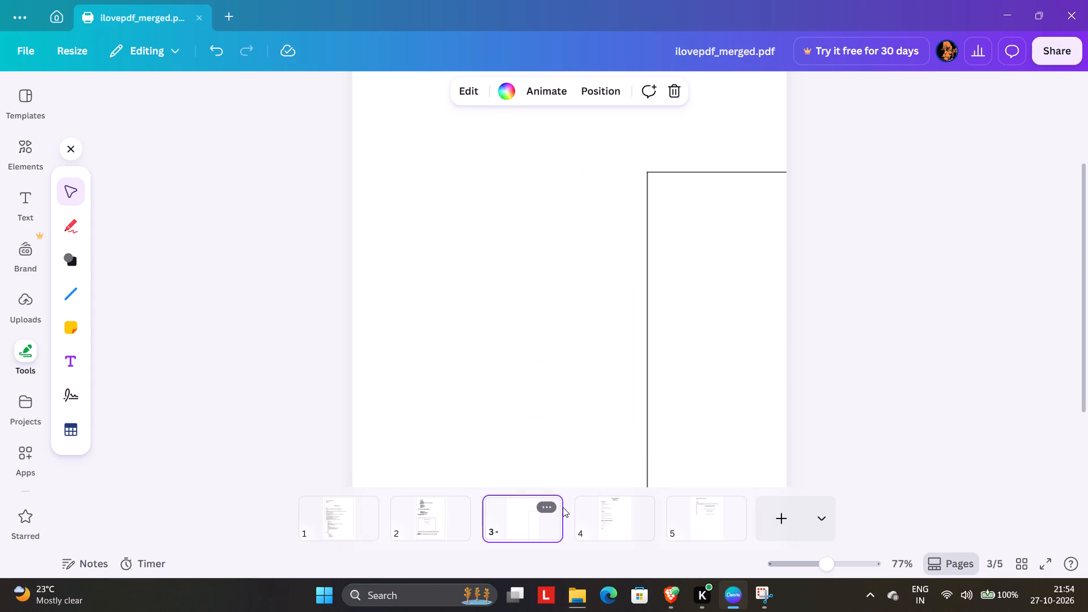
click(550, 512)
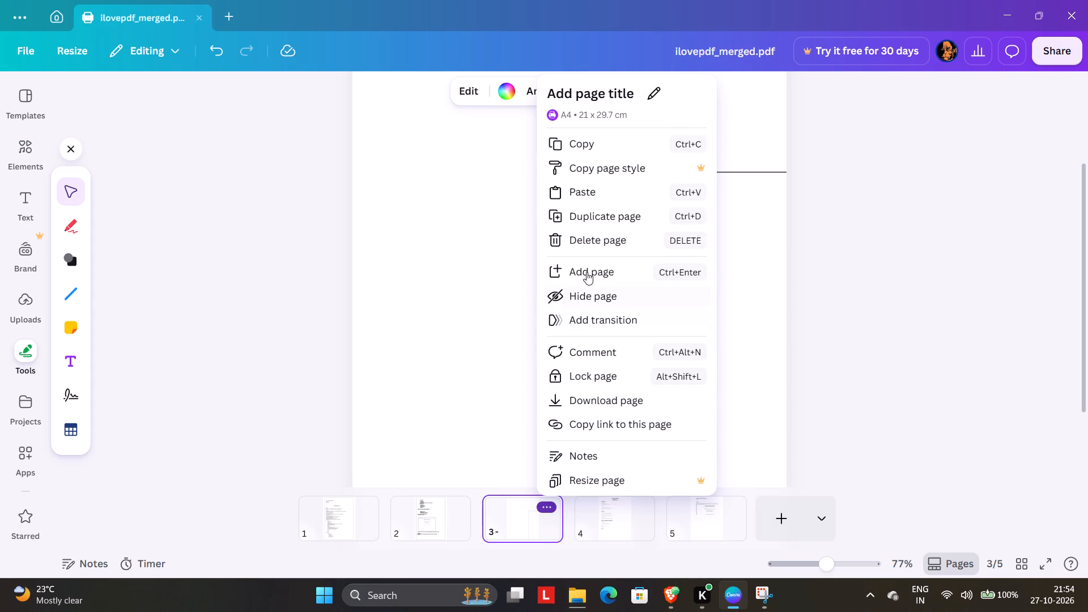
click(594, 240)
Examine the two Experiment 4-B pages, comparing the Output section on page 3 with the output picture on page 4.
scroll(518, 315, up, 5)
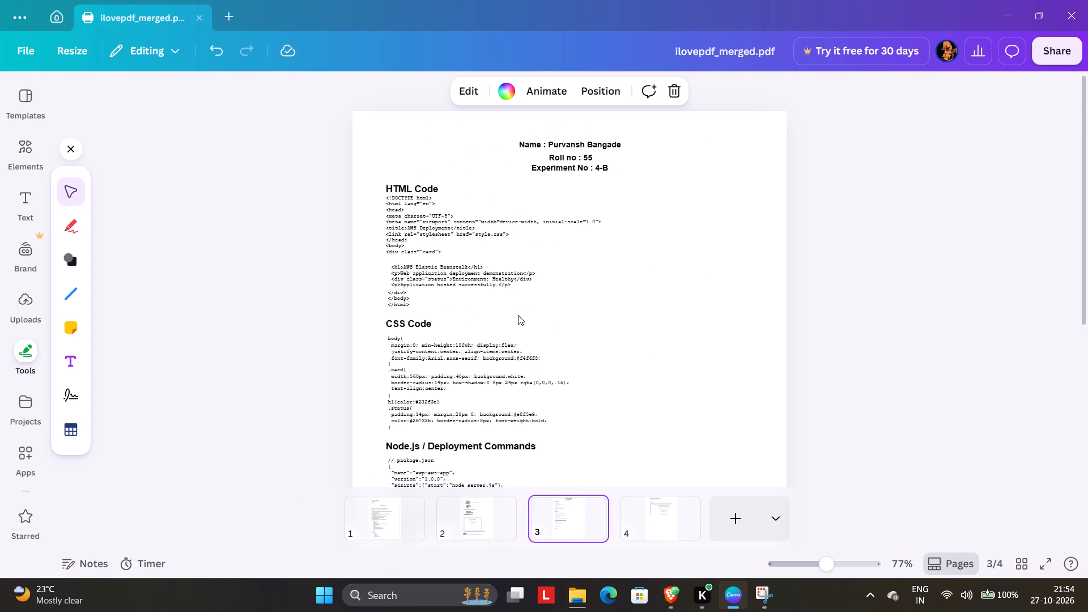
scroll(518, 315, down, 4)
click(647, 515)
scroll(549, 471, up, 5)
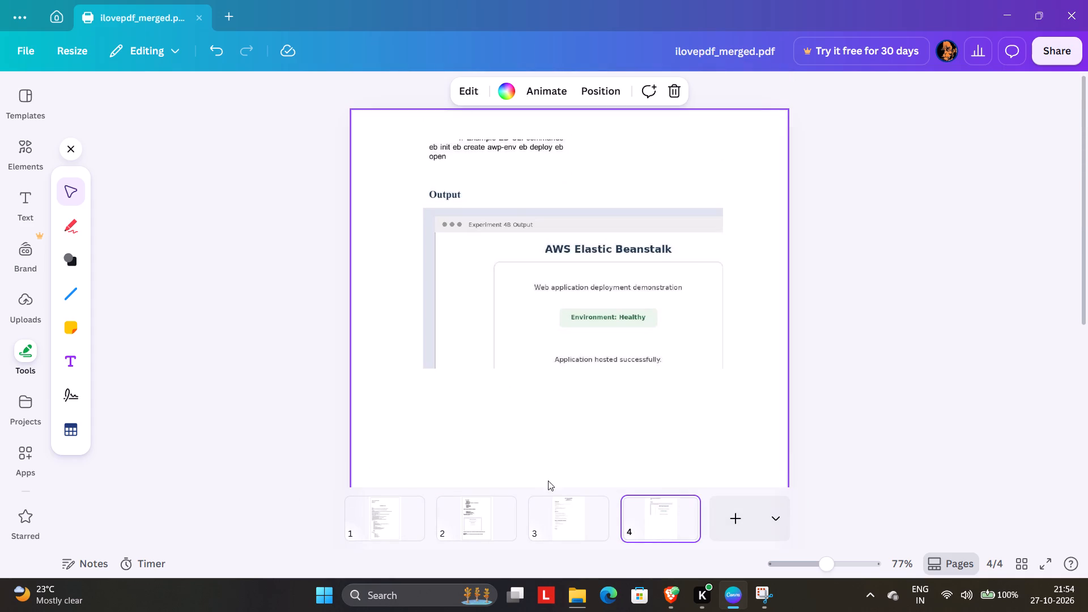
click(575, 525)
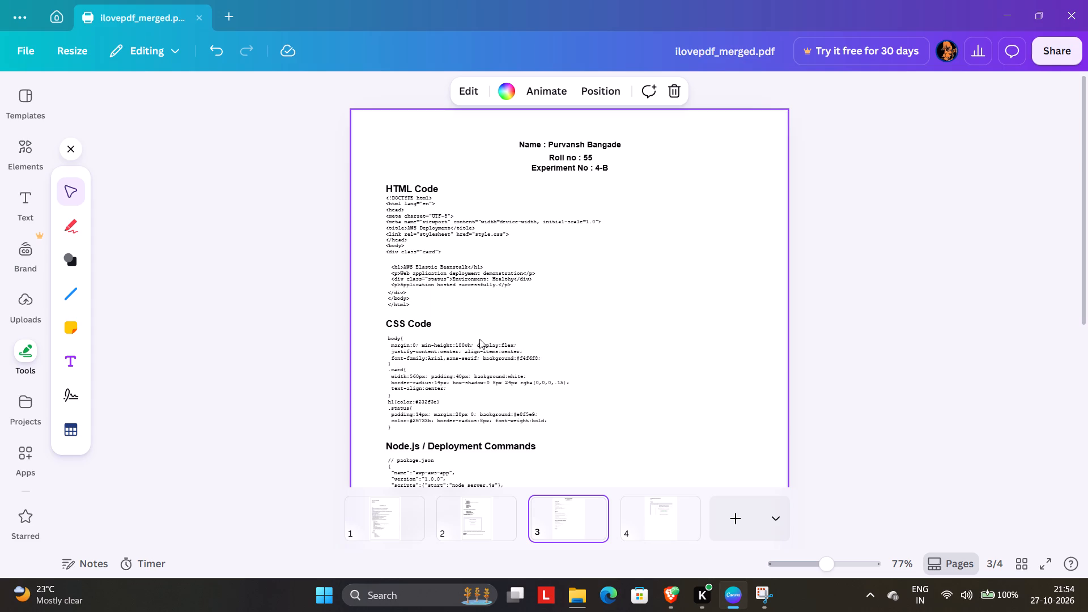
scroll(462, 350, down, 2)
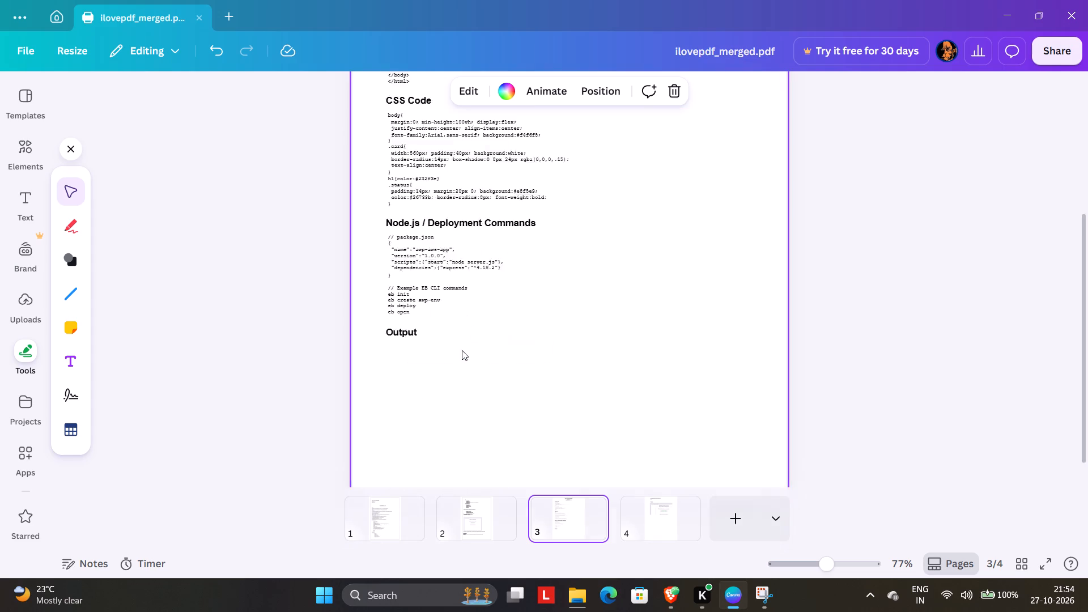
click(649, 533)
scroll(483, 351, up, 5)
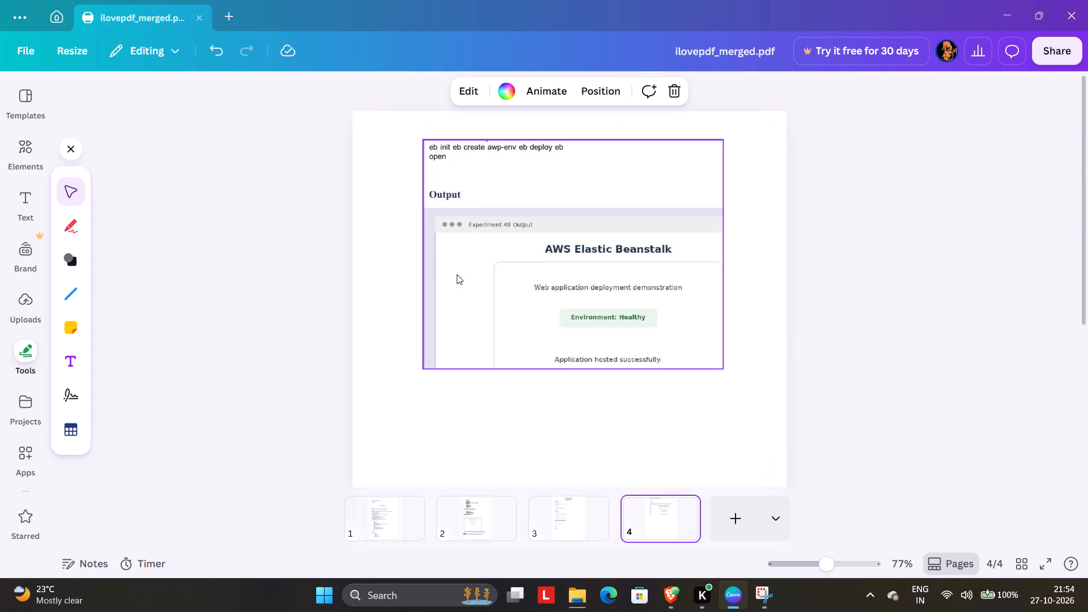
Move the cropped Output picture on page 4 lower on the page.
drag(365, 114, 350, 156)
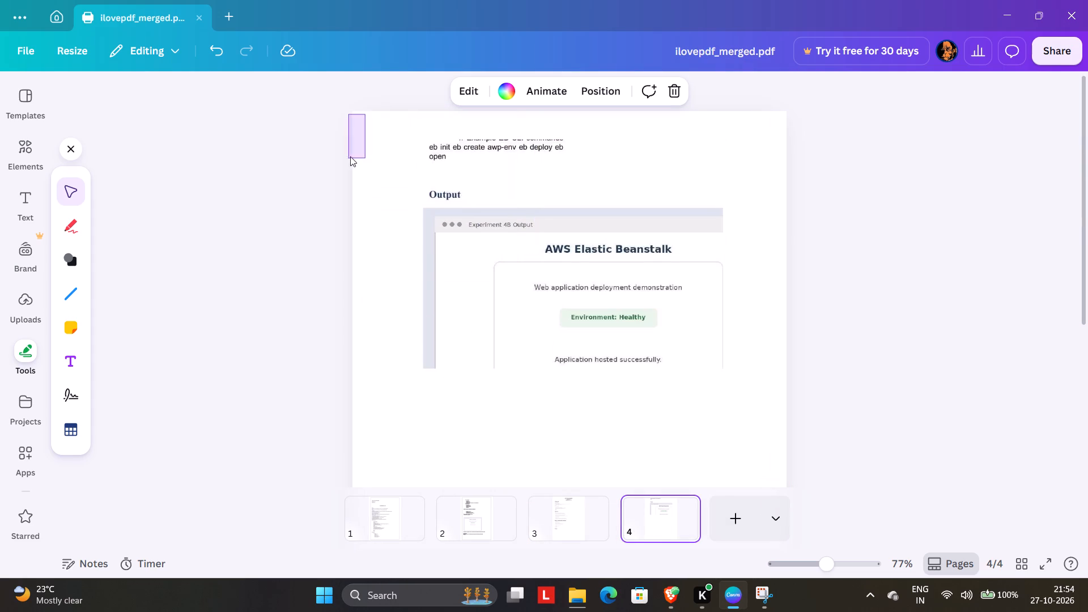
drag(350, 156, 632, 157)
click(868, 301)
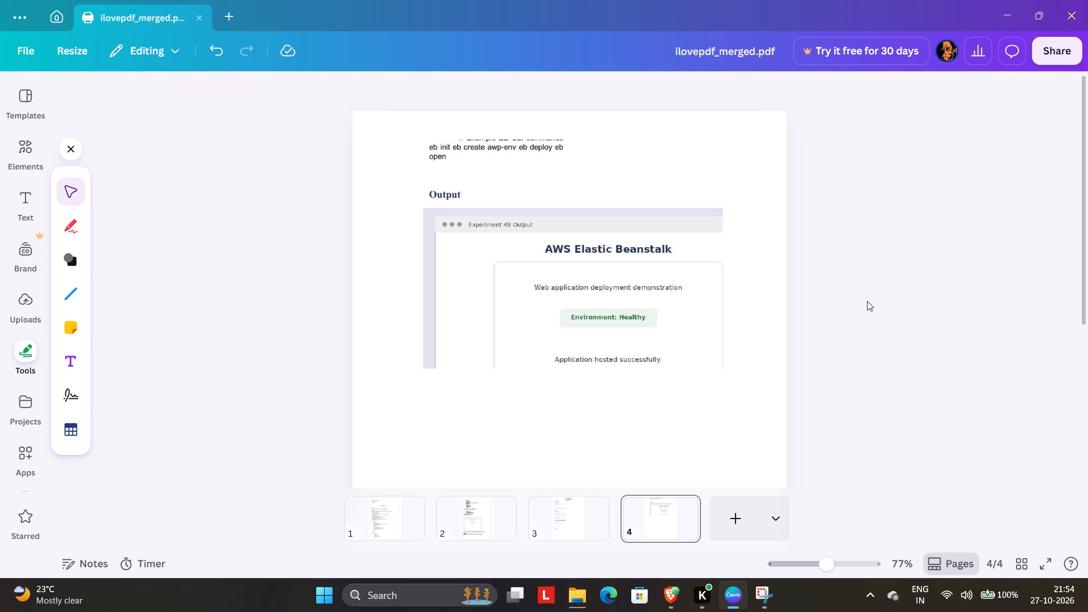
drag(665, 231, 697, 356)
Switch to the Snipping Tool window holding the Experiment 4B output capture.
key(alt+Tab)
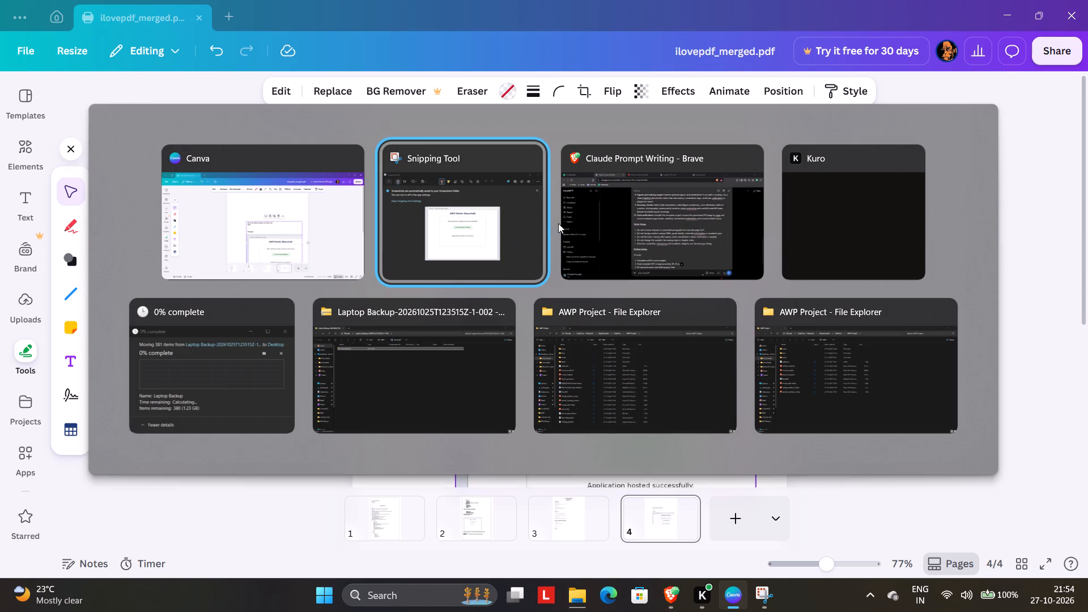
alt+click(505, 219)
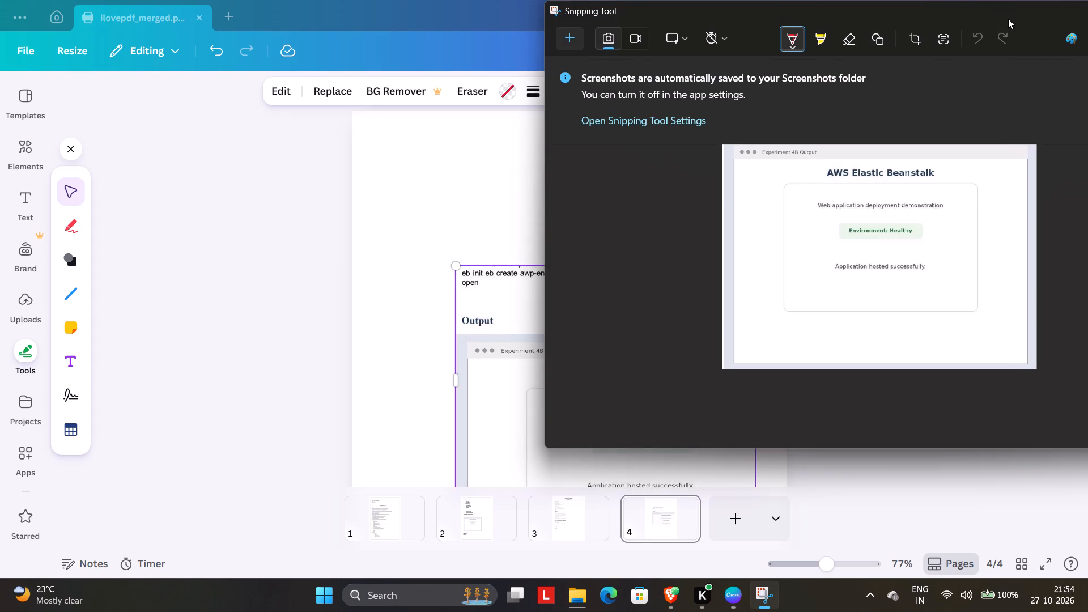
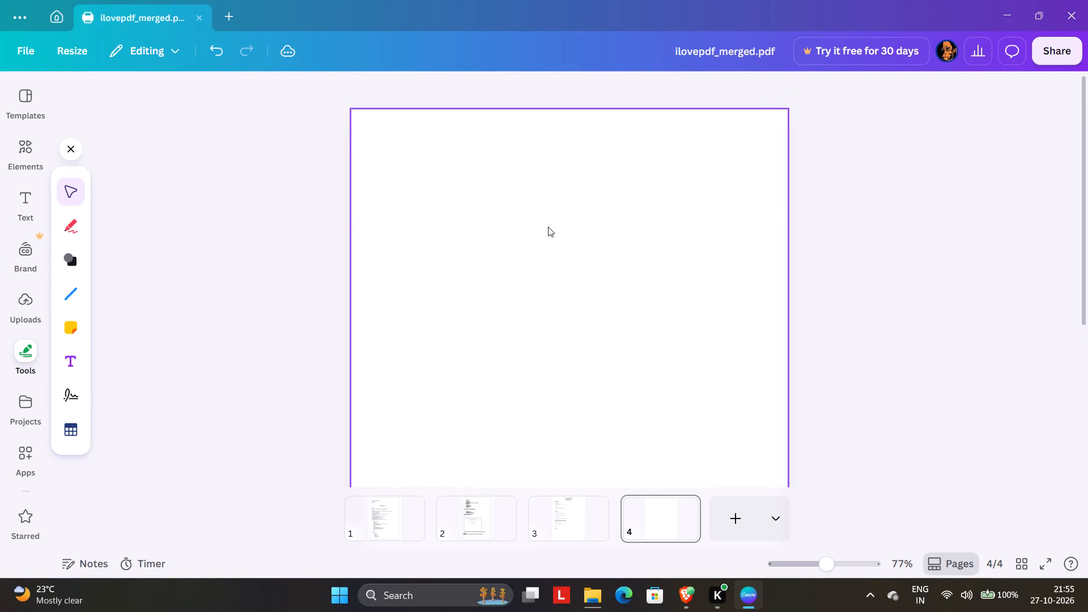
Paste the Experiment 4B output picture onto page 3 and move it down over the Output section.
scroll(548, 227, up, 6)
click(538, 507)
scroll(445, 434, down, 11)
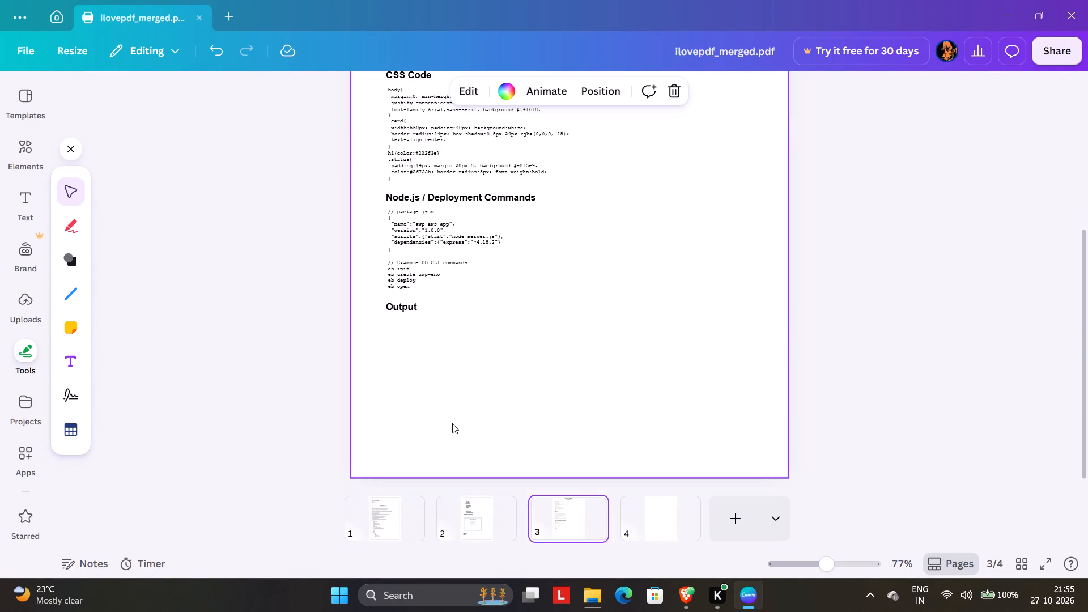
click(446, 394)
key(ctrl+v)
drag(548, 156, 525, 437)
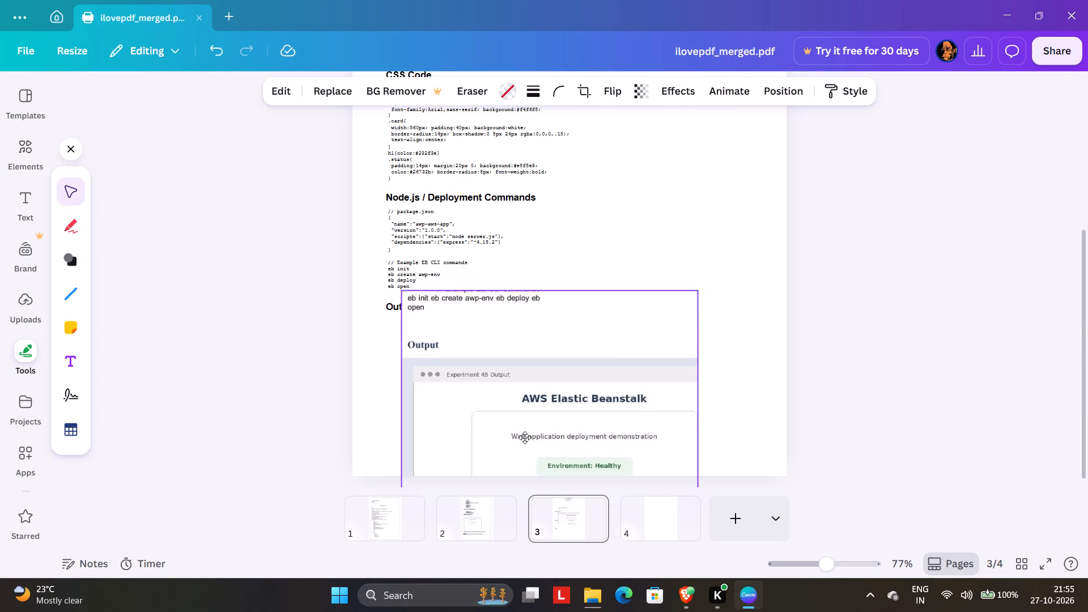
drag(525, 437, 525, 444)
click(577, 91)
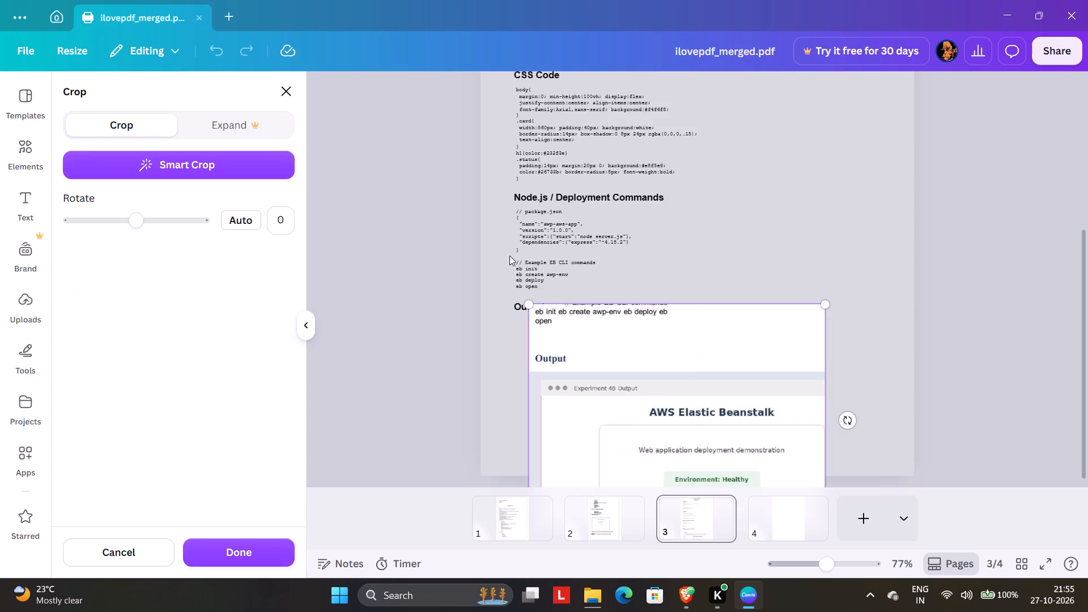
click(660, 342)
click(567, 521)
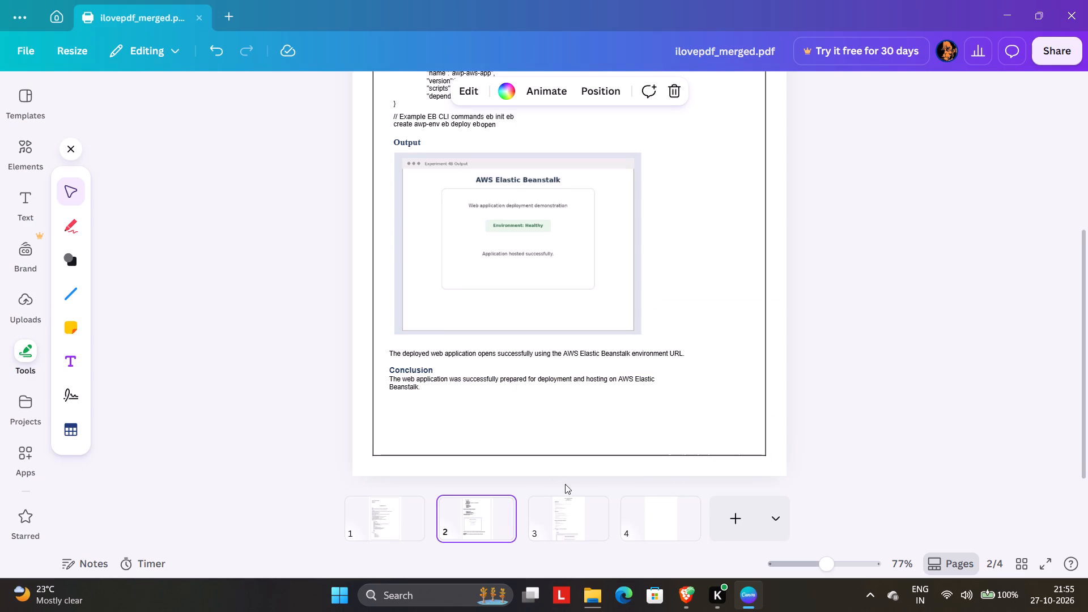
Move the pasted output picture from page 3 to blank page 4 and raise it so it lies fully on the page.
click(571, 525)
drag(540, 400, 660, 513)
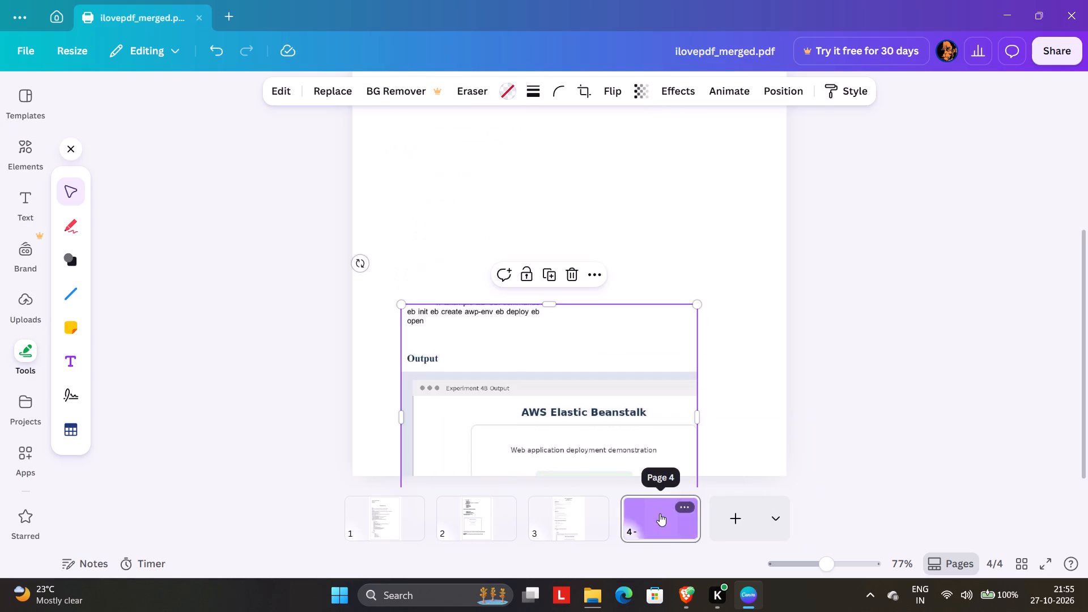
scroll(514, 372, down, 4)
drag(505, 353, 478, 190)
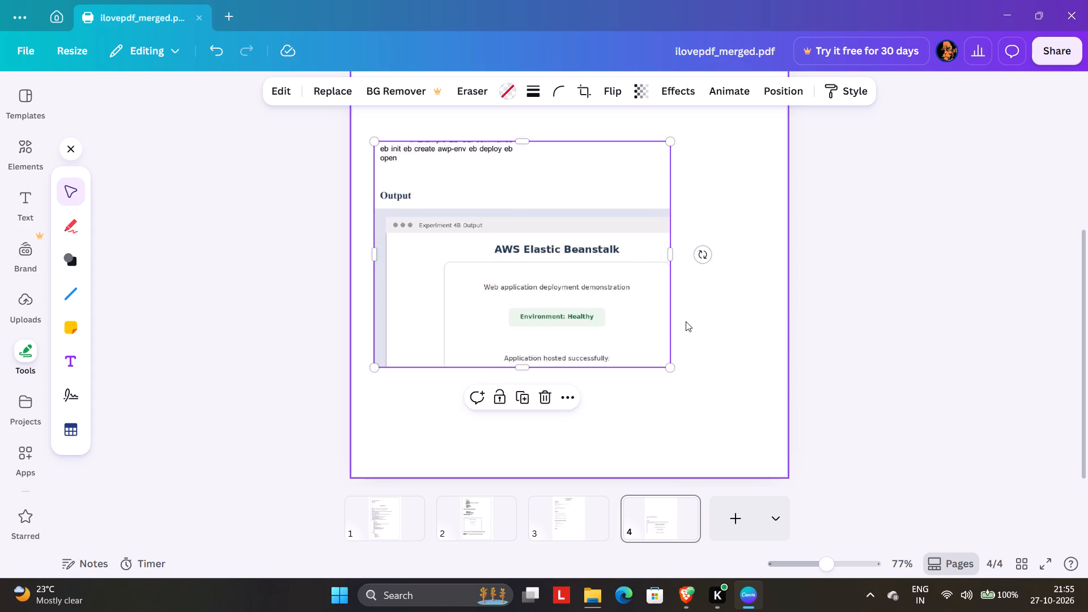
Screenshot only the AWS Elastic Beanstalk output area of the picture on page 4, leaving out its Output heading.
click(691, 318)
key(shift+super+s)
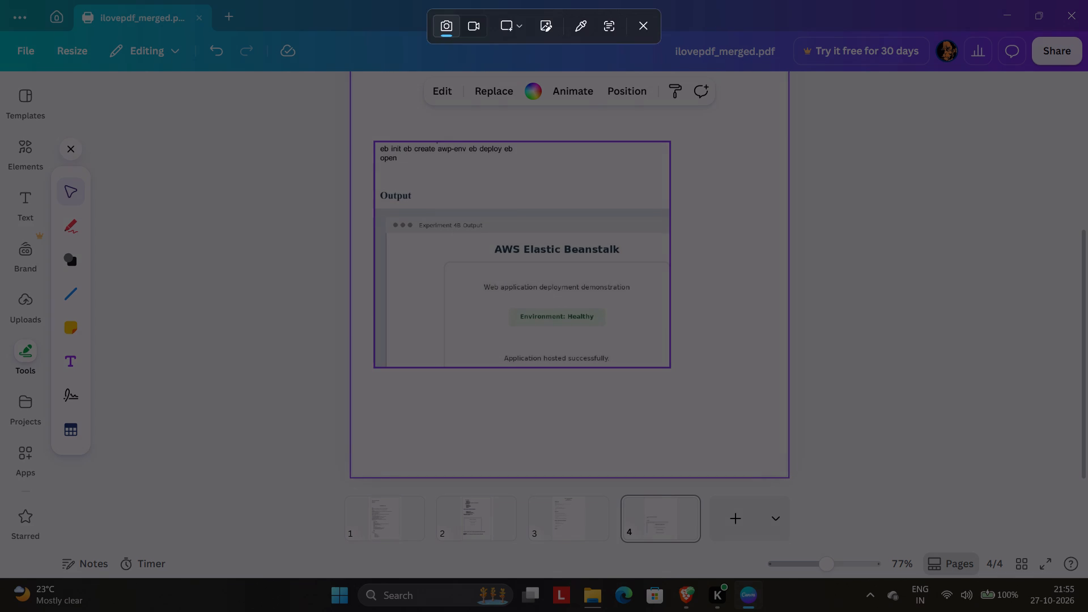
drag(374, 182, 388, 203)
key(Escape)
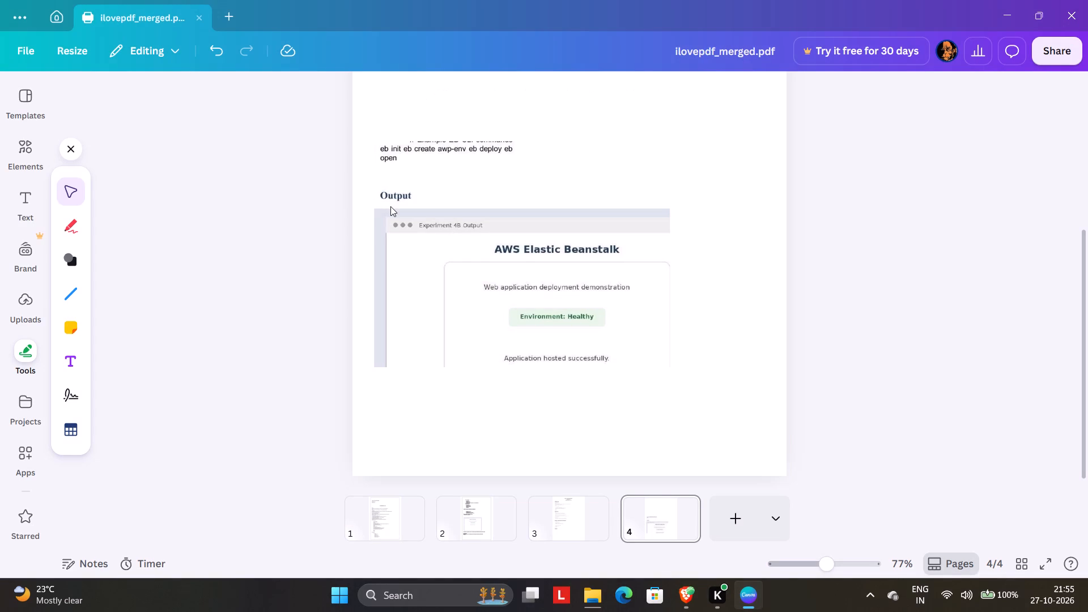
key(shift+super+s)
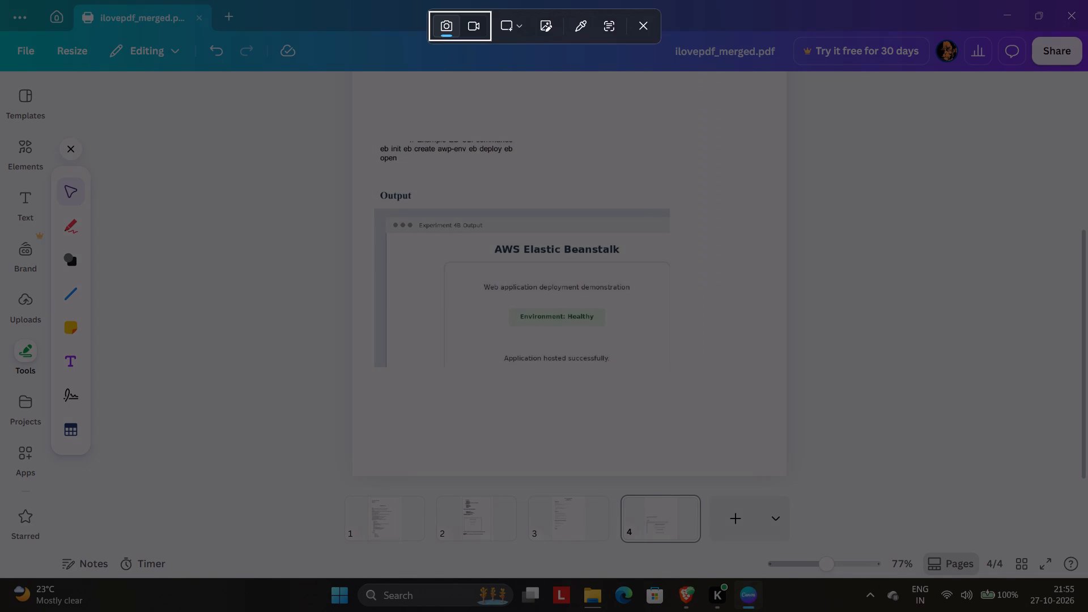
drag(375, 209, 687, 380)
Paste the captured output image onto page 3 and place it directly below the Output heading, aligned with the text margin.
click(555, 513)
scroll(445, 451, down, 2)
click(413, 361)
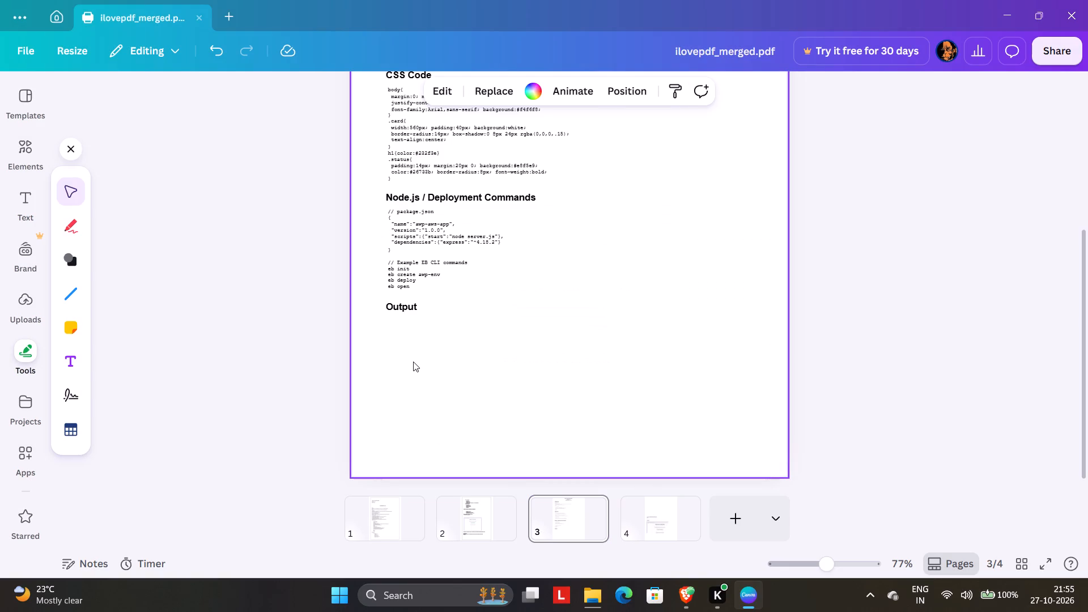
key(ctrl+v)
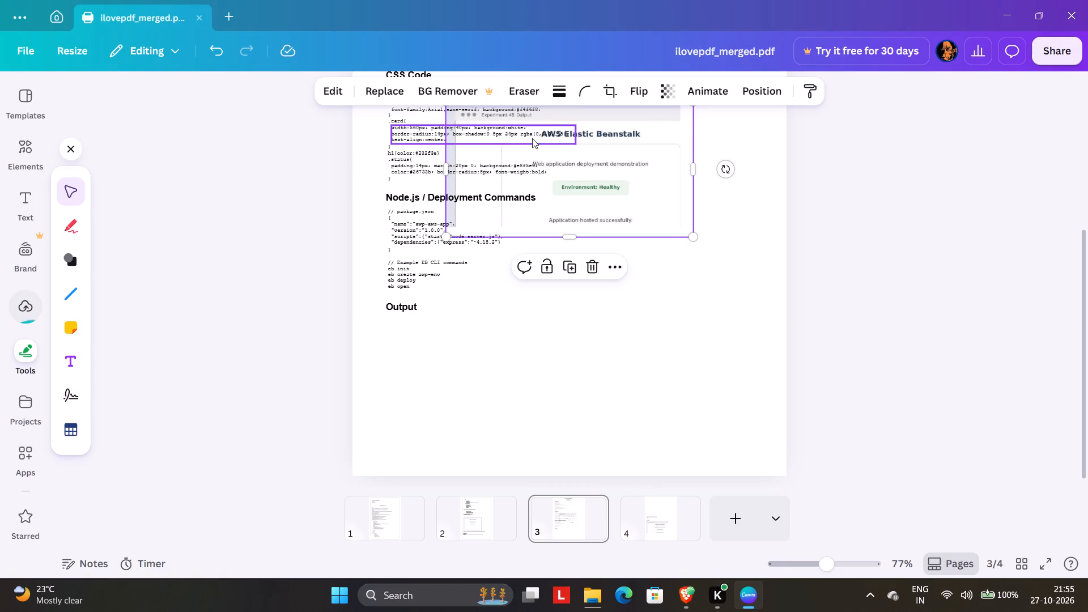
drag(533, 139, 540, 154)
drag(571, 203, 496, 409)
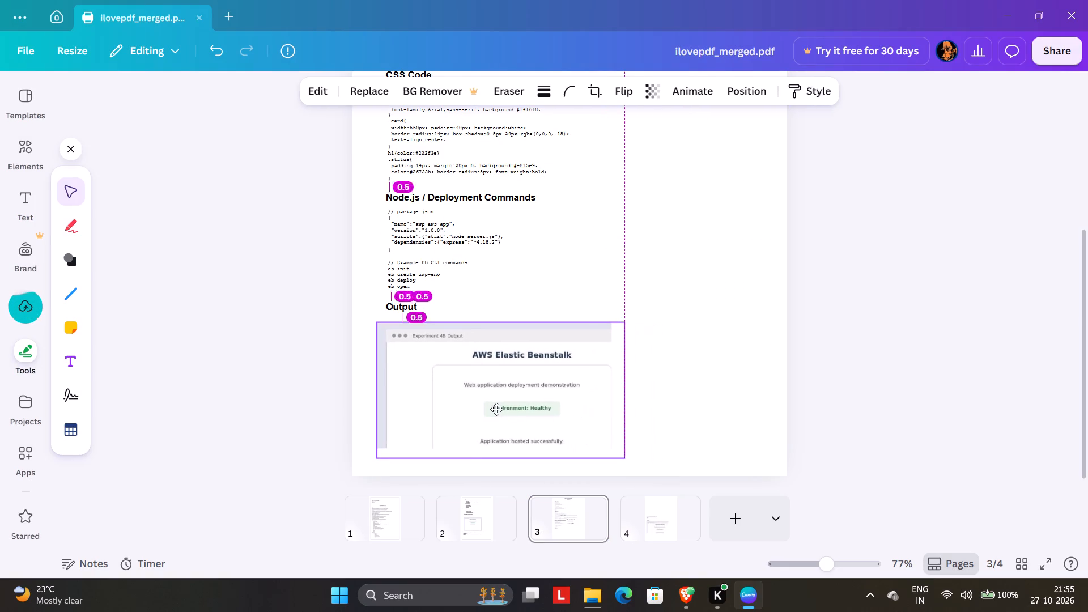
drag(496, 409, 504, 405)
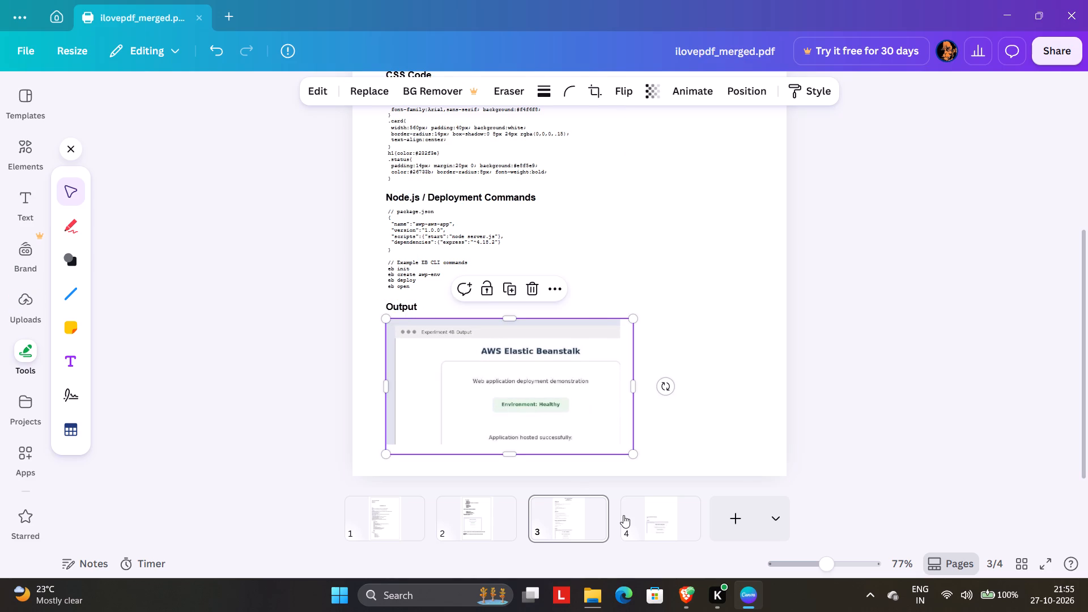
Delete page 4, which holds the leftover output picture.
click(623, 515)
key(Delete)
Move the name, roll number and experiment number lines on page 3 together to the left text margin above HTML Code.
scroll(574, 402, up, 5)
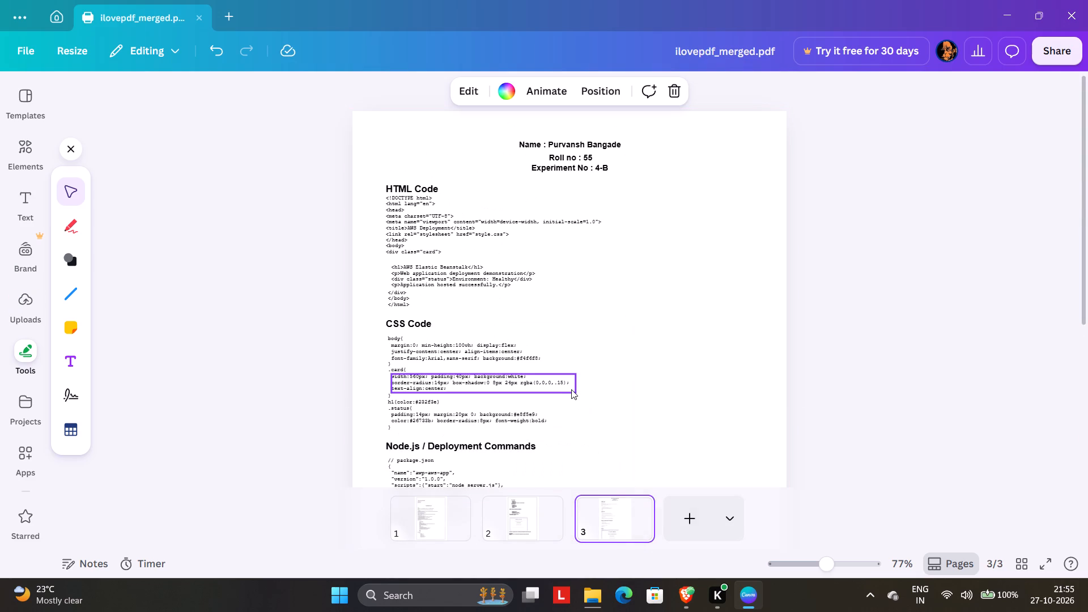
scroll(571, 389, up, 4)
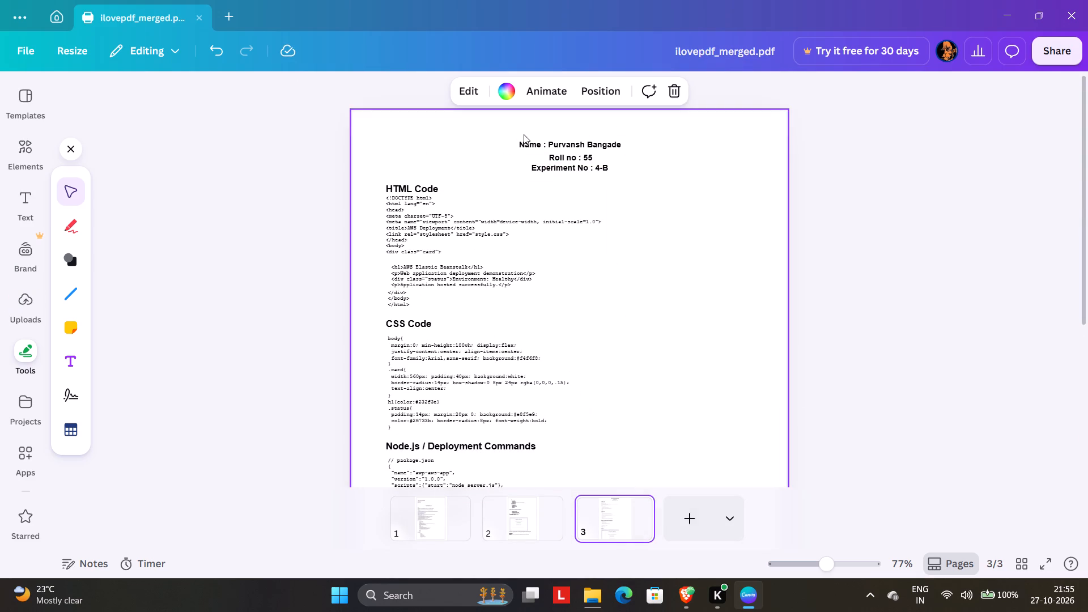
drag(512, 134, 636, 176)
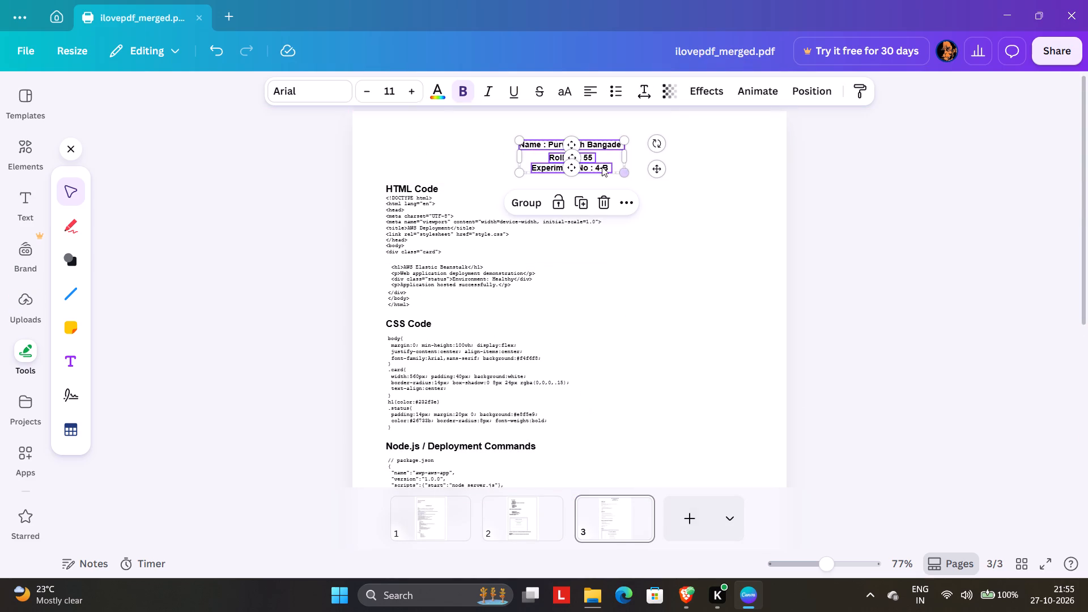
drag(539, 141, 405, 132)
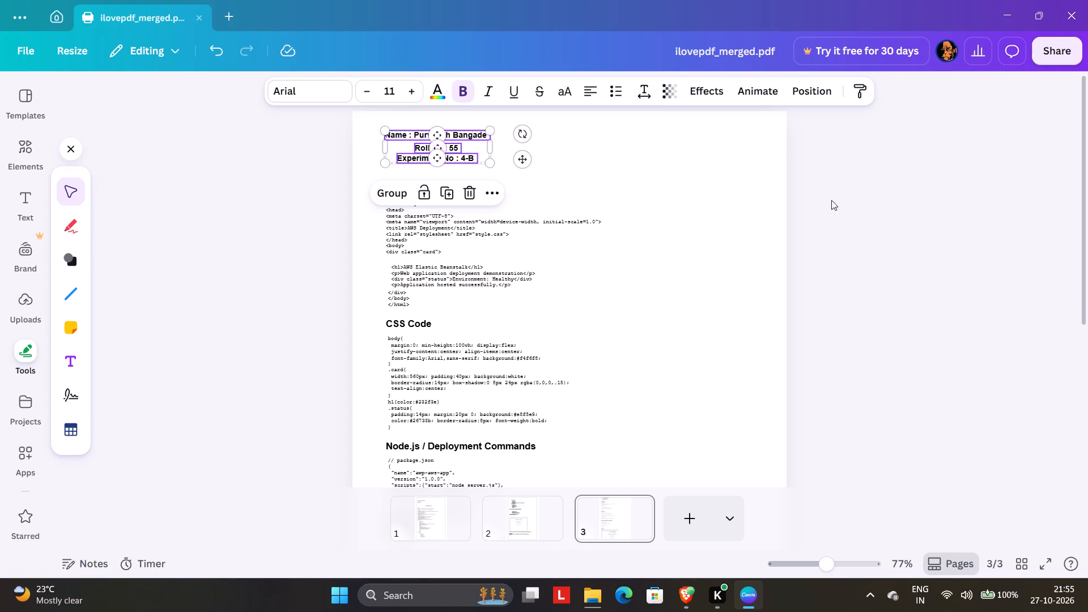
click(936, 211)
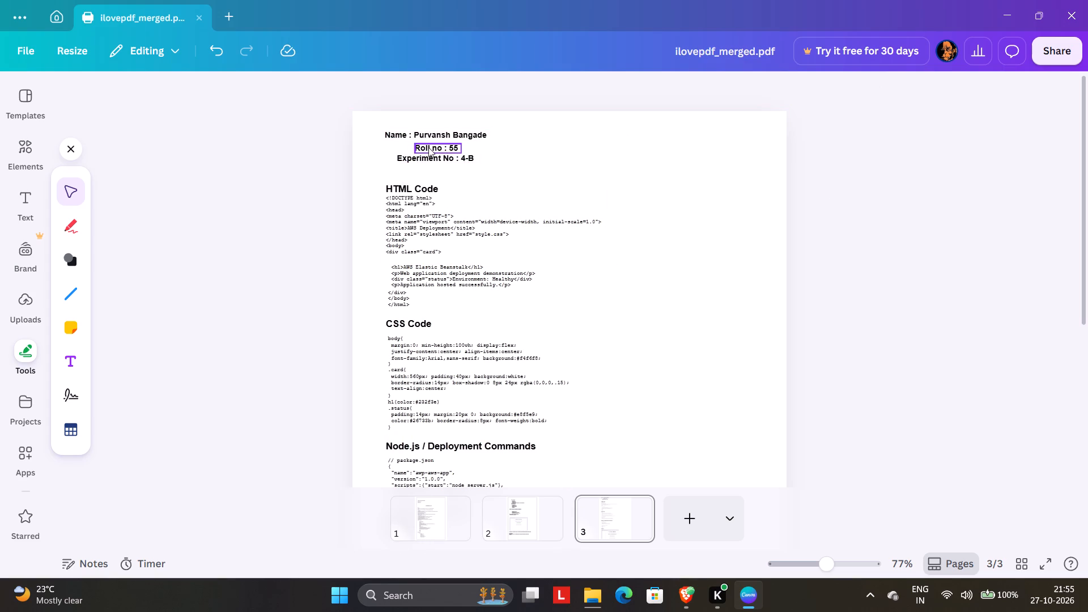
Align the roll number line under the name and centre Experiment No : 4-B on its own line above HTML Code.
drag(428, 147, 398, 147)
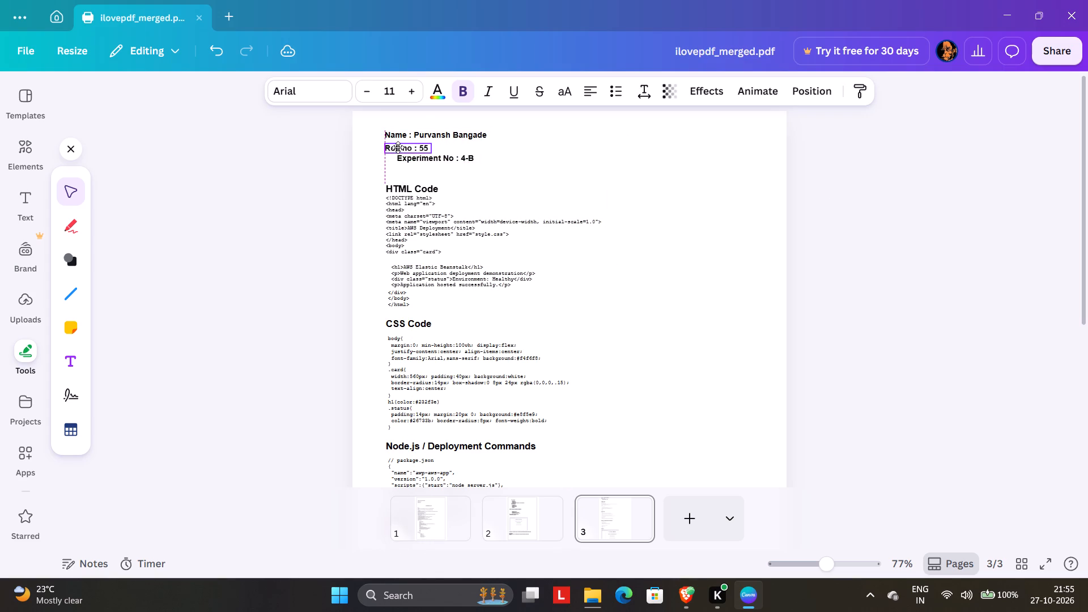
drag(398, 147, 398, 148)
drag(421, 158, 527, 171)
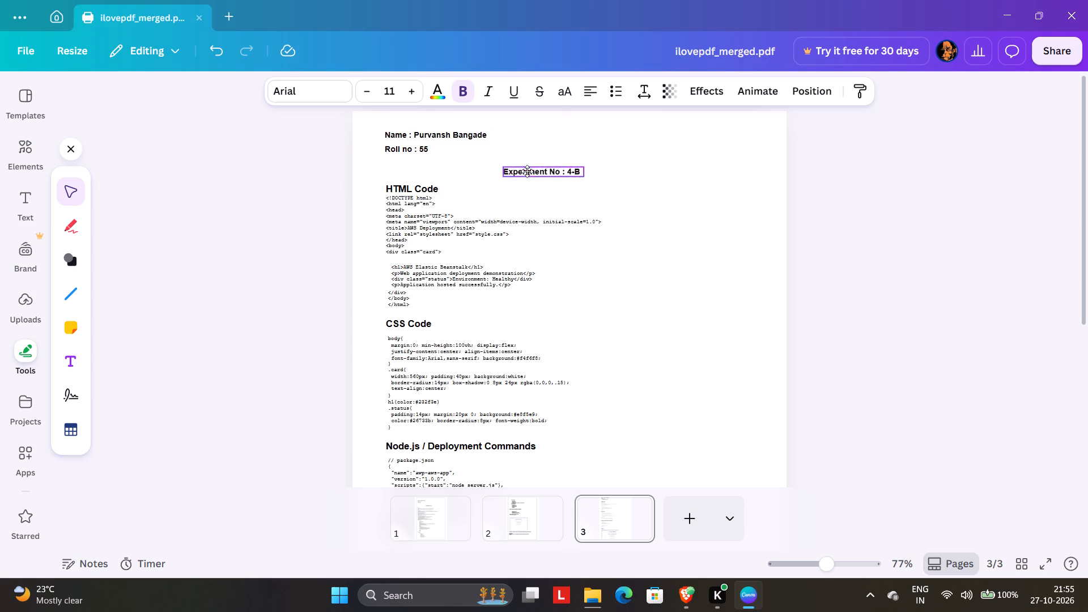
drag(527, 171, 550, 173)
click(866, 261)
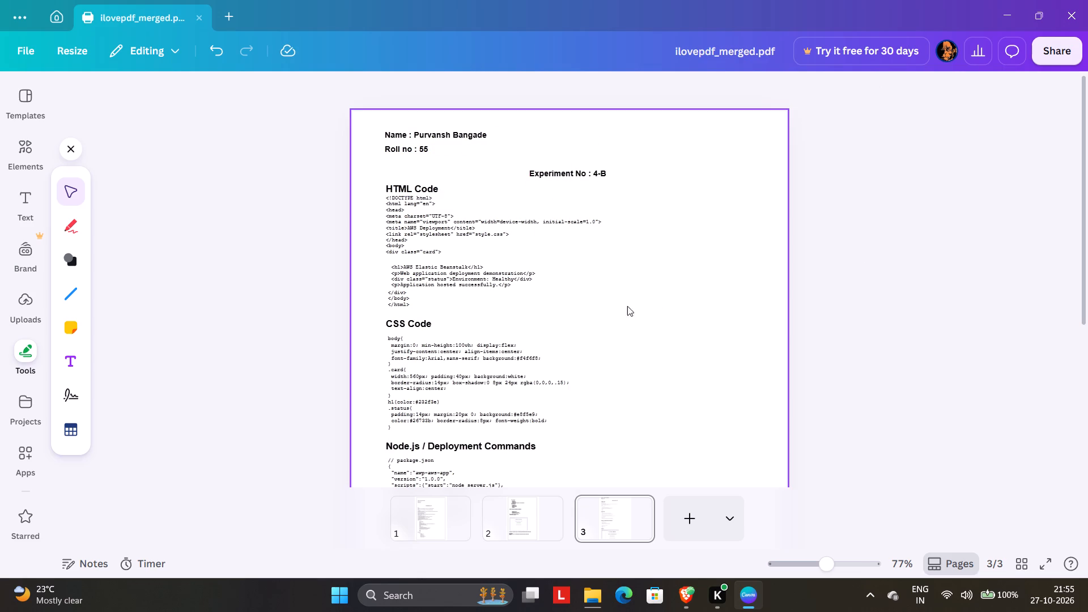
Review the layout of all three pages, from the Experiment 4-B page back to the first Experiment 4-A page.
scroll(581, 266, down, 10)
scroll(586, 270, up, 7)
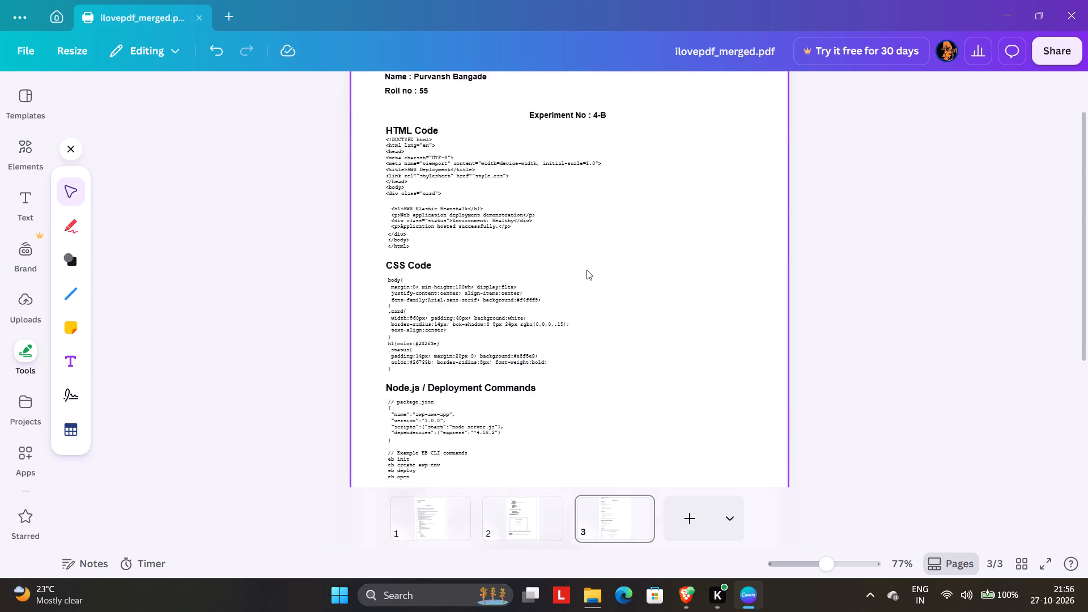
click(543, 523)
scroll(454, 446, down, 2)
click(435, 520)
scroll(455, 407, up, 4)
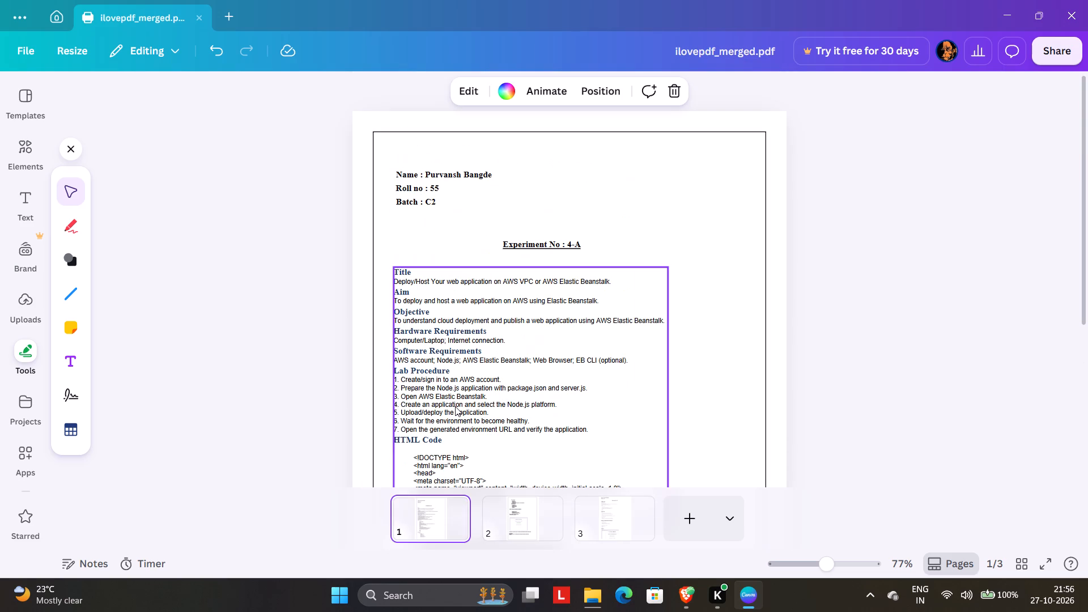
scroll(500, 376, up, 1)
Start printing the design, choosing to use my printer.
key(ctrl+p)
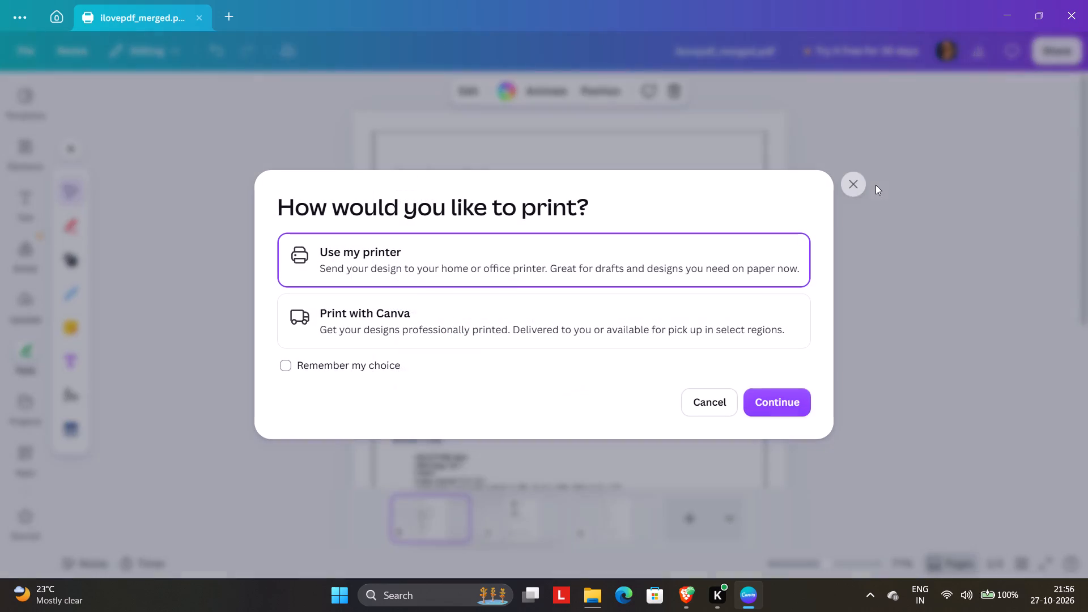
click(771, 392)
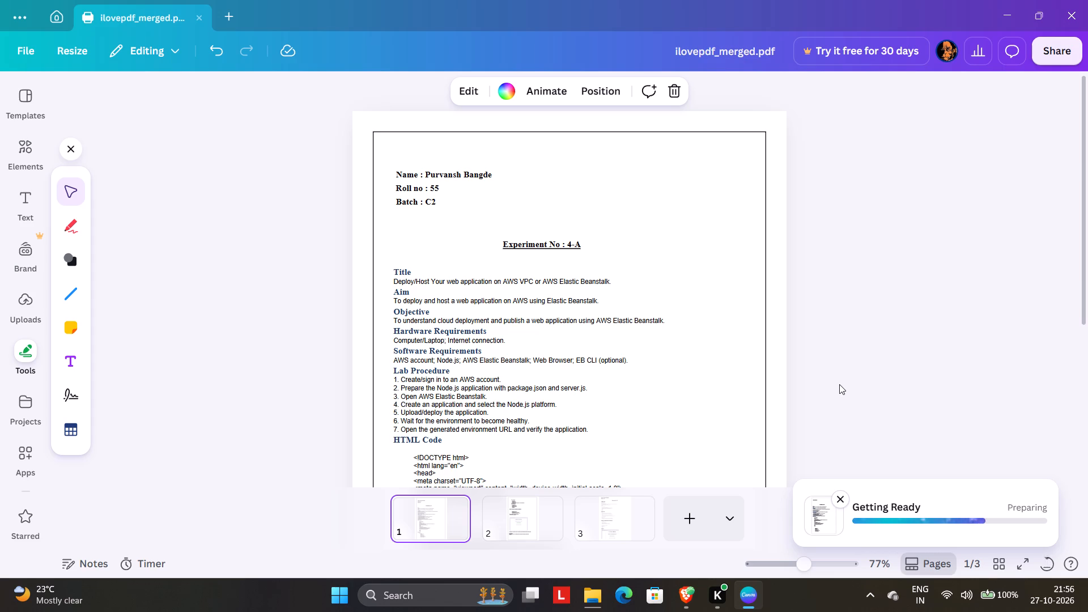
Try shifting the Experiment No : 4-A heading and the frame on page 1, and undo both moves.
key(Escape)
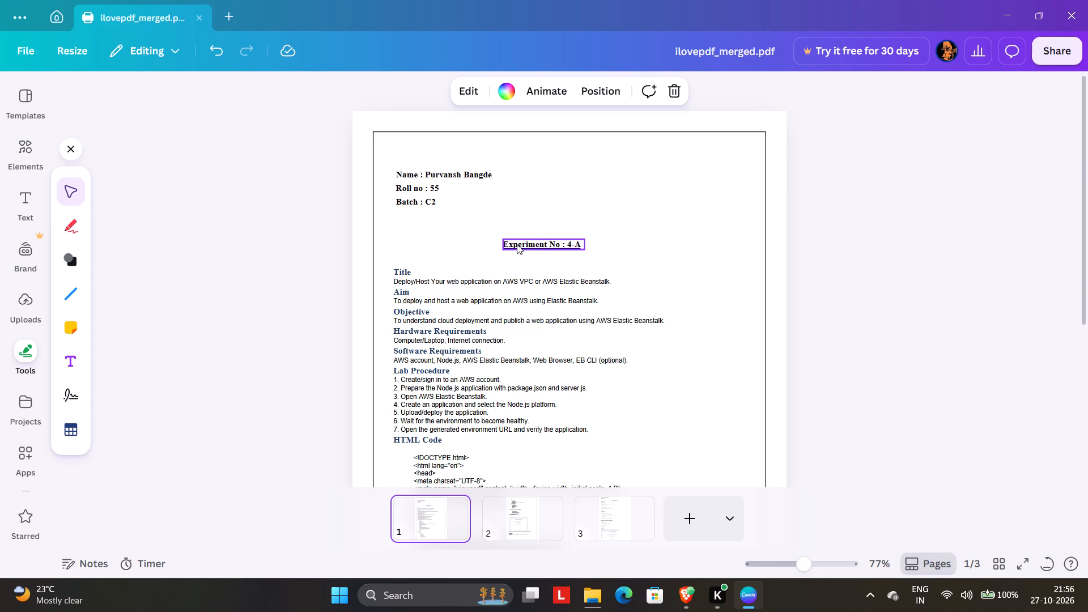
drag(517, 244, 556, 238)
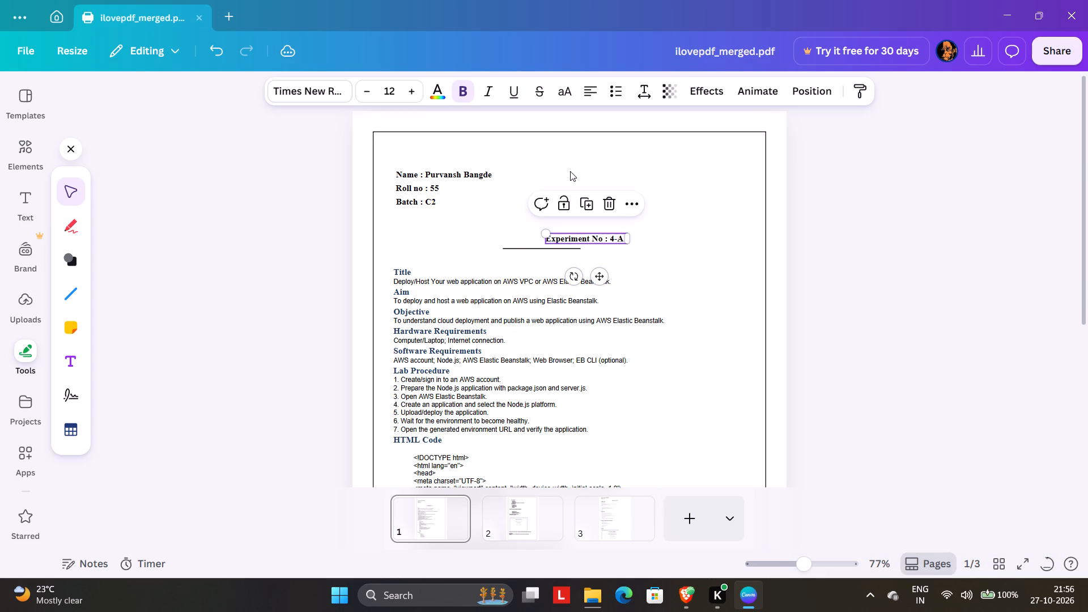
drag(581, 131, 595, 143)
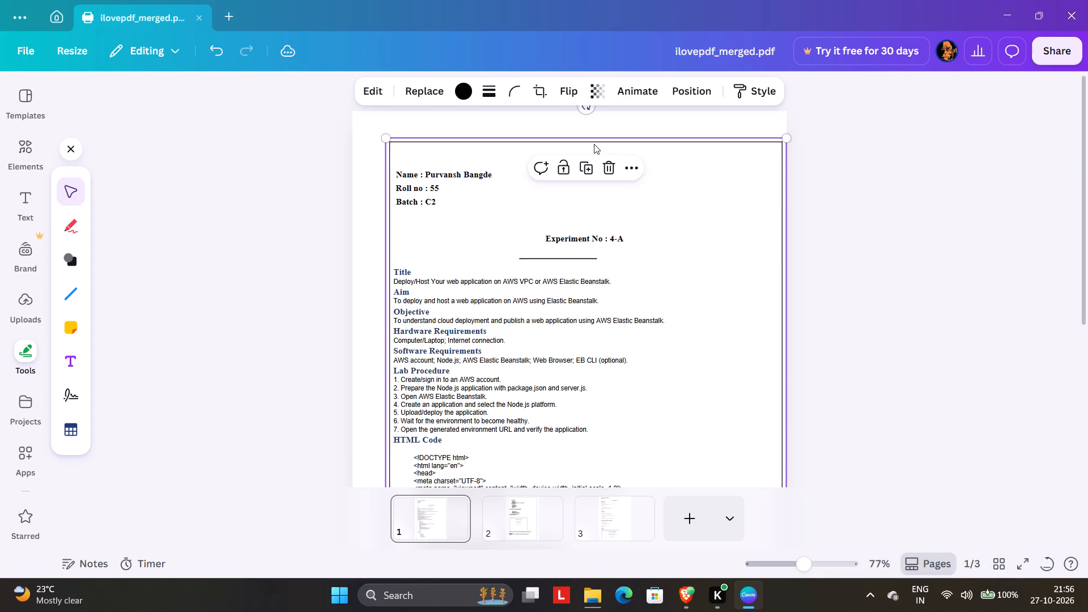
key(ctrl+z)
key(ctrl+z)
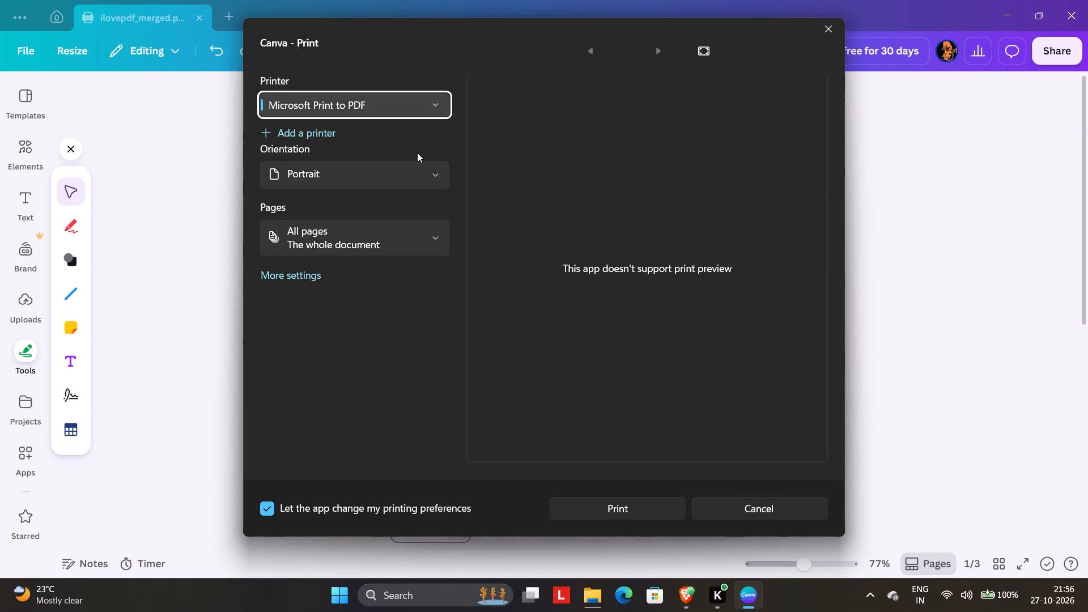
Print all pages with Microsoft Print to PDF, saving the file as Lab-4(B) in the Desktop's AWP folder.
click(622, 509)
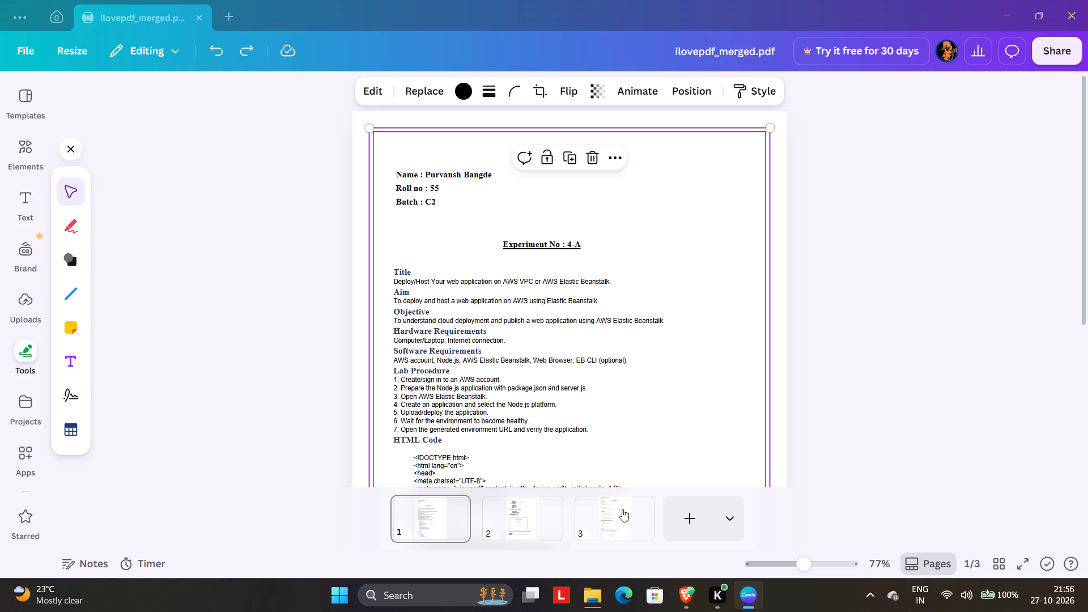
scroll(59, 135, down, 1)
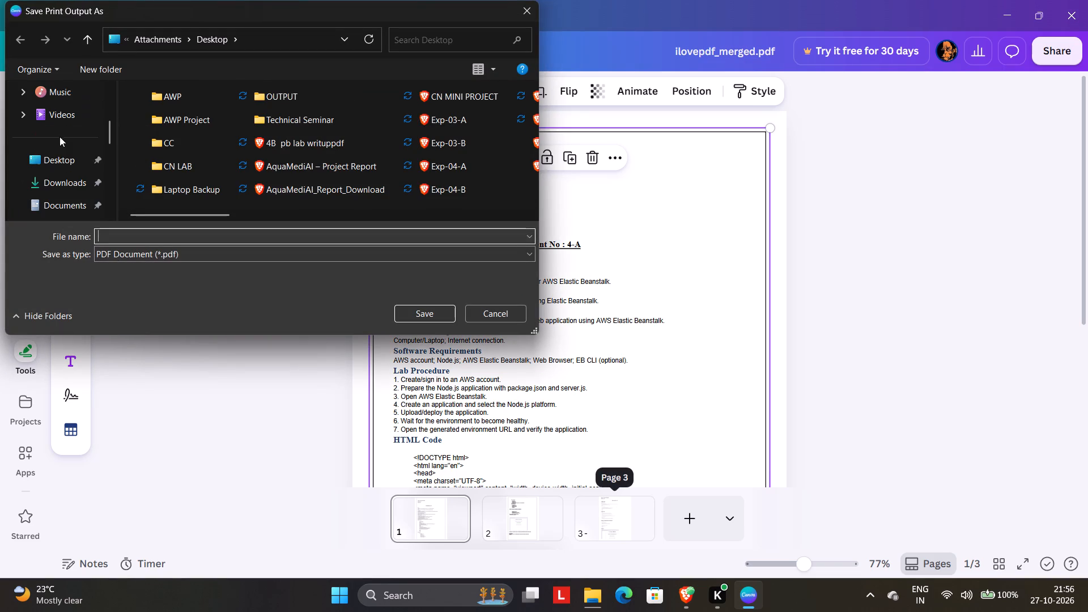
click(46, 167)
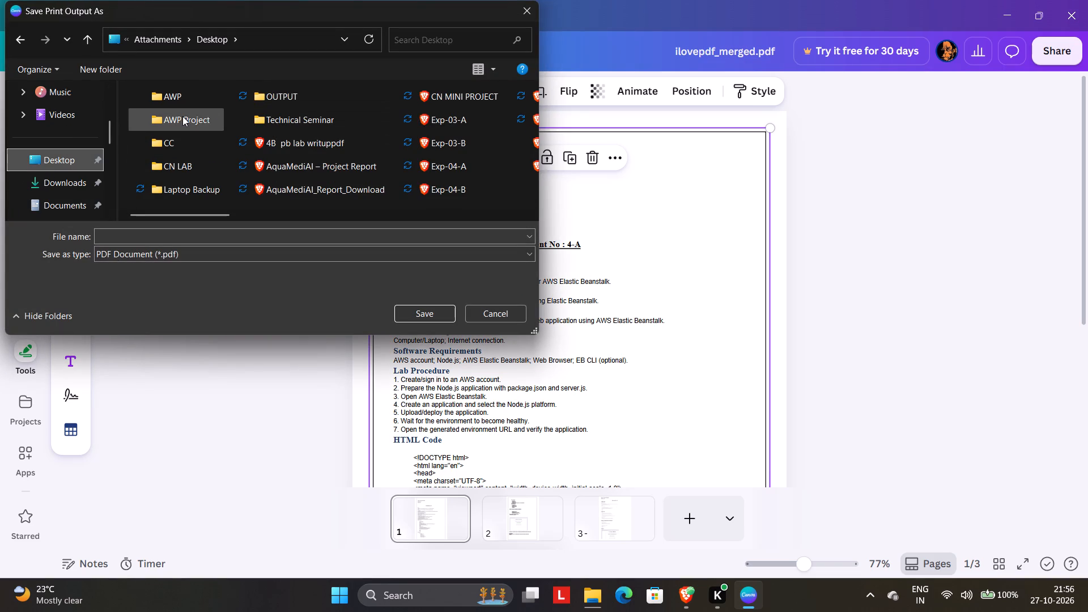
double_click(174, 98)
scroll(167, 178, down, 1)
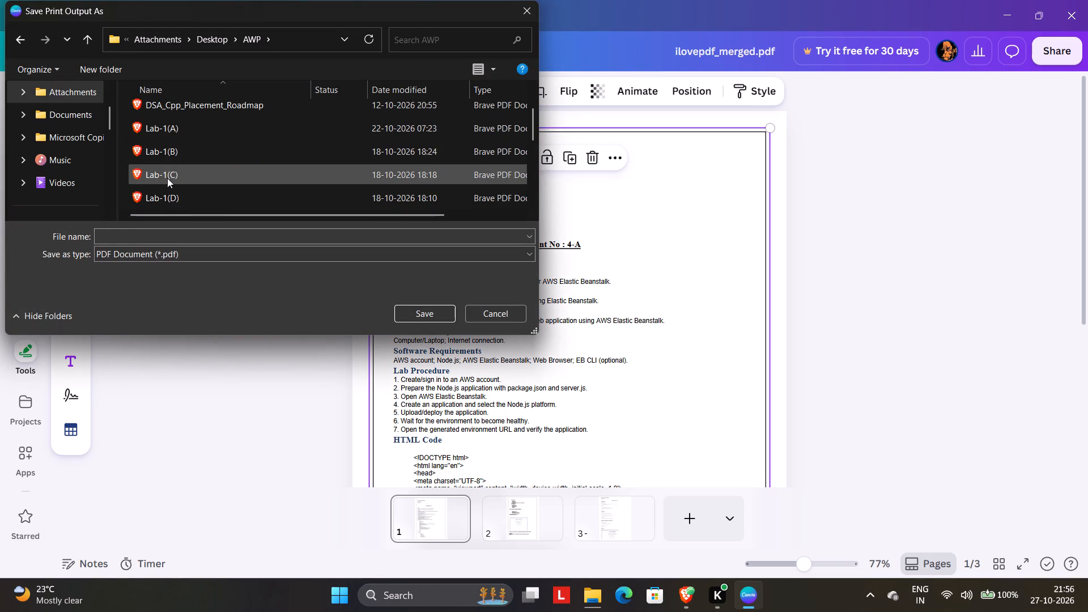
click(162, 155)
click(118, 236)
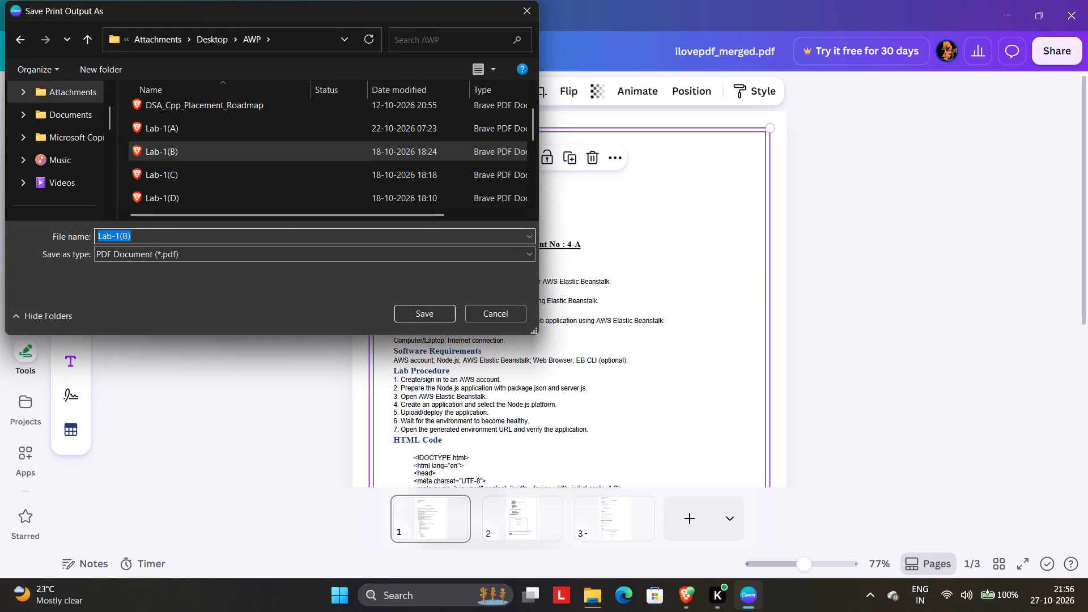
click(117, 235)
key(Delete)
key(4)
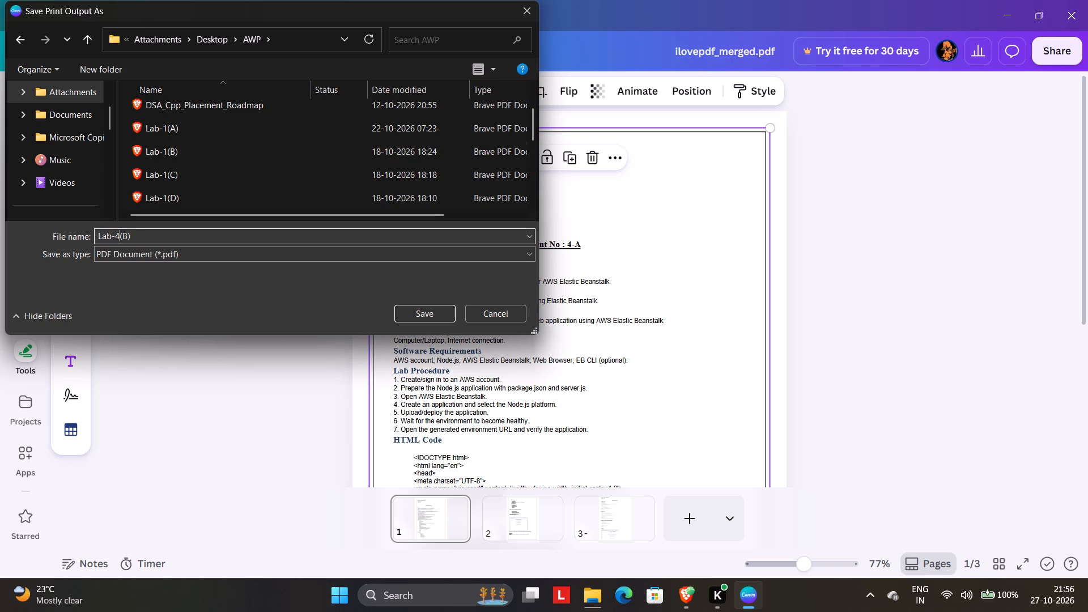
click(412, 319)
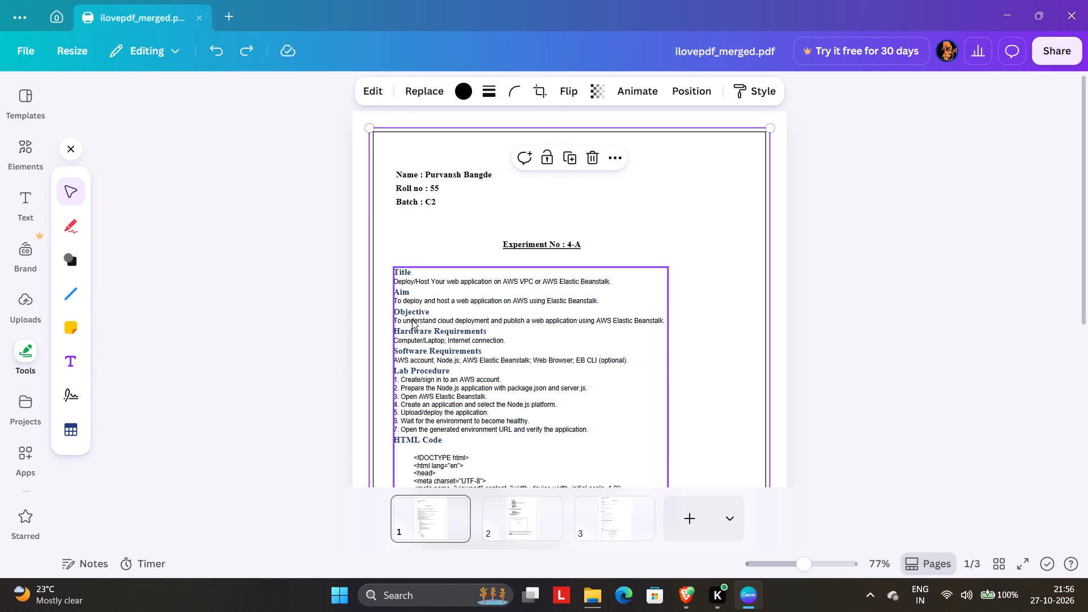
Switch to the Windows desktop.
key(super+d)
click(234, 338)
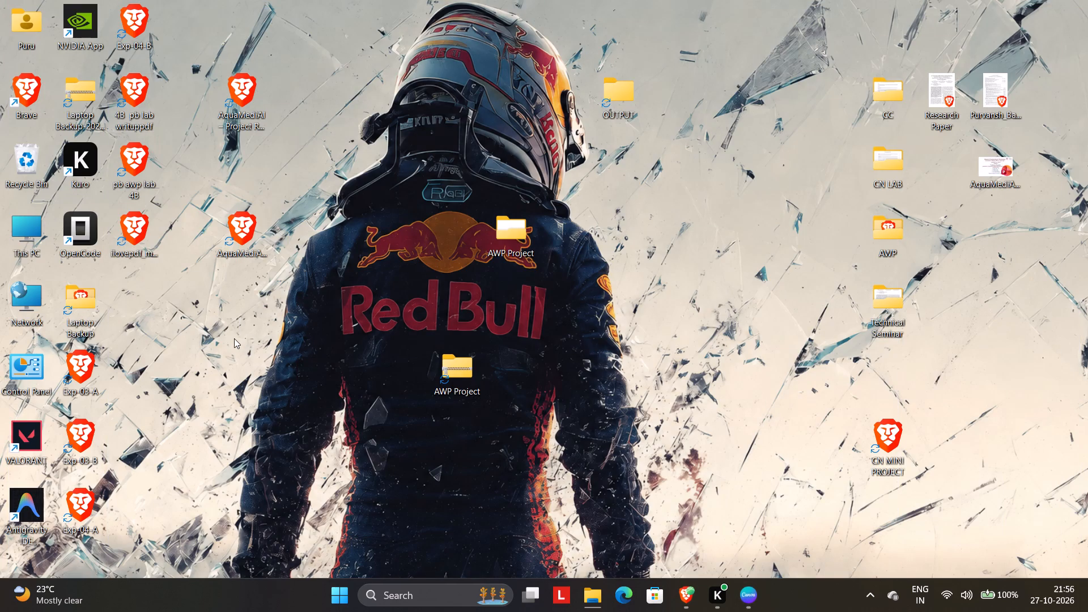
Open the AWP folder on the desktop to view its saved lab PDFs.
double_click(895, 226)
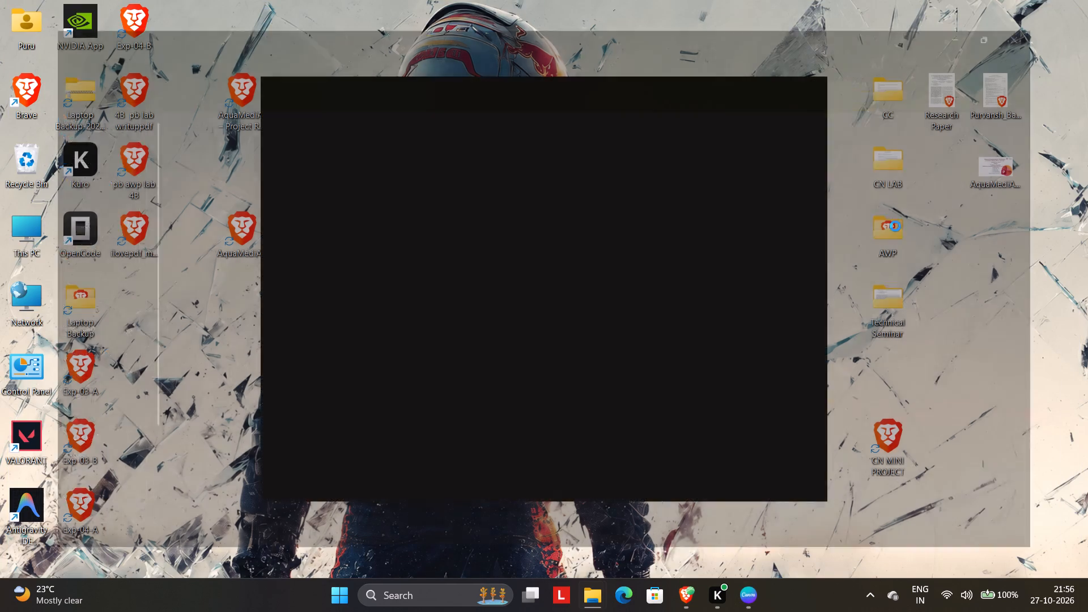
scroll(310, 355, down, 2)
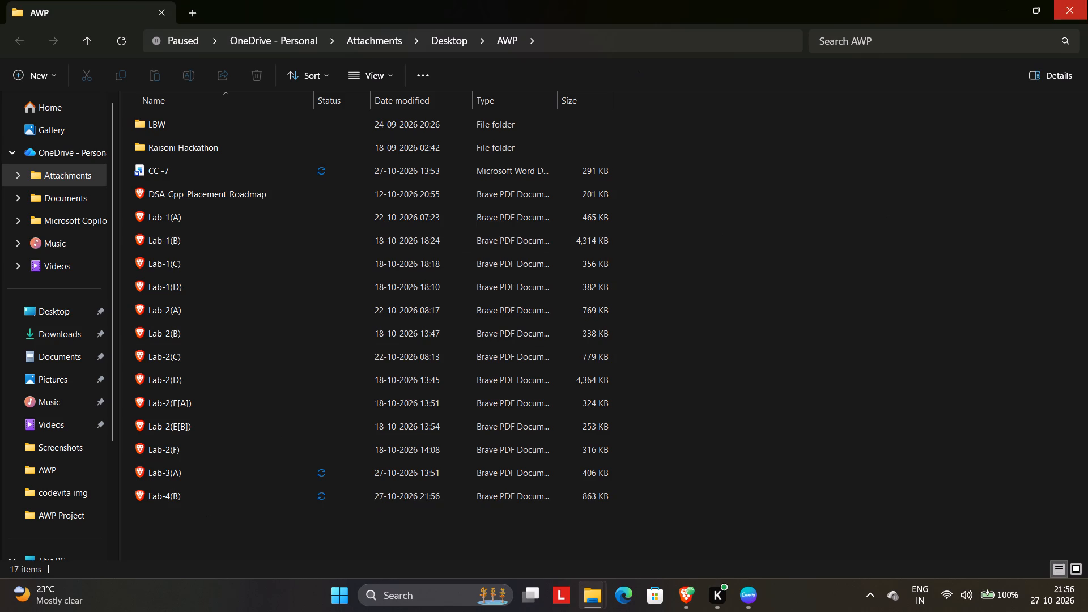
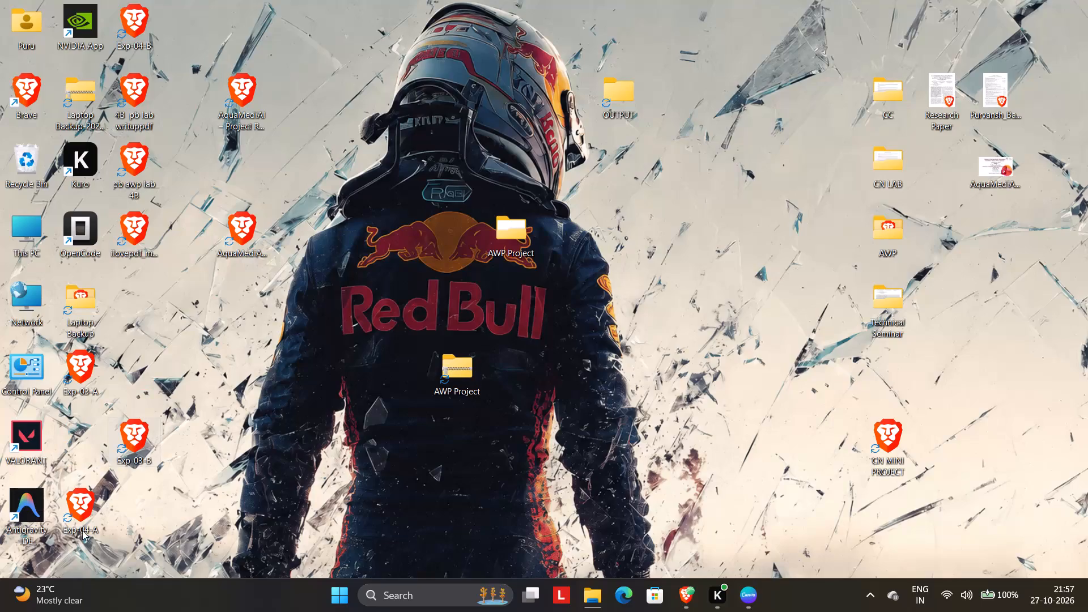
Move the Exp-04-A file out of the icon columns to the empty desktop area above the AWP Project folders.
drag(82, 526, 400, 182)
Delete the desktop files Exp-04-B, 4B_pb lab writuppdf, pb awp lab 4B and the ilovepdf file beneath them.
drag(110, 0, 152, 130)
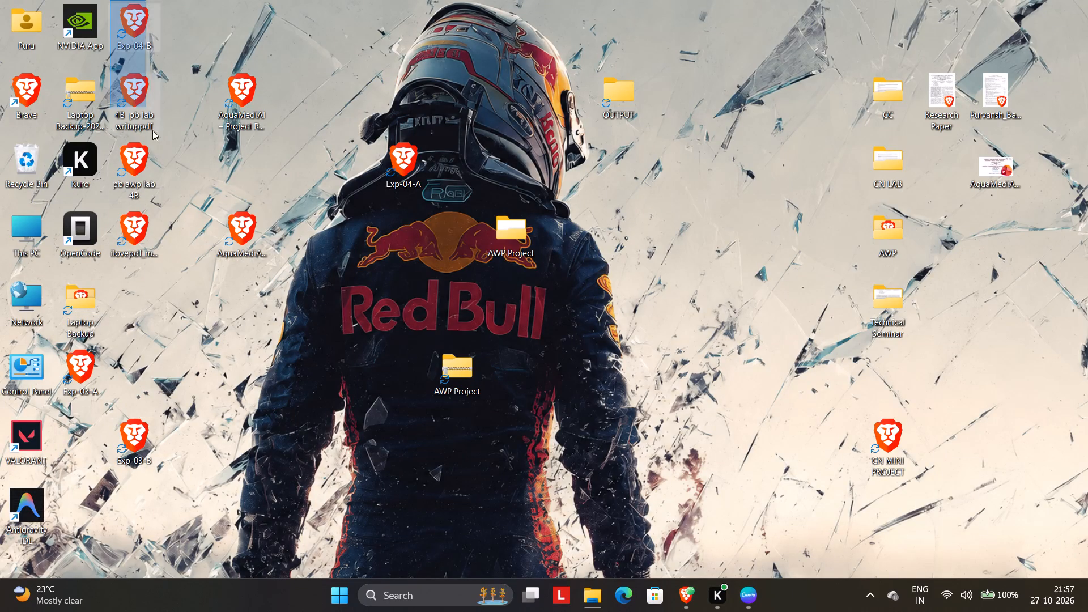
drag(152, 130, 185, 270)
key(Delete)
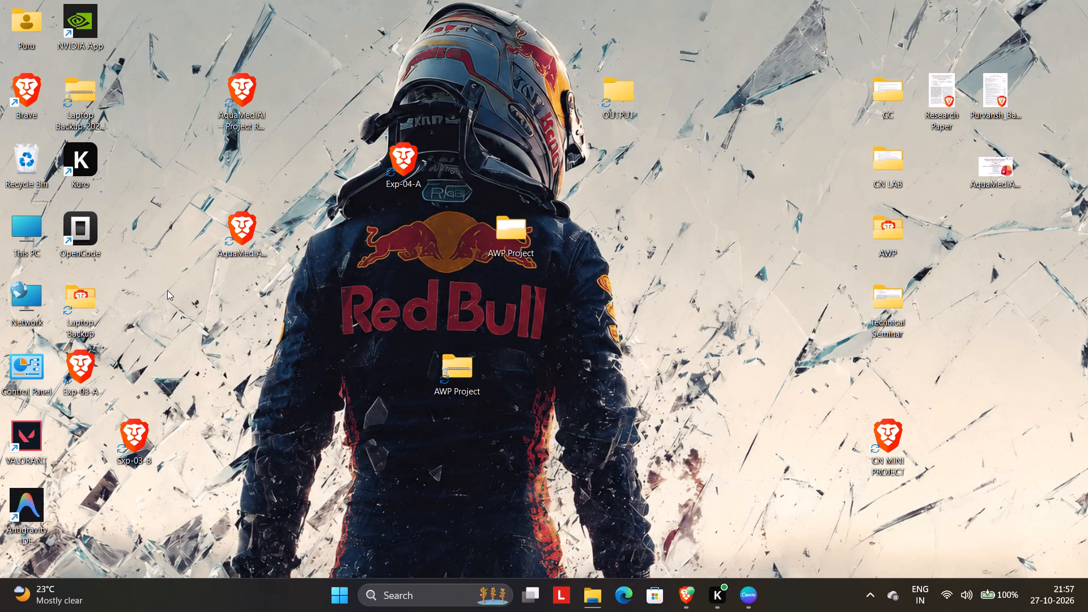
Open the Exp-04-A PDF from the desktop and look through its pages.
double_click(394, 160)
scroll(462, 335, down, 17)
ctrl+scroll(462, 336, up, 2)
scroll(462, 336, down, 4)
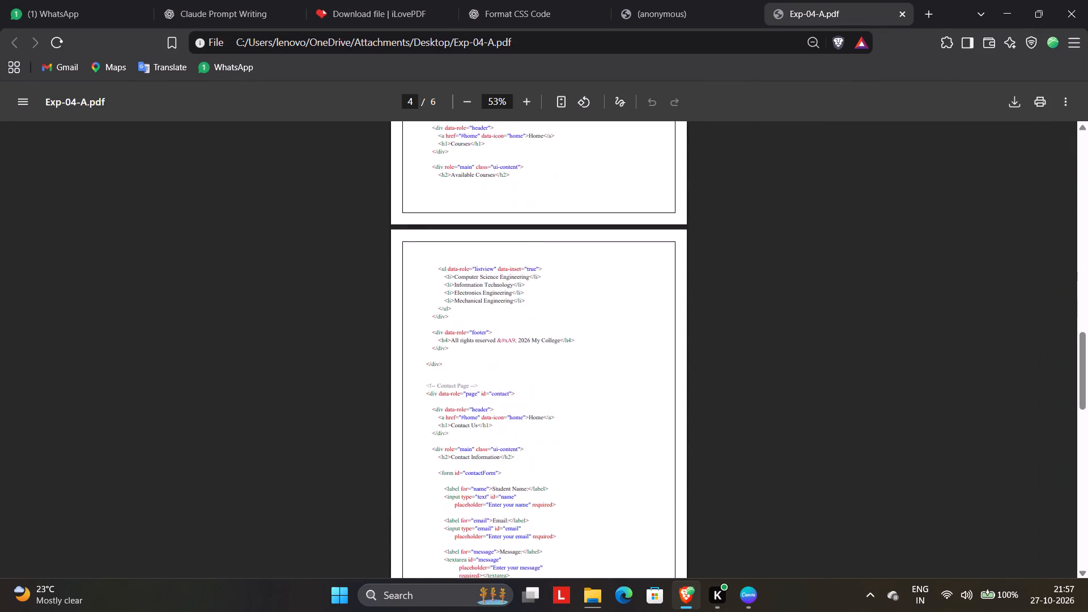
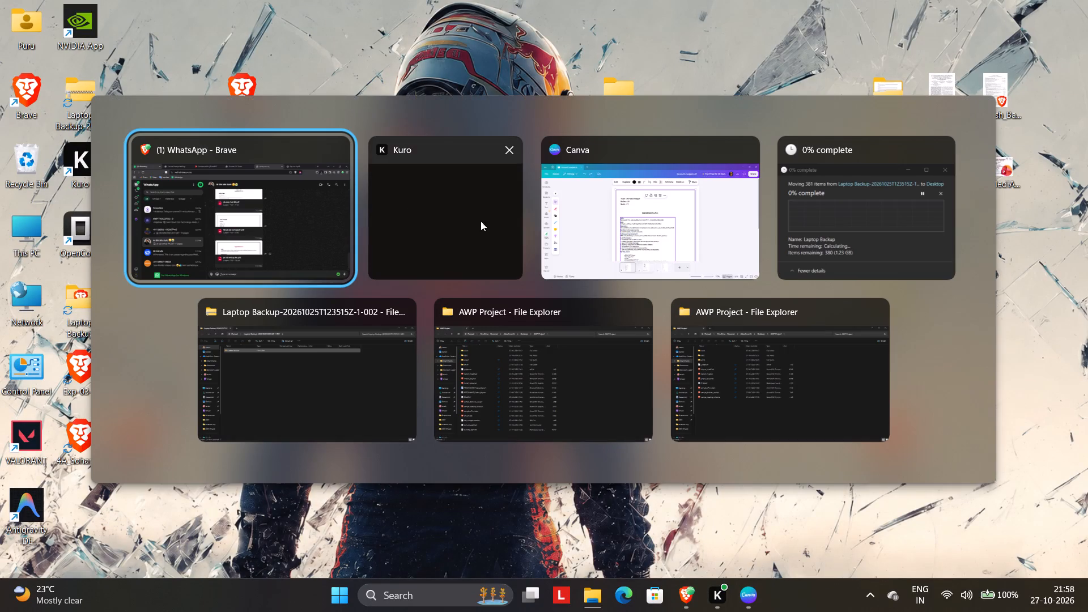
Switch to Canva and upload the 4A Roll 40 Code Output With Photo PDF from the Desktop folder on the home page.
alt+click(595, 212)
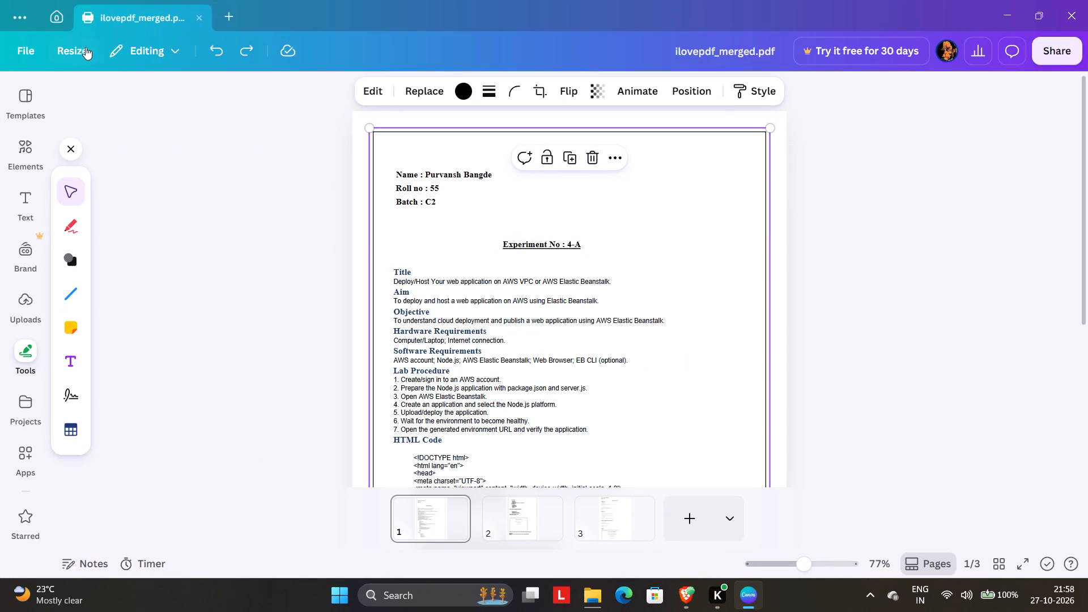
click(46, 18)
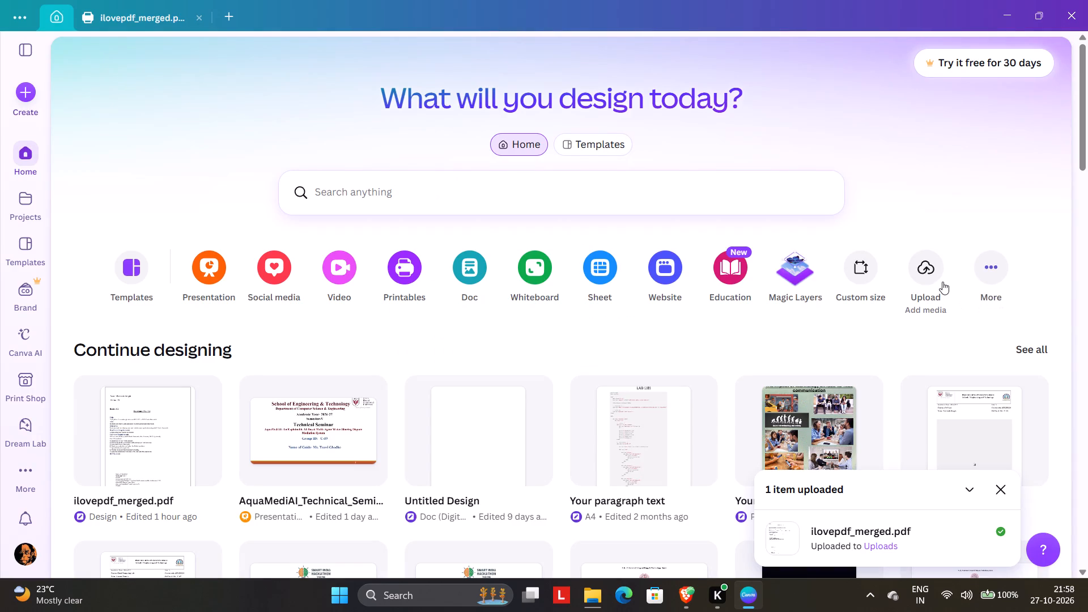
click(942, 282)
click(585, 381)
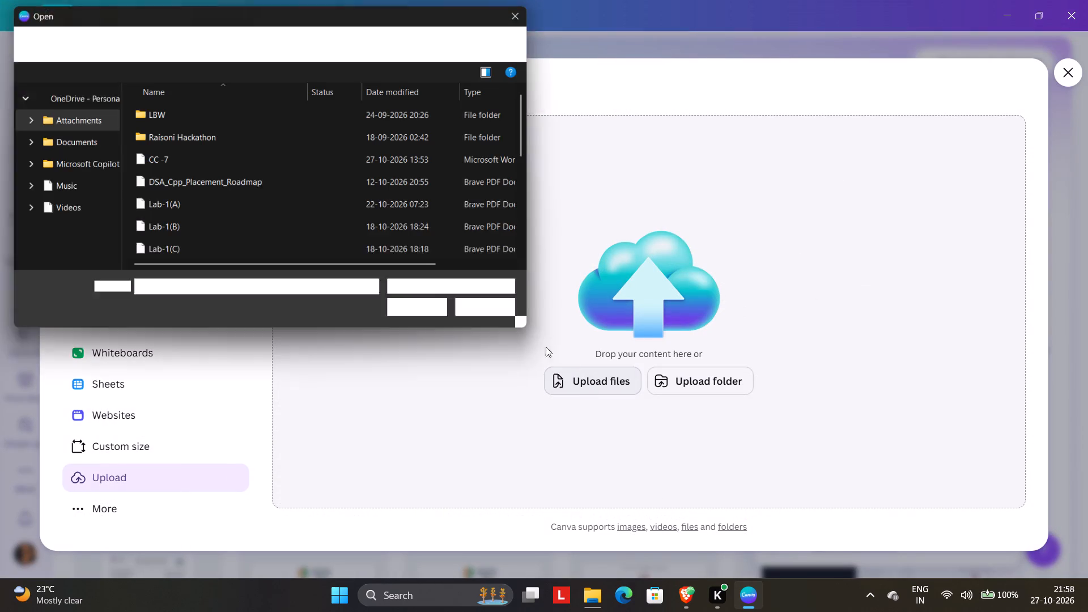
scroll(253, 212, down, 3)
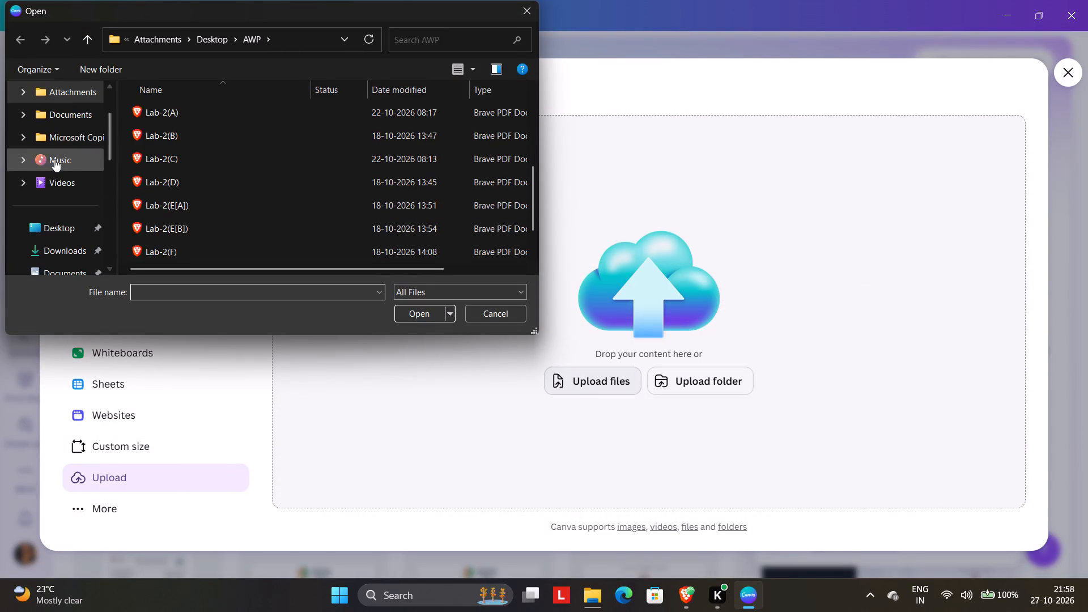
scroll(54, 158, up, 1)
scroll(52, 151, down, 2)
click(49, 159)
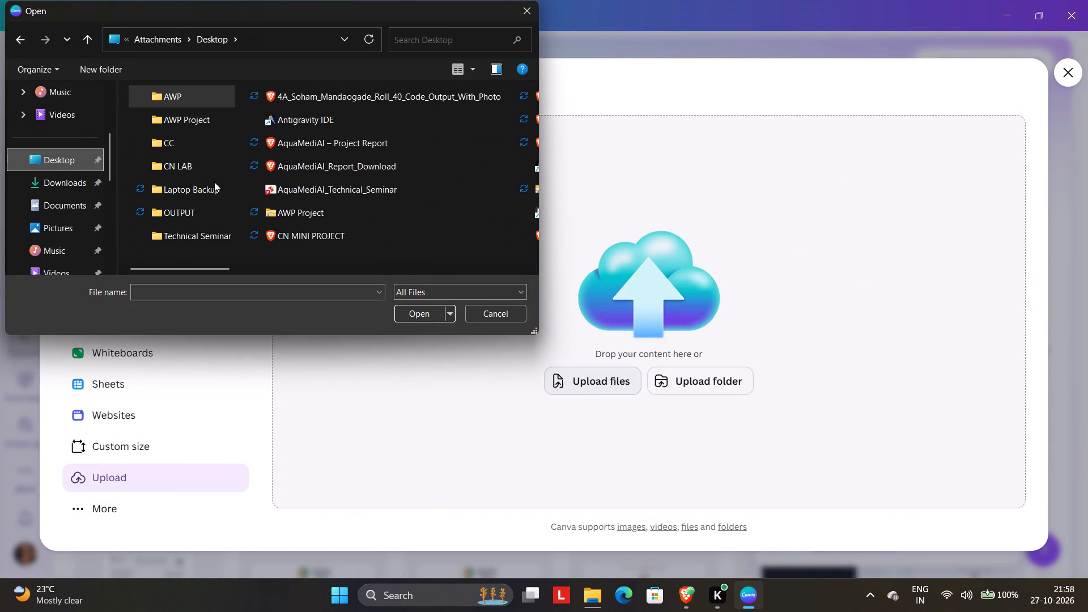
click(327, 101)
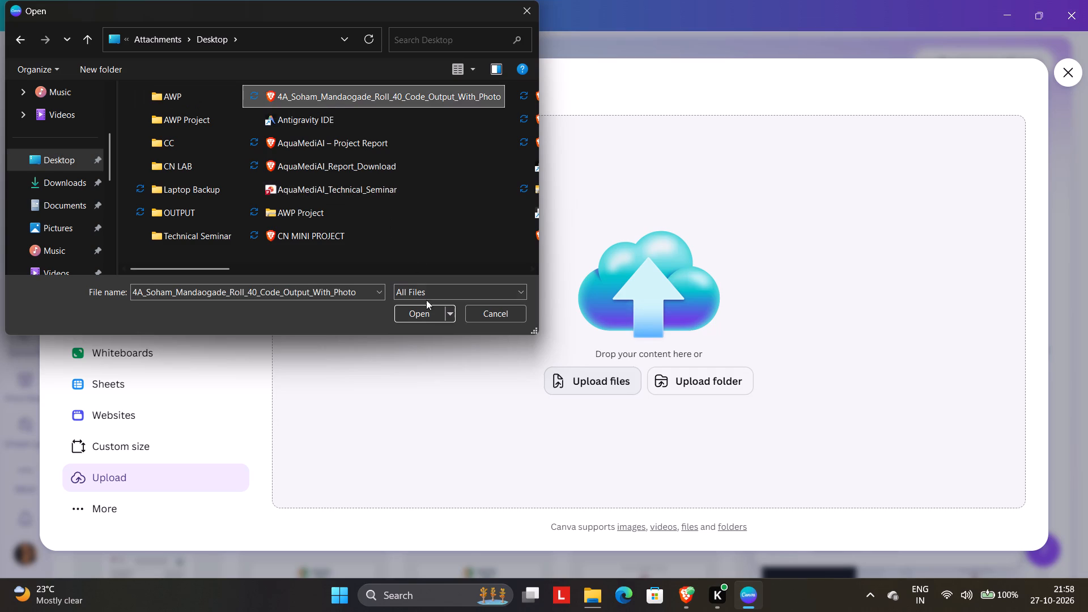
click(424, 309)
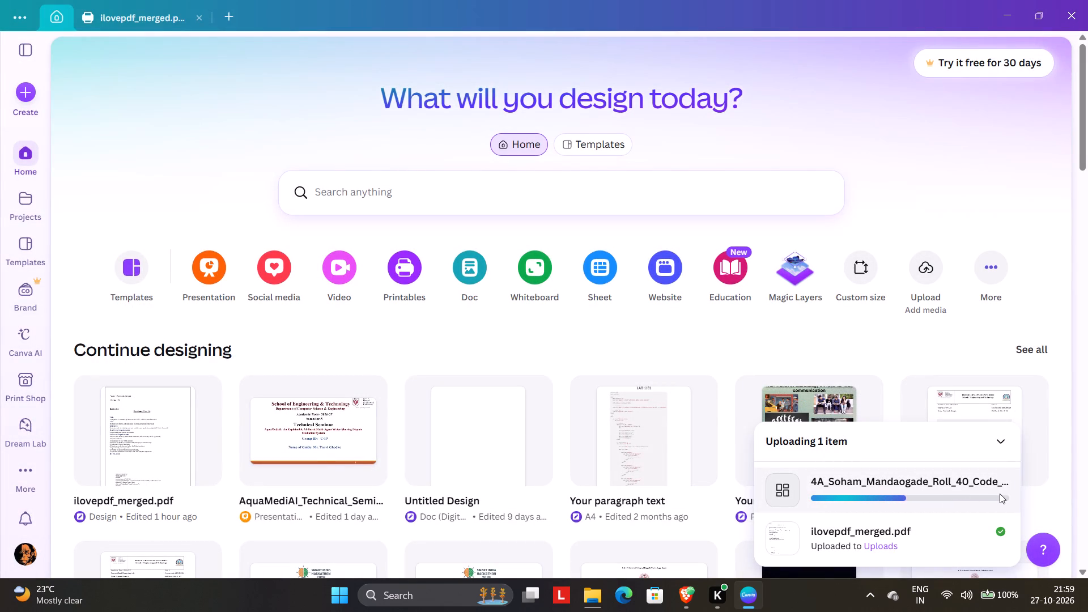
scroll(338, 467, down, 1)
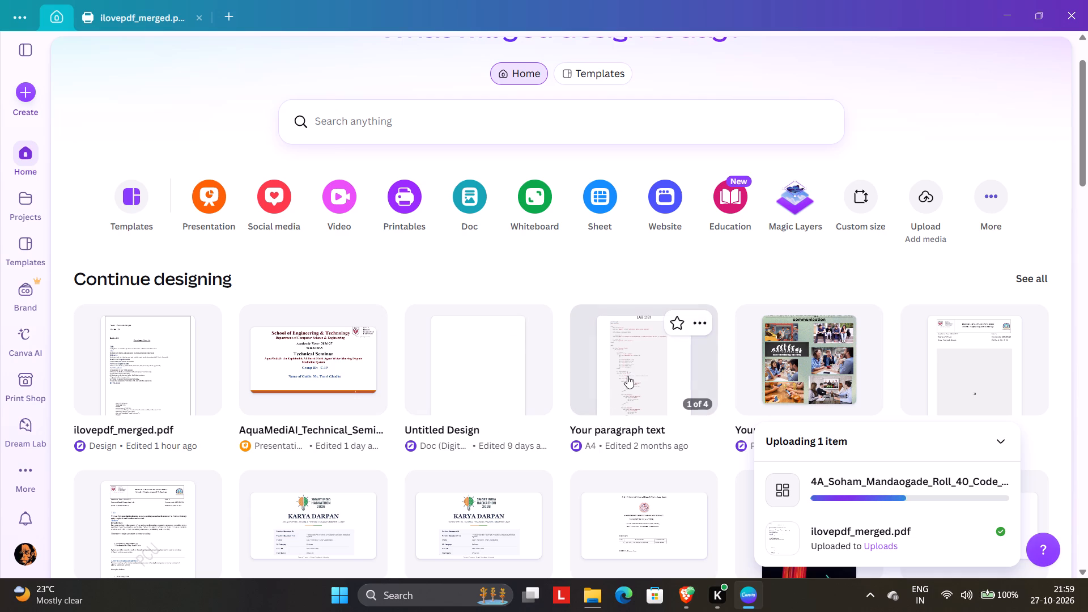
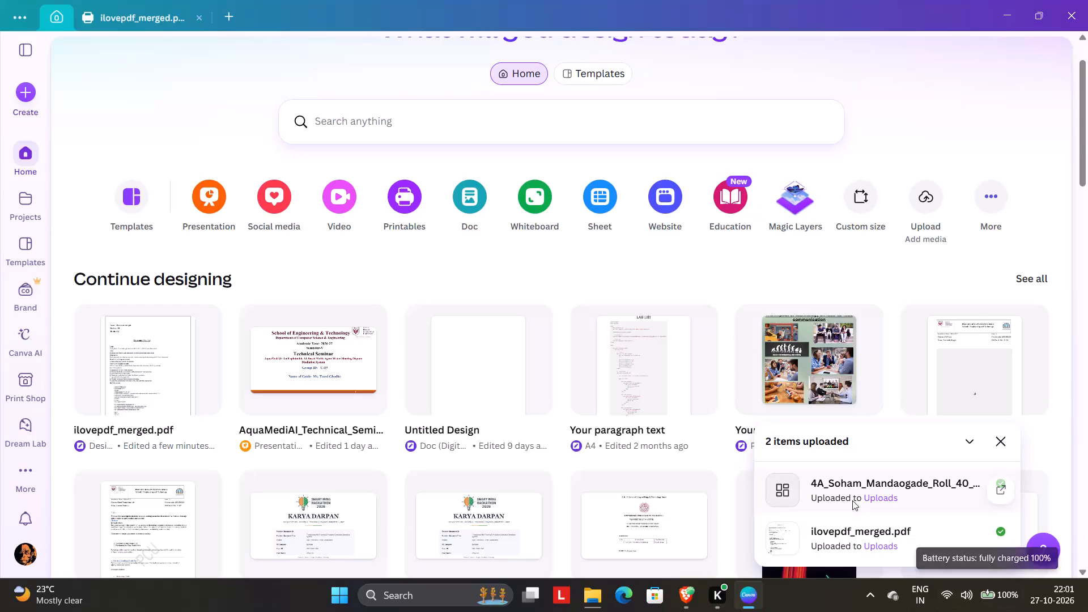
Open the uploaded 4A Roll 40 Code Output With Photo PDF as a design.
click(852, 482)
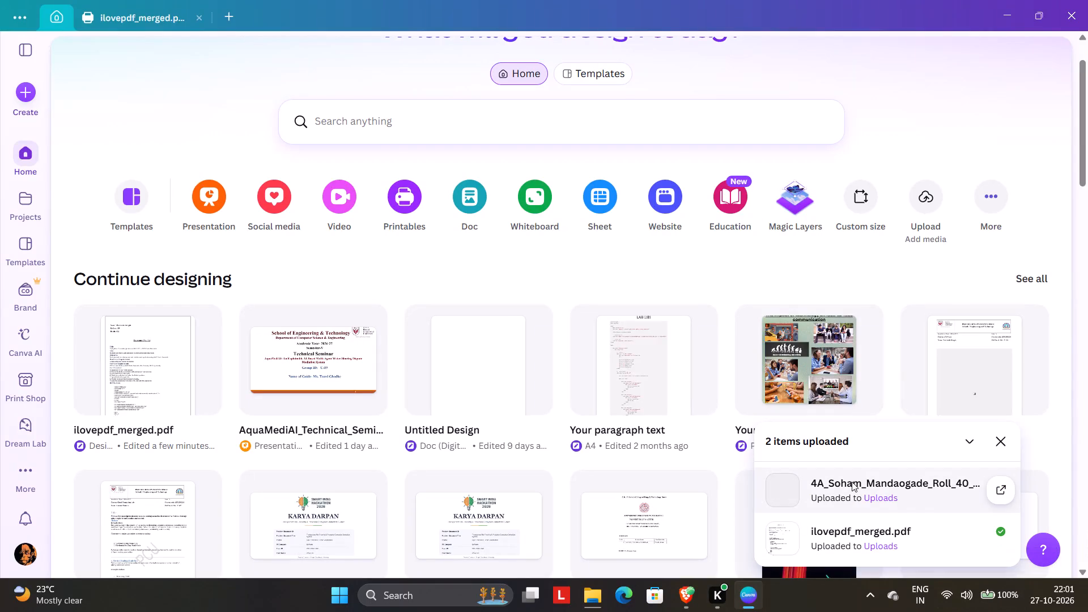
click(1003, 483)
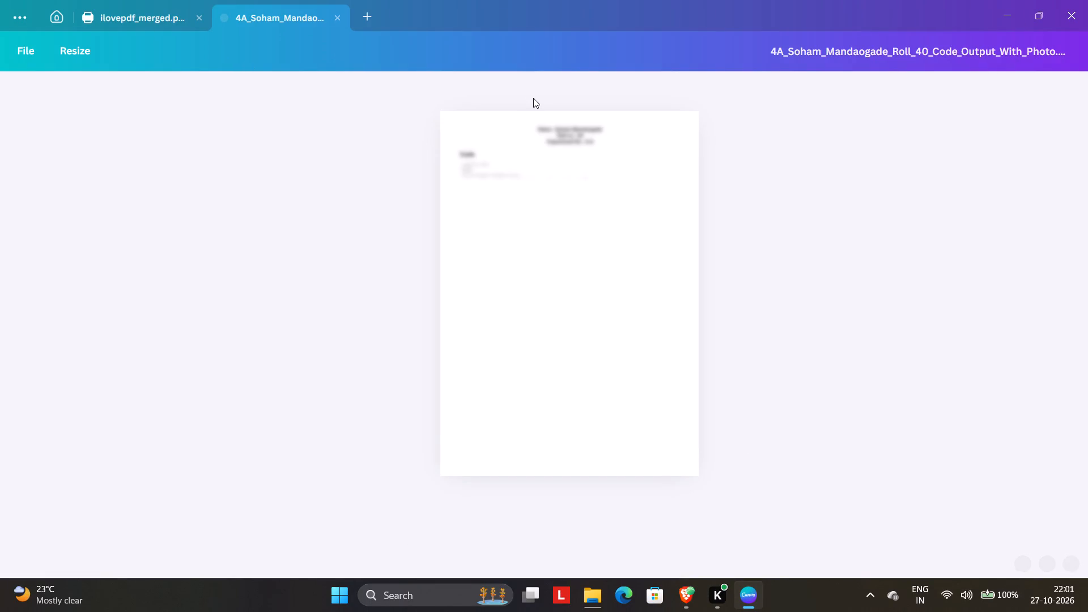
ctrl+scroll(533, 98, up, 8)
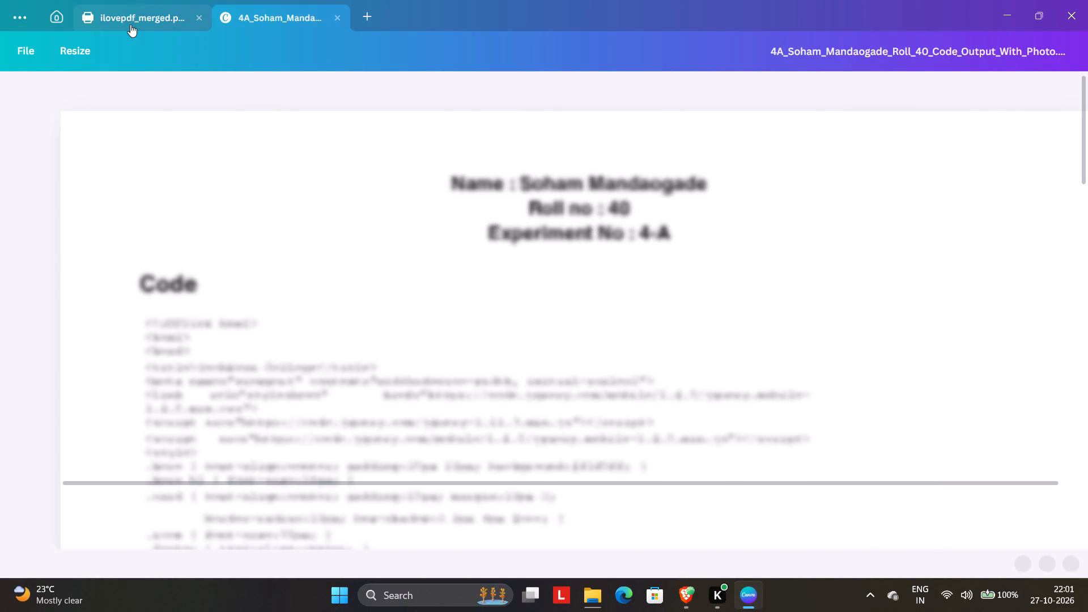
Copy the name, roll number and Experiment No header lines from page 3 of ilovepdf_merged.pdf and return to the 4A design.
click(130, 23)
scroll(440, 147, up, 2)
scroll(468, 178, down, 7)
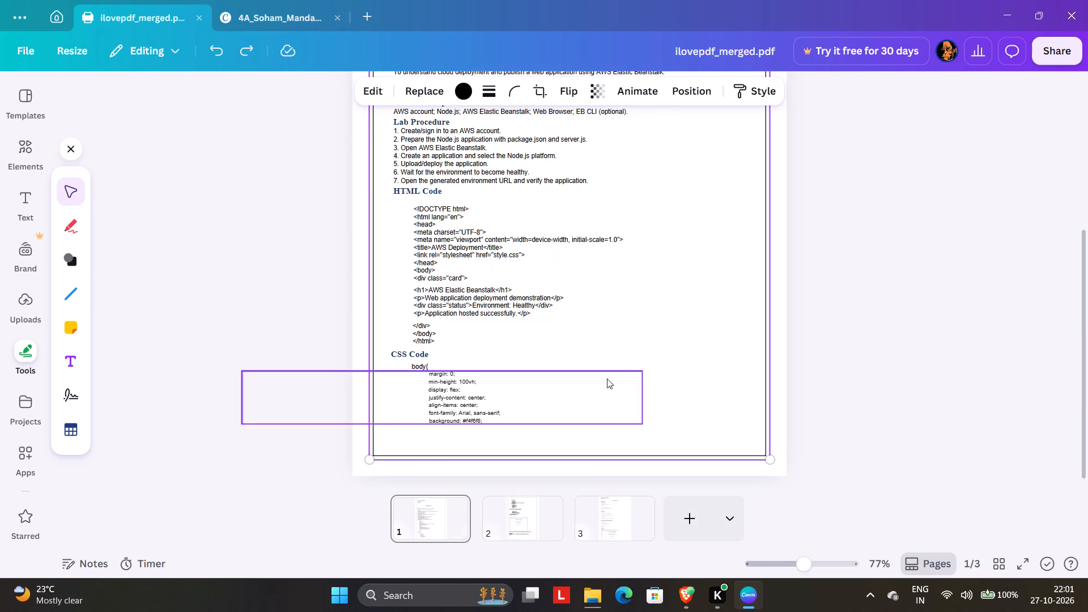
click(603, 505)
scroll(483, 282, up, 12)
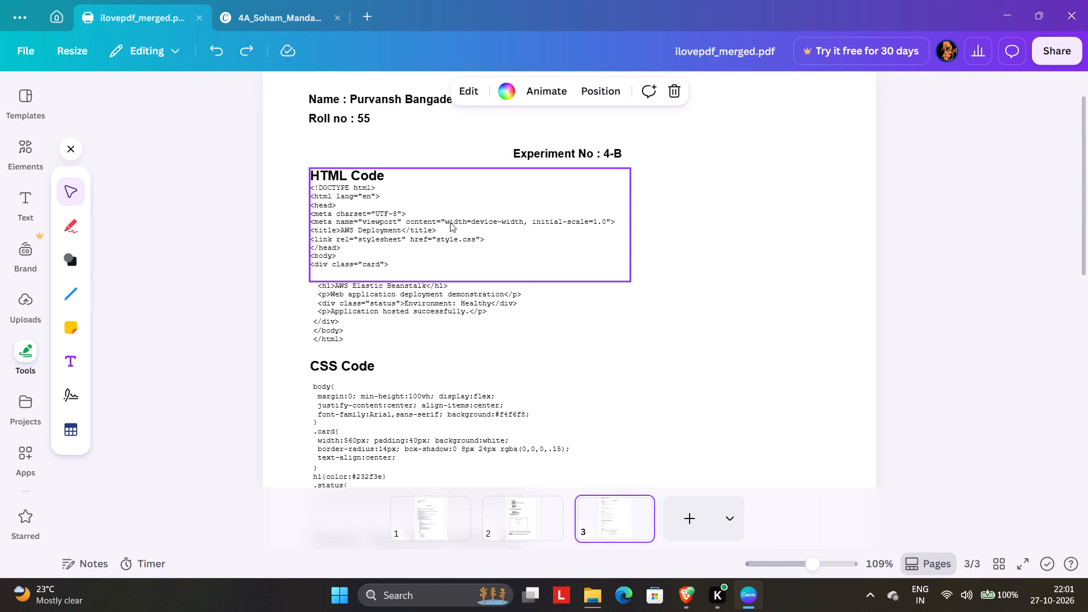
scroll(474, 176, up, 3)
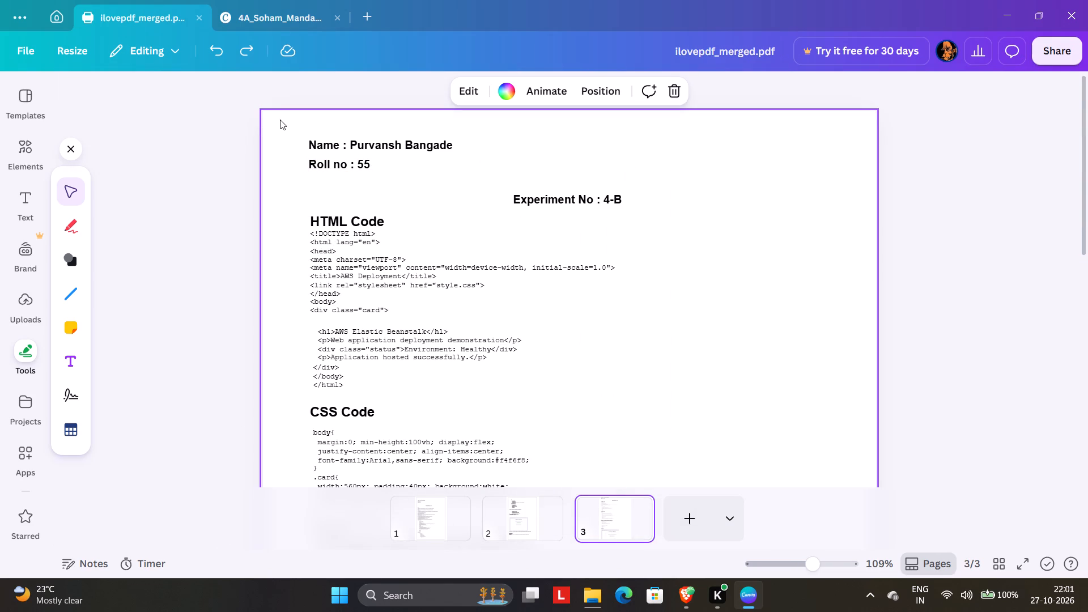
drag(285, 123, 647, 215)
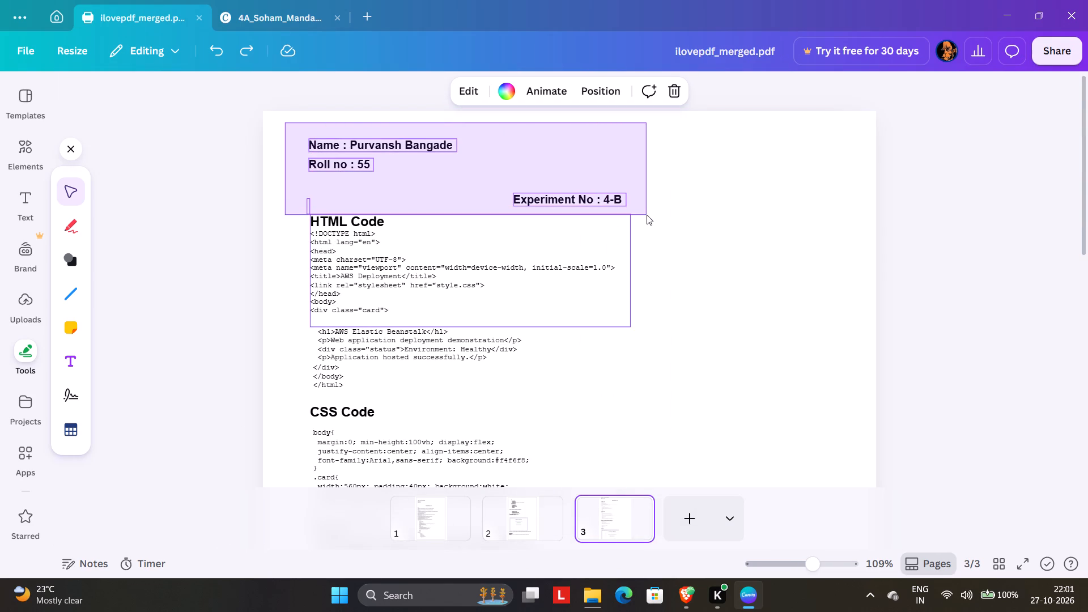
drag(647, 215, 645, 210)
key(ctrl+c)
key(ctrl+c)
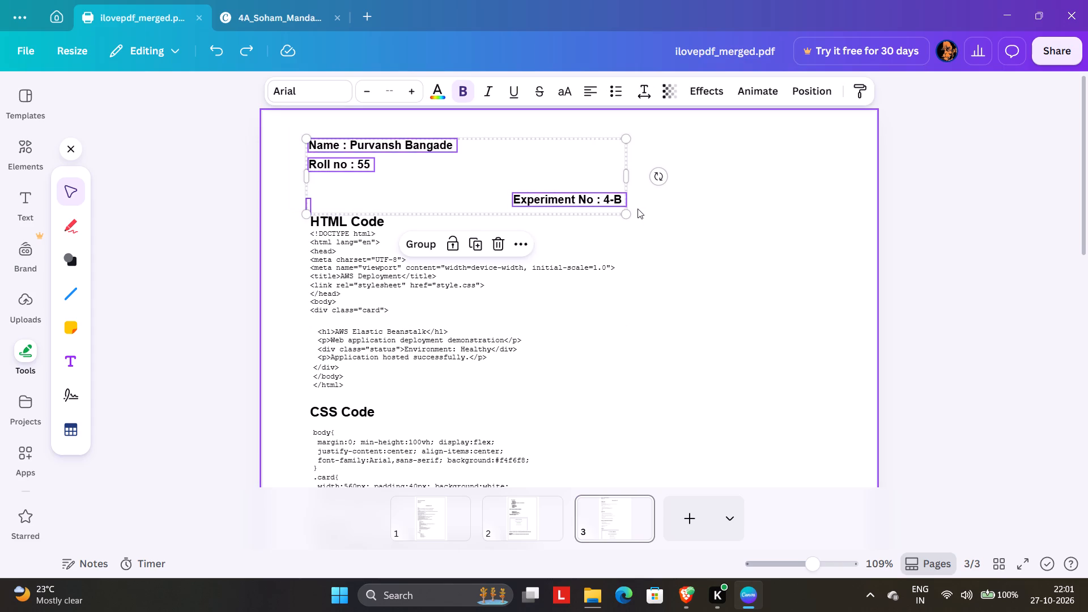
key(ctrl+c)
click(275, 5)
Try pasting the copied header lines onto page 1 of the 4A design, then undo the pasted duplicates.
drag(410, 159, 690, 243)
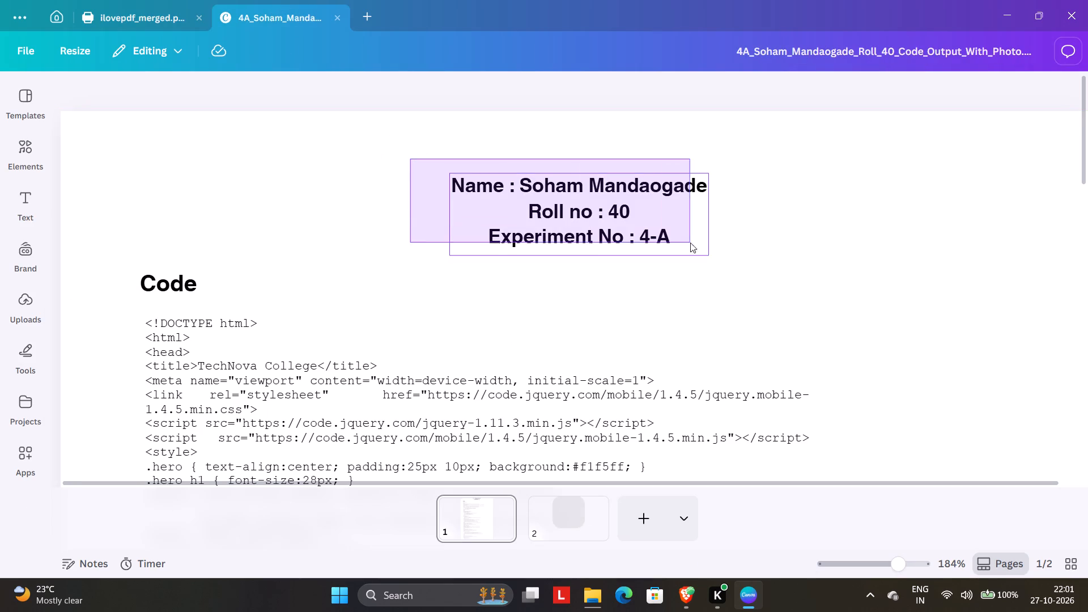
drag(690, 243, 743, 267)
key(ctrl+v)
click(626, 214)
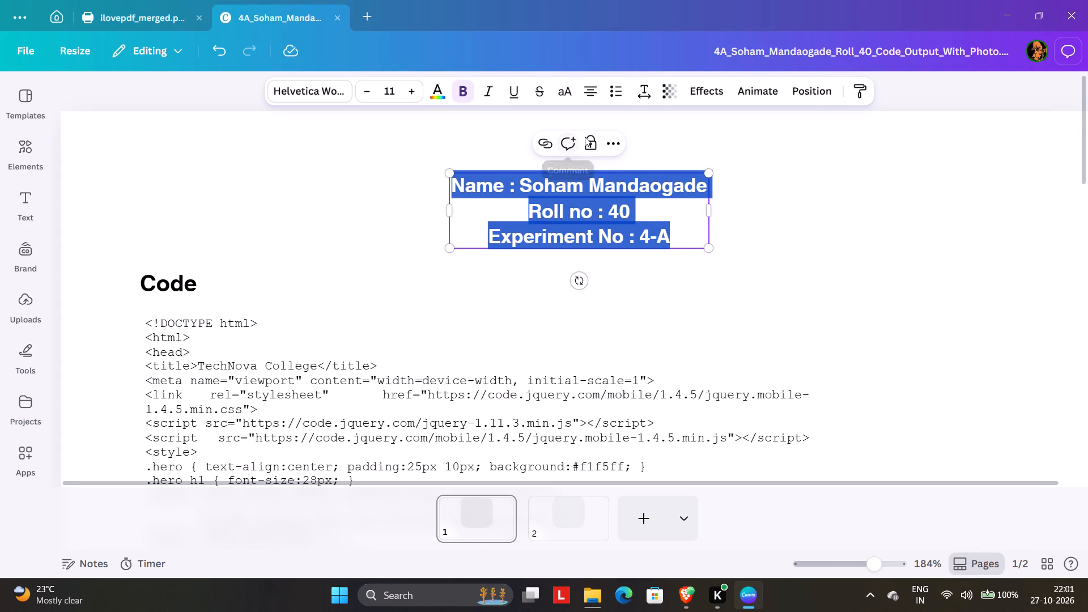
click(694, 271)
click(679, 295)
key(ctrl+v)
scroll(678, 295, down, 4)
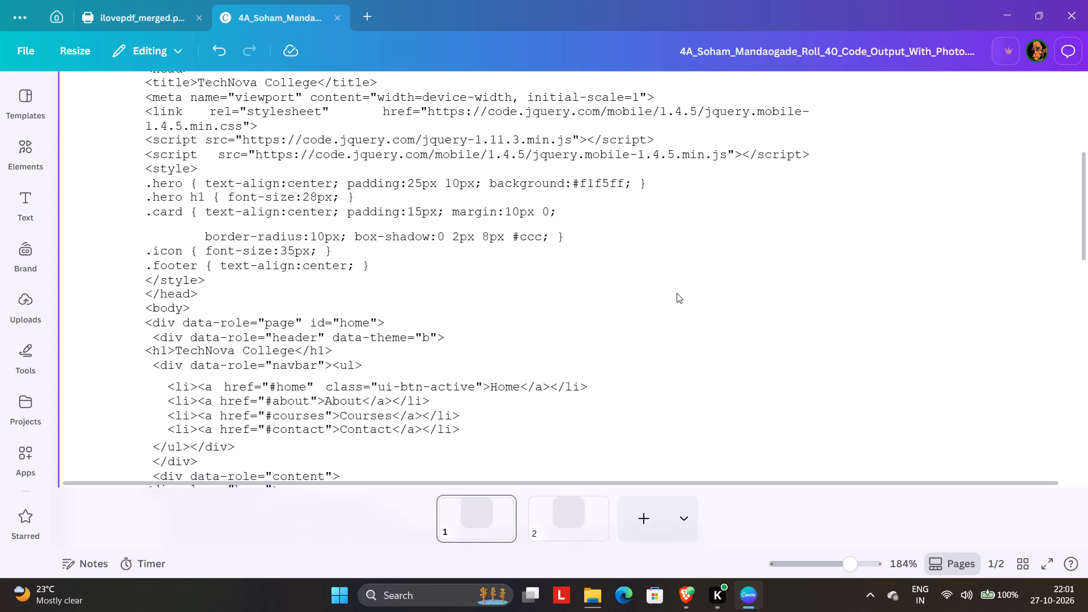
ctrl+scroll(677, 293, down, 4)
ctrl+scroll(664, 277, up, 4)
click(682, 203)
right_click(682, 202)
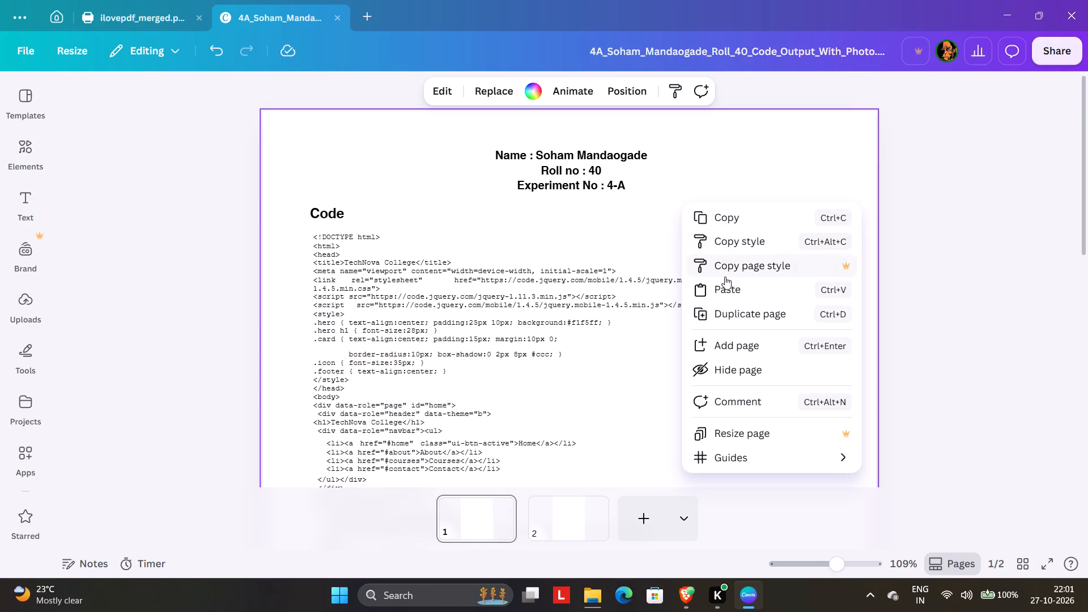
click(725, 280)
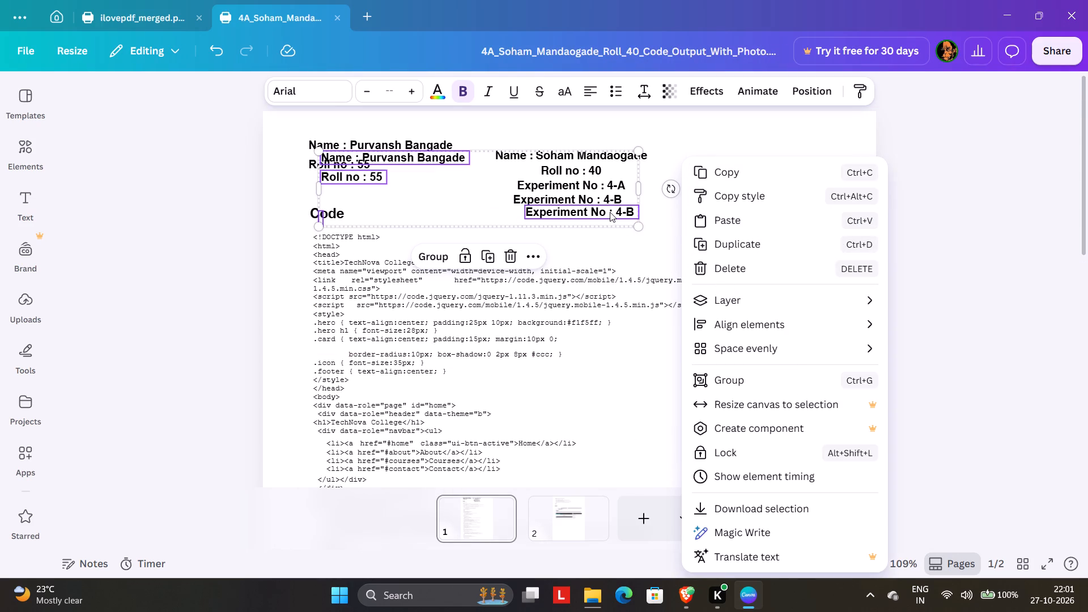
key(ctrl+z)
Replace the centred three-line header on page 1 with the copied name, roll number and experiment lines.
drag(546, 168, 382, 165)
click(664, 171)
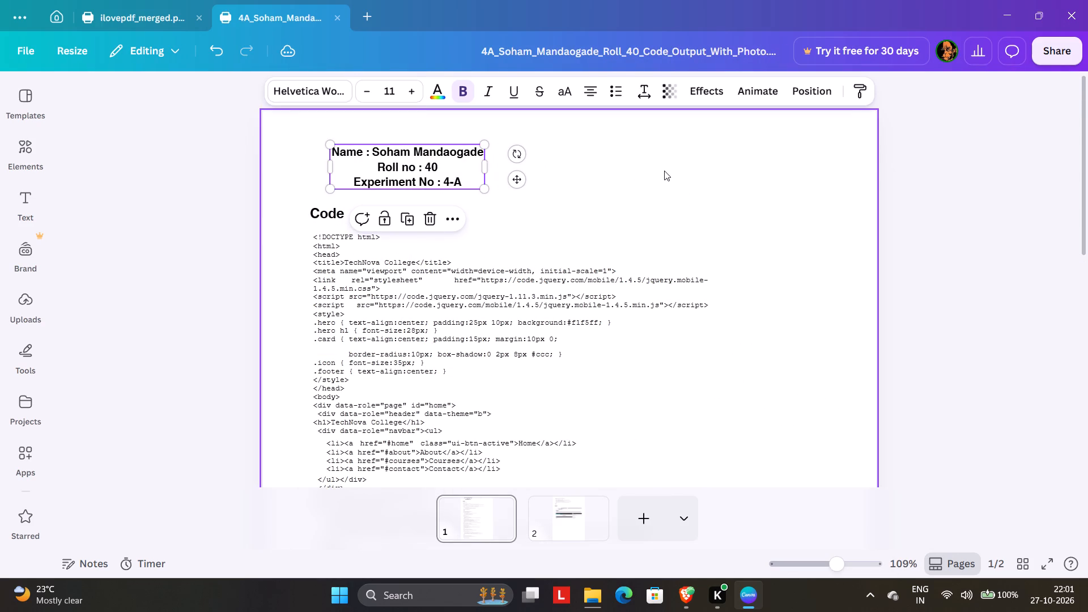
key(ctrl+v)
drag(549, 158, 733, 172)
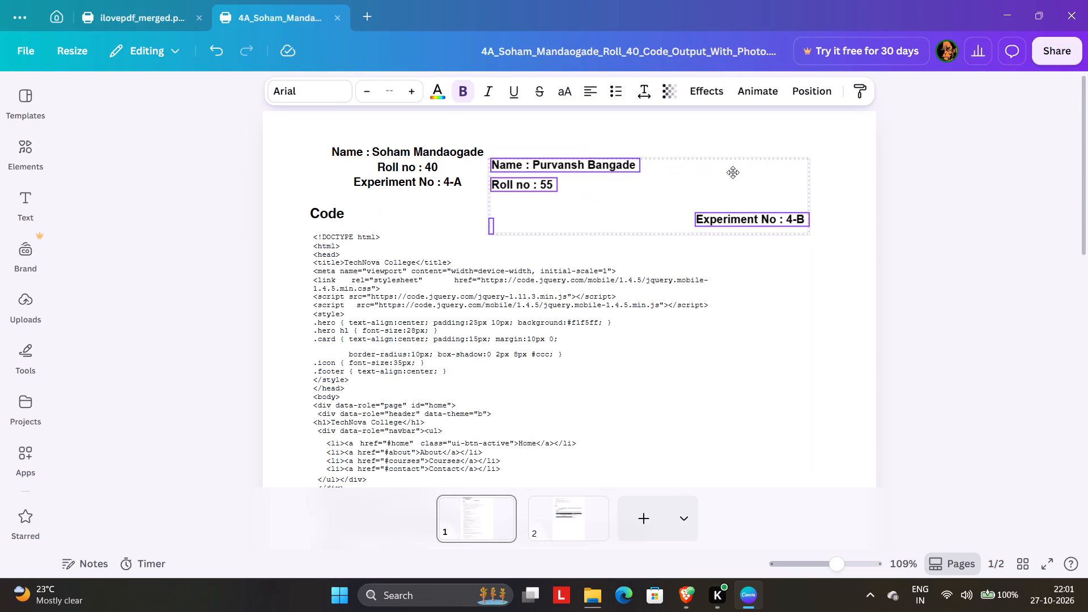
drag(733, 172, 741, 160)
click(337, 155)
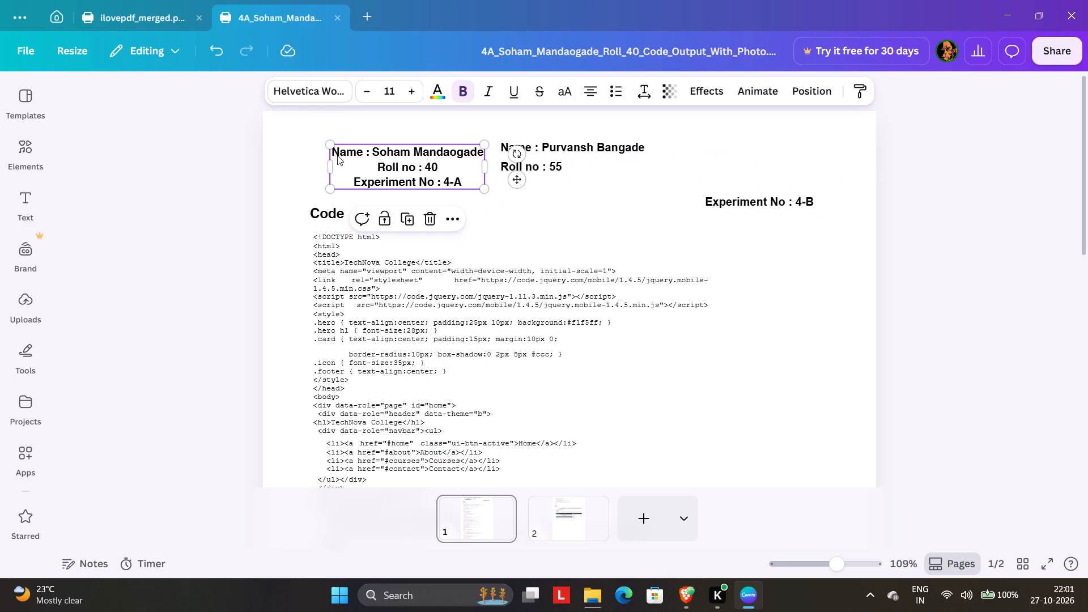
key(BackSpace)
Move the pasted header lines together to the page's upper-left area, above the Code heading.
drag(545, 149, 518, 135)
key(ctrl+z)
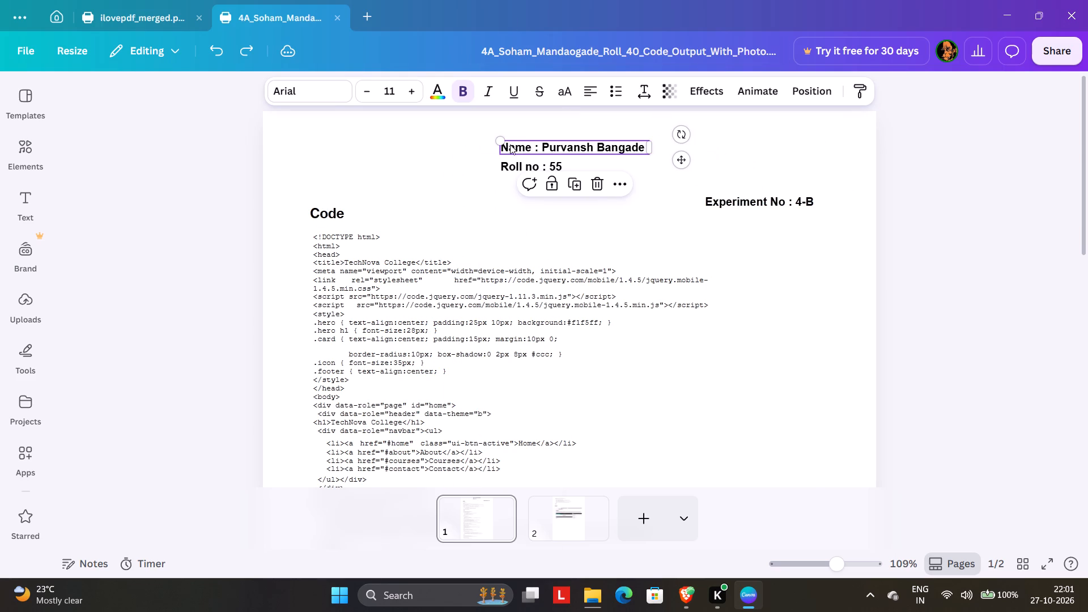
drag(486, 127, 832, 222)
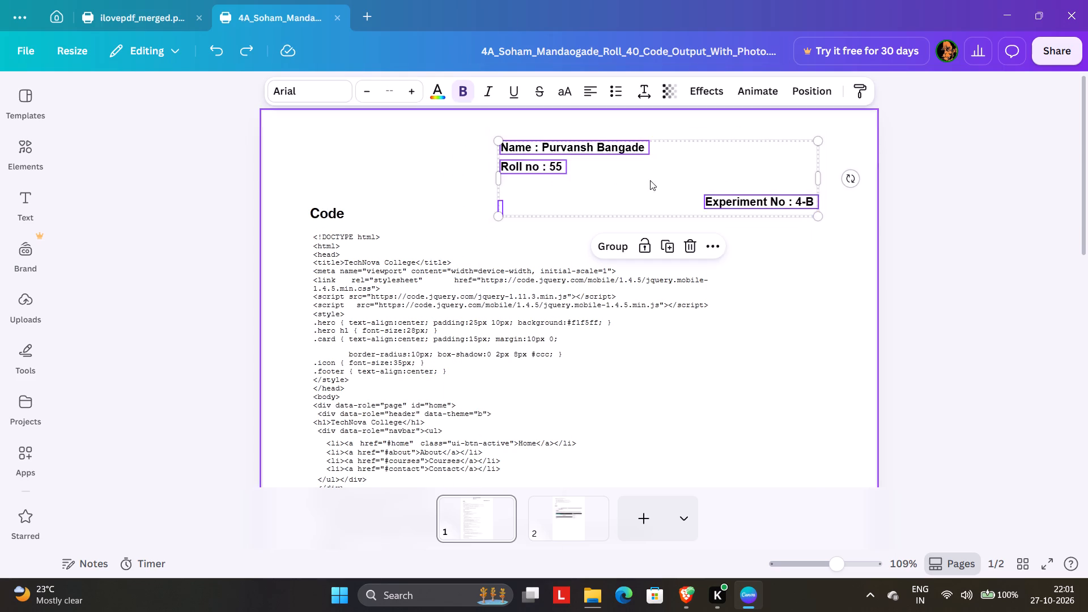
drag(646, 179, 440, 176)
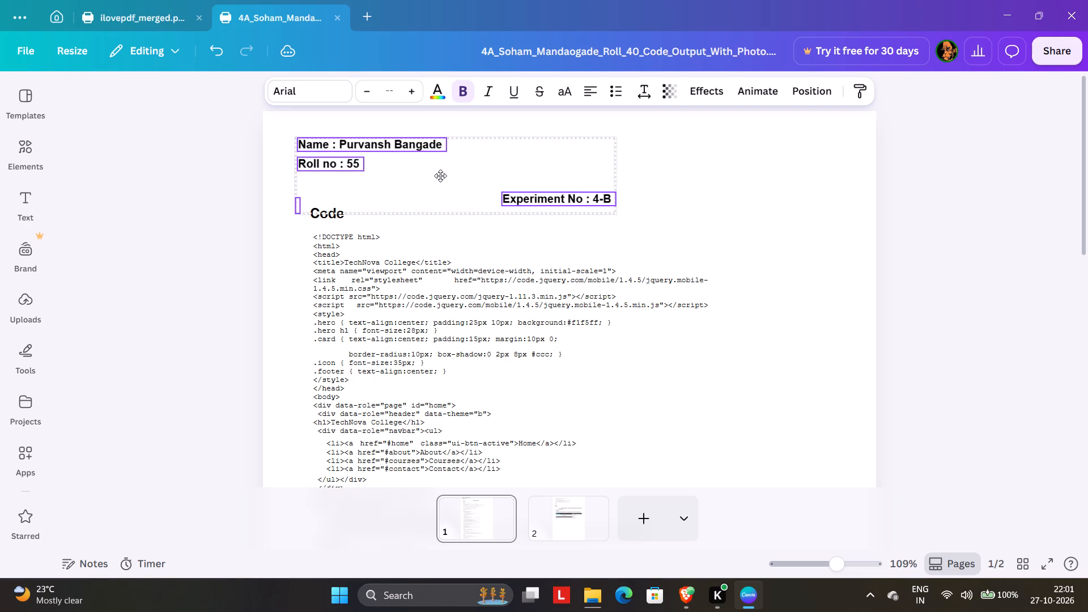
drag(440, 176, 436, 176)
click(936, 202)
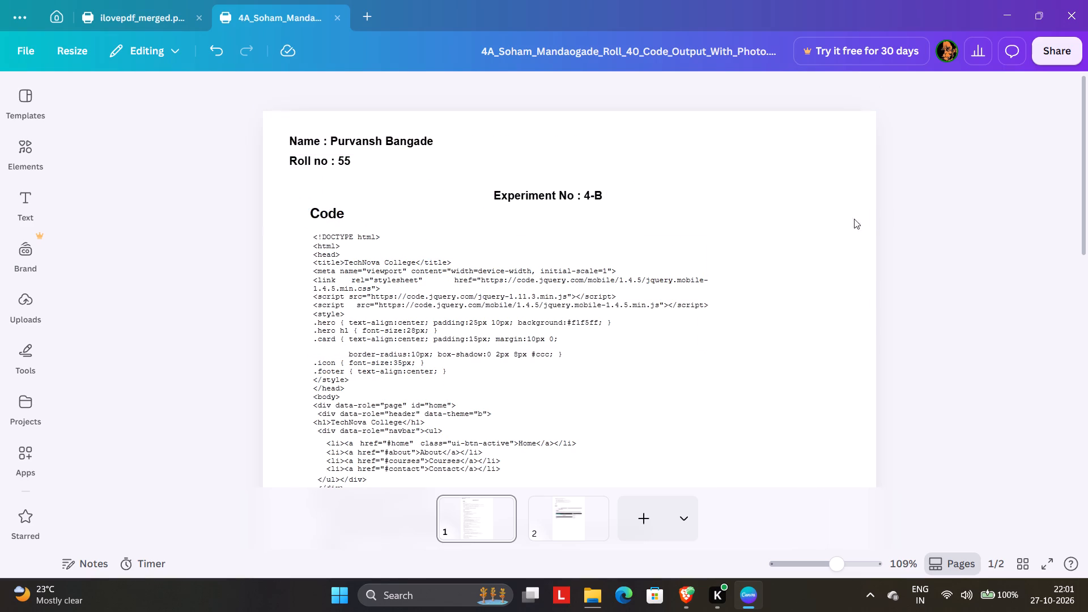
Centre the Experiment No line on the page and align the name and roll number lines with the Code heading's left edge.
drag(543, 197, 568, 211)
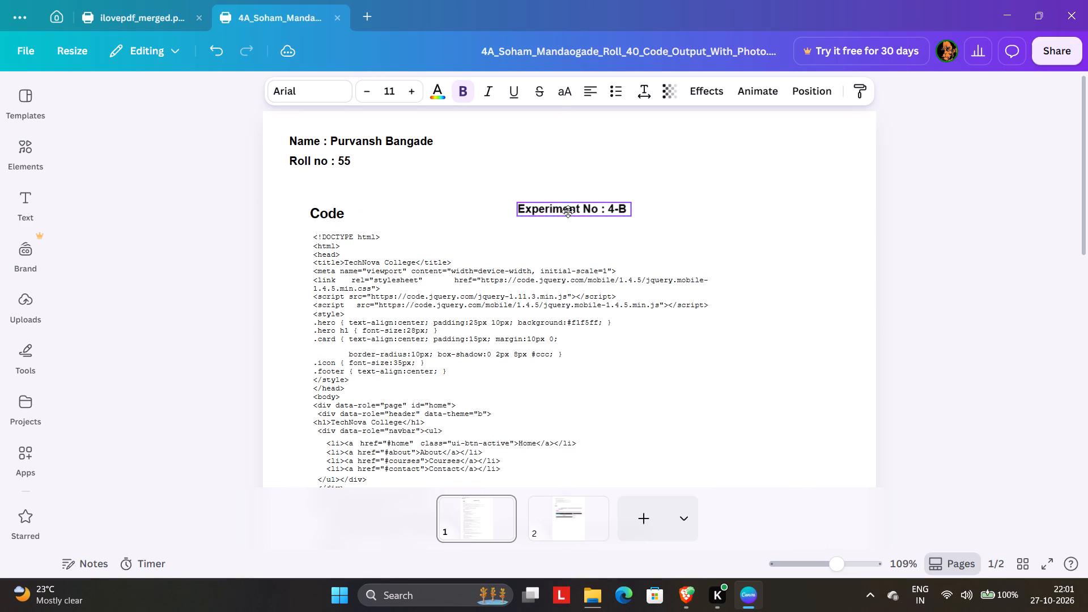
drag(568, 211, 564, 201)
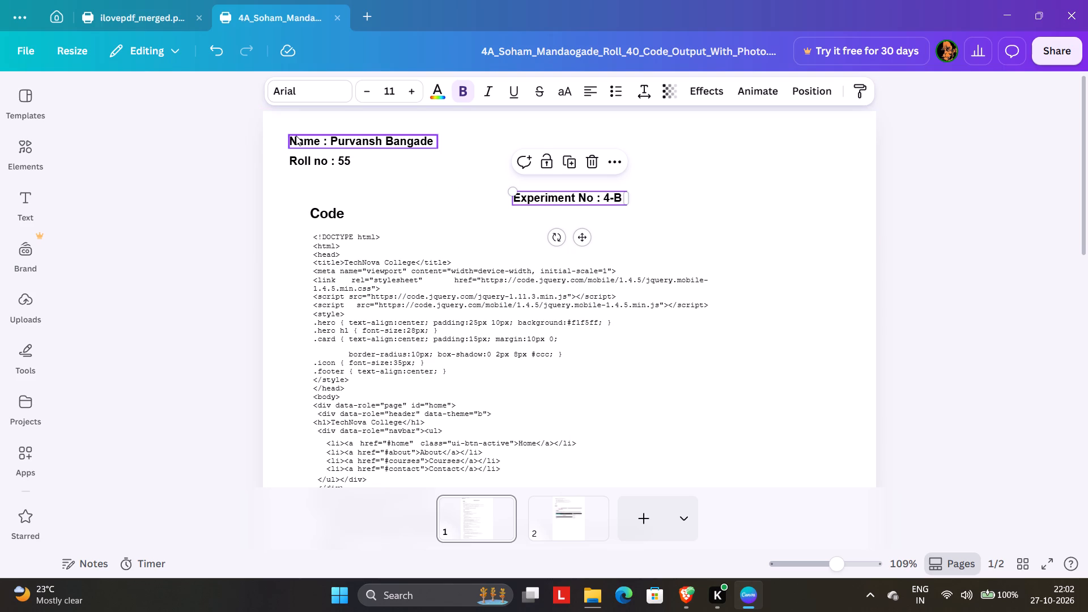
drag(296, 135, 318, 140)
drag(326, 158, 346, 163)
Change the experiment number in the header to 4-A.
click(623, 196)
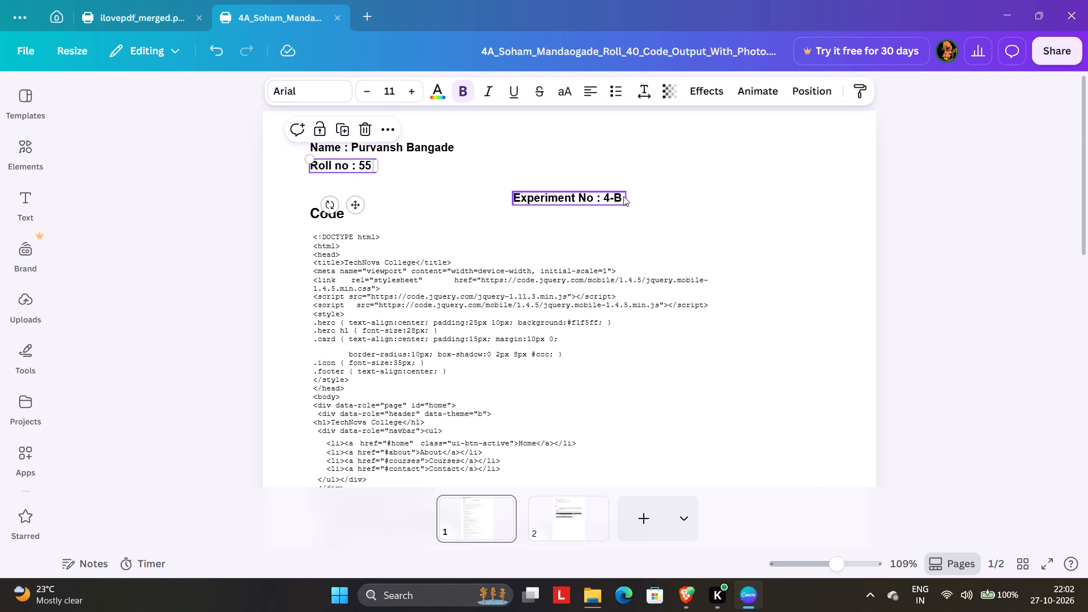
click(614, 196)
click(618, 197)
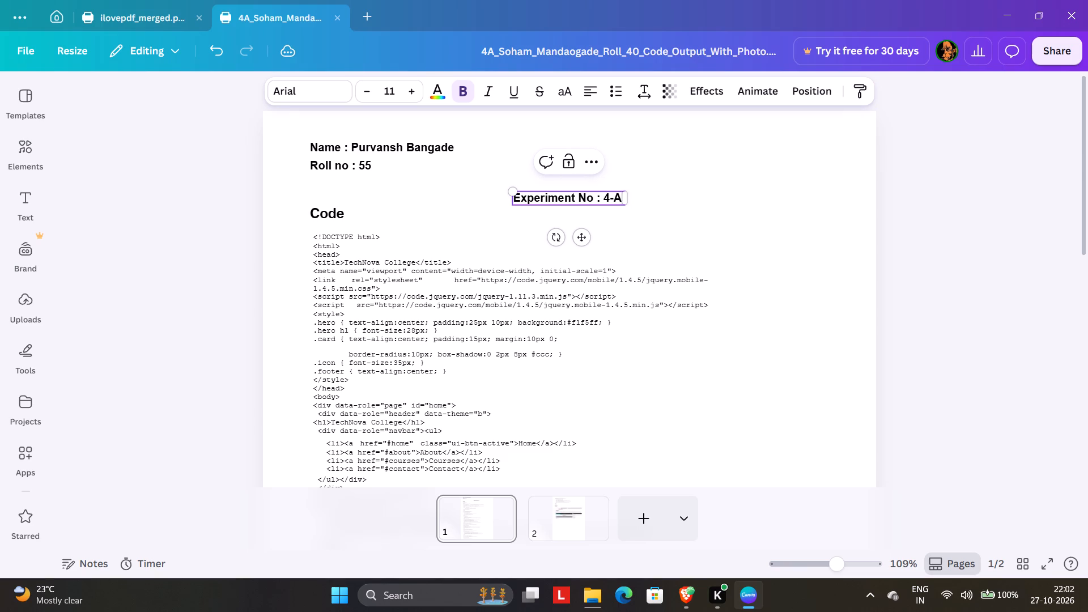
Review the code and output screenshots on both pages of the 4A design, including the revised header.
scroll(561, 260, down, 9)
scroll(560, 311, down, 5)
scroll(547, 453, up, 4)
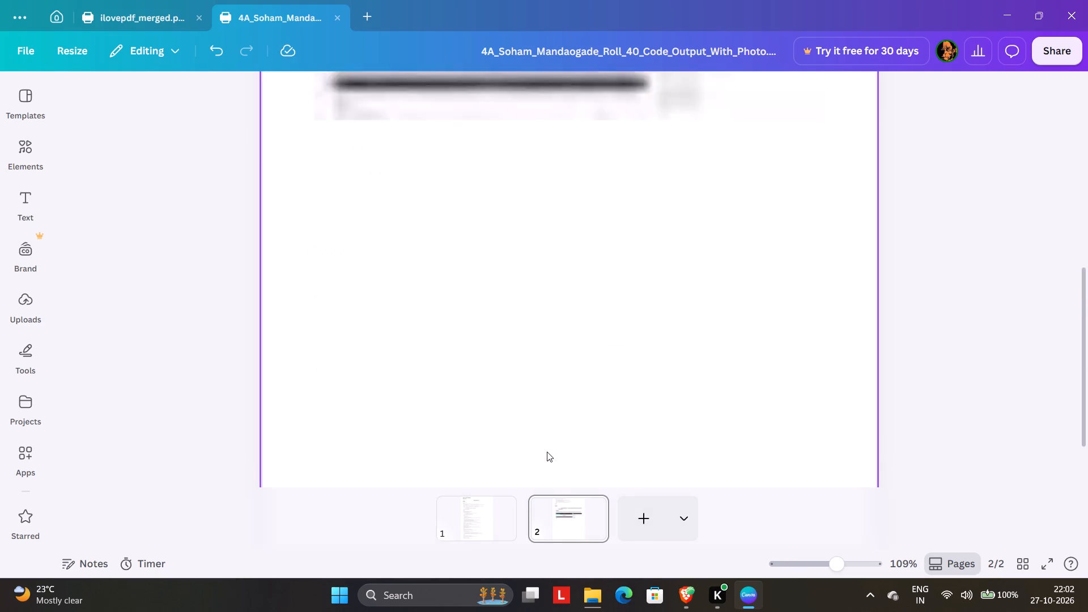
scroll(547, 452, up, 4)
scroll(546, 452, down, 6)
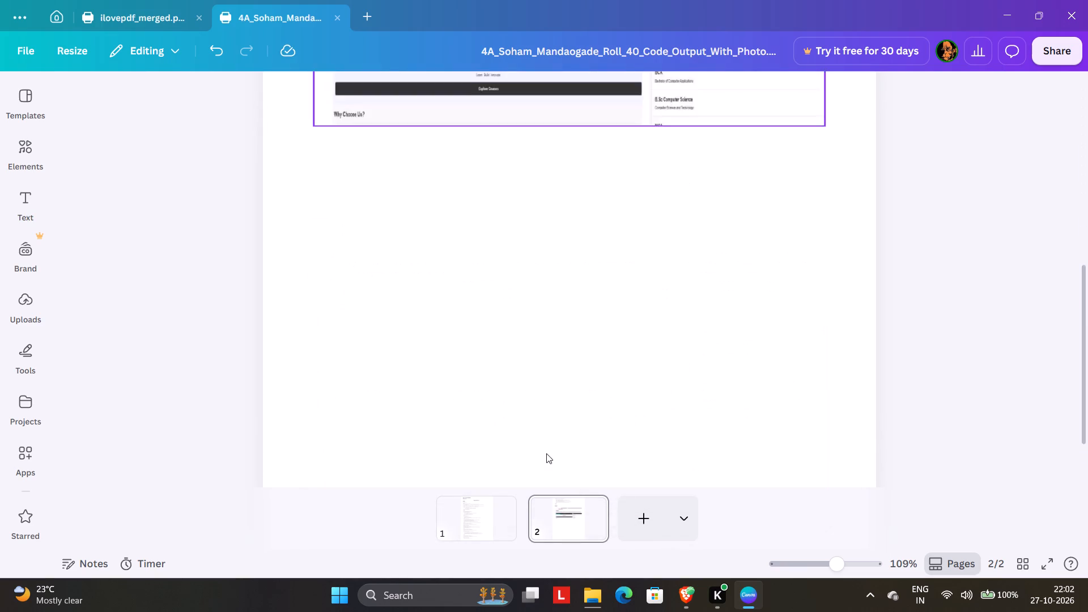
scroll(546, 453, down, 5)
scroll(546, 452, up, 19)
scroll(546, 450, up, 9)
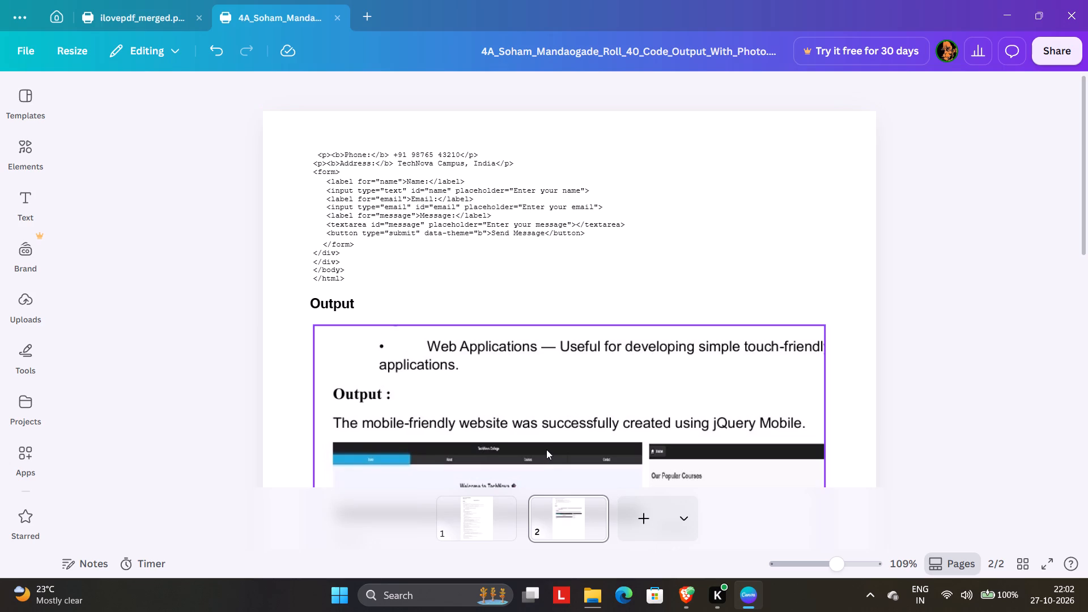
scroll(546, 449, up, 5)
click(481, 530)
scroll(452, 390, up, 1)
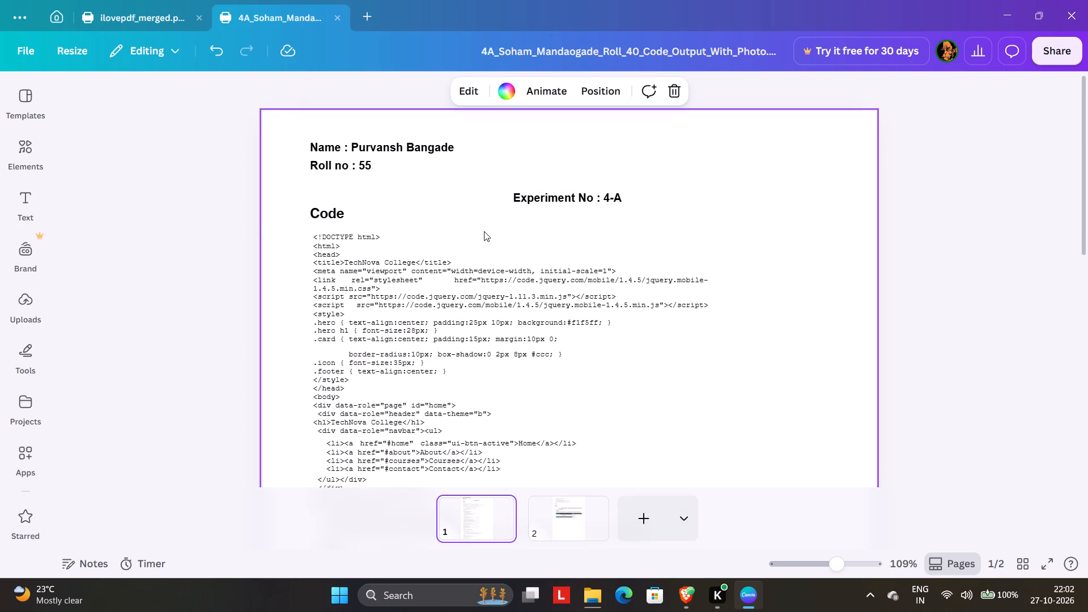
scroll(528, 257, down, 2)
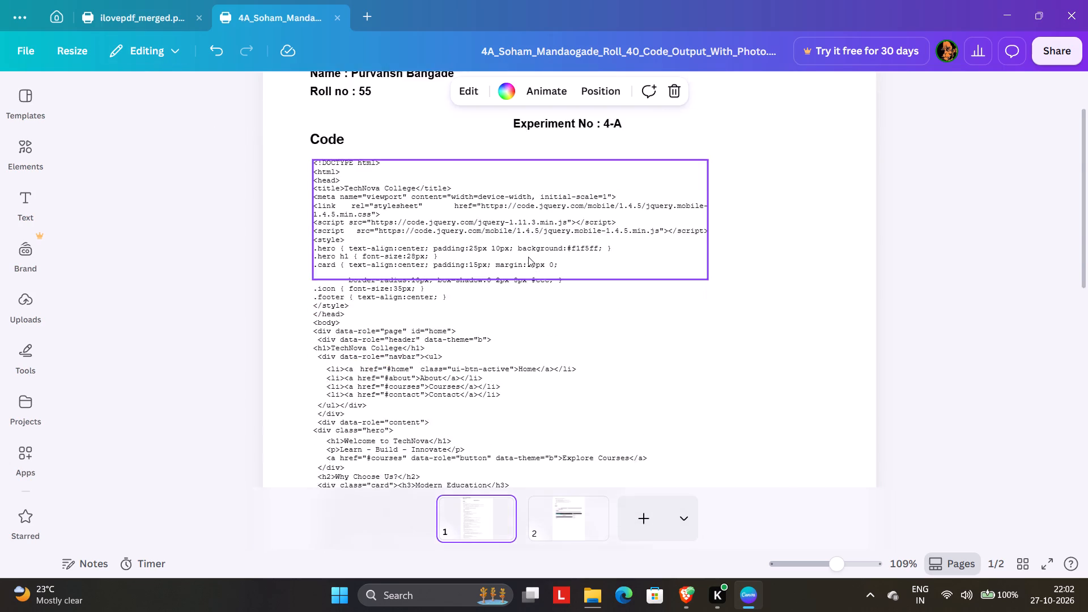
scroll(528, 257, down, 13)
Print all pages in portrait with Microsoft Print to PDF, using the own-printer option.
key(ctrl+p)
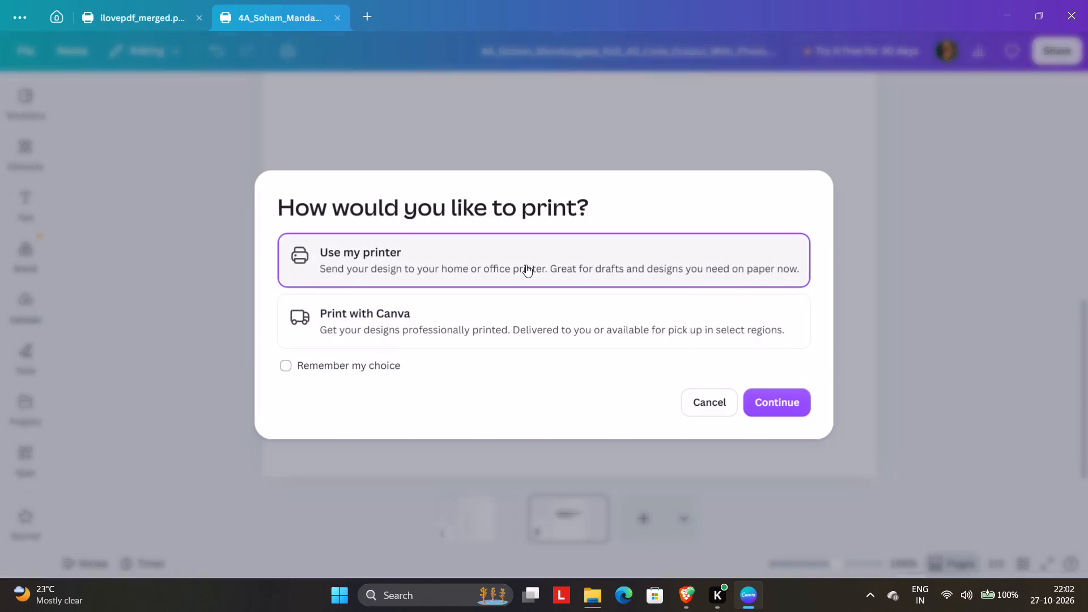
click(525, 265)
click(770, 395)
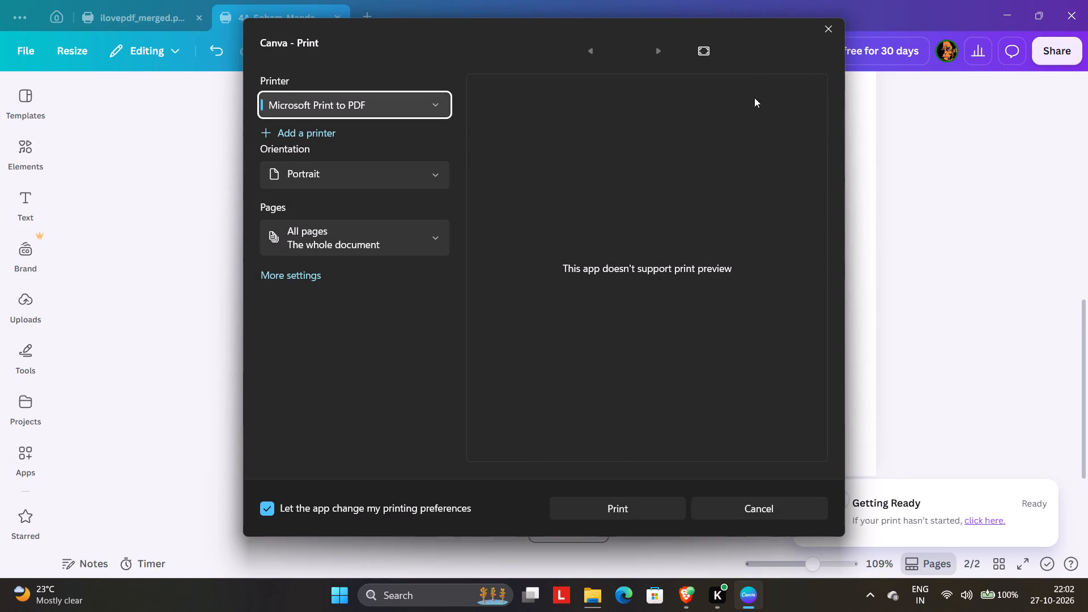
click(628, 509)
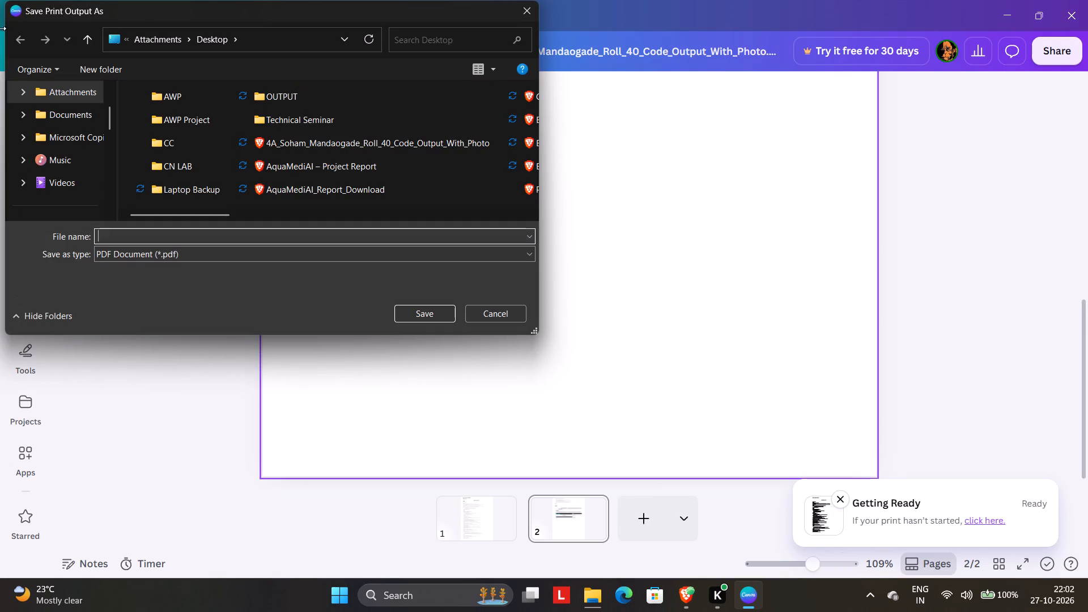
Choose the Desktop folder as the save location and start entering the PDF's file name.
scroll(102, 172, down, 1)
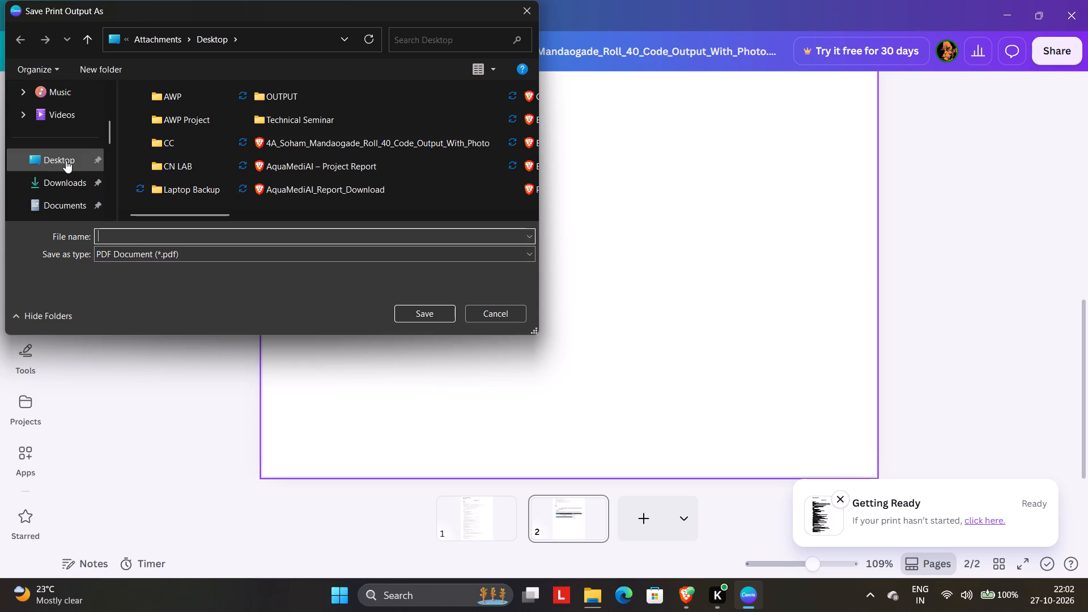
click(67, 164)
click(141, 231)
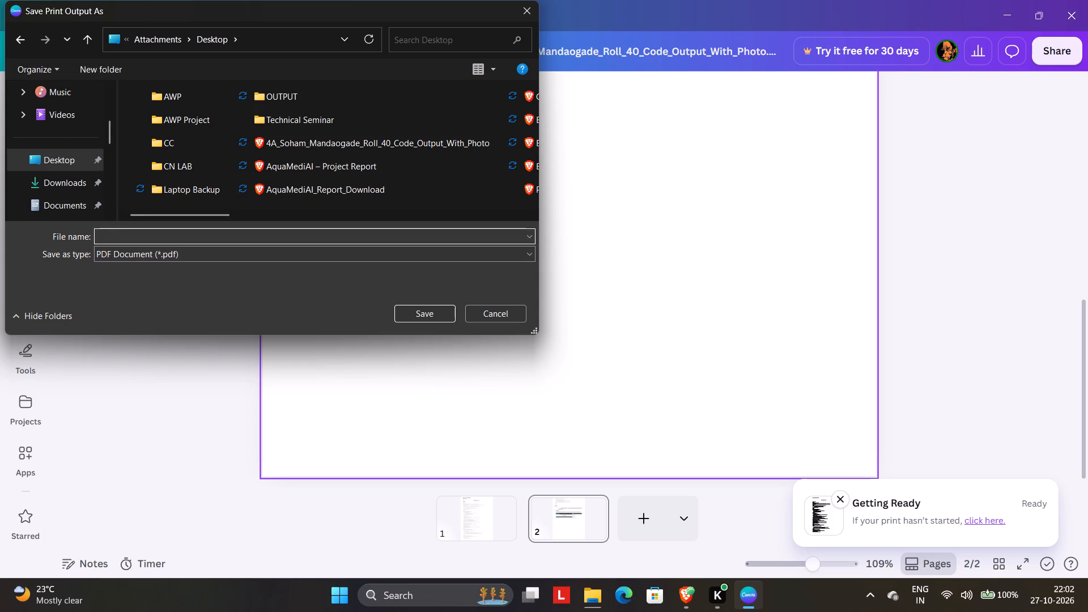
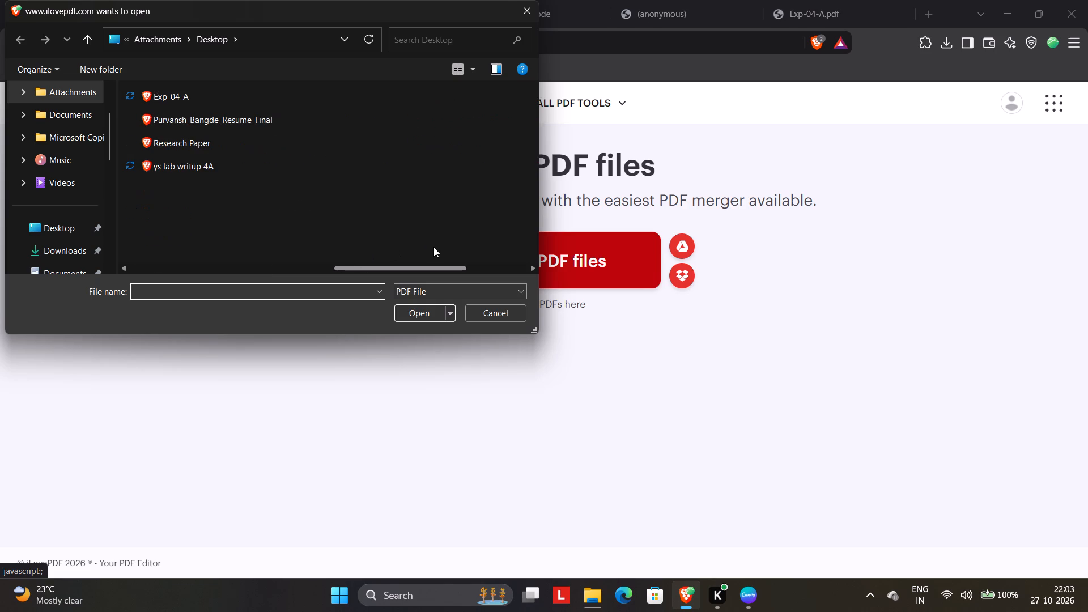
Merge the Desktop files "ys lab writup 4A" and "2" into one PDF with iLovePDF, placing the write-up first.
drag(433, 247, 425, 248)
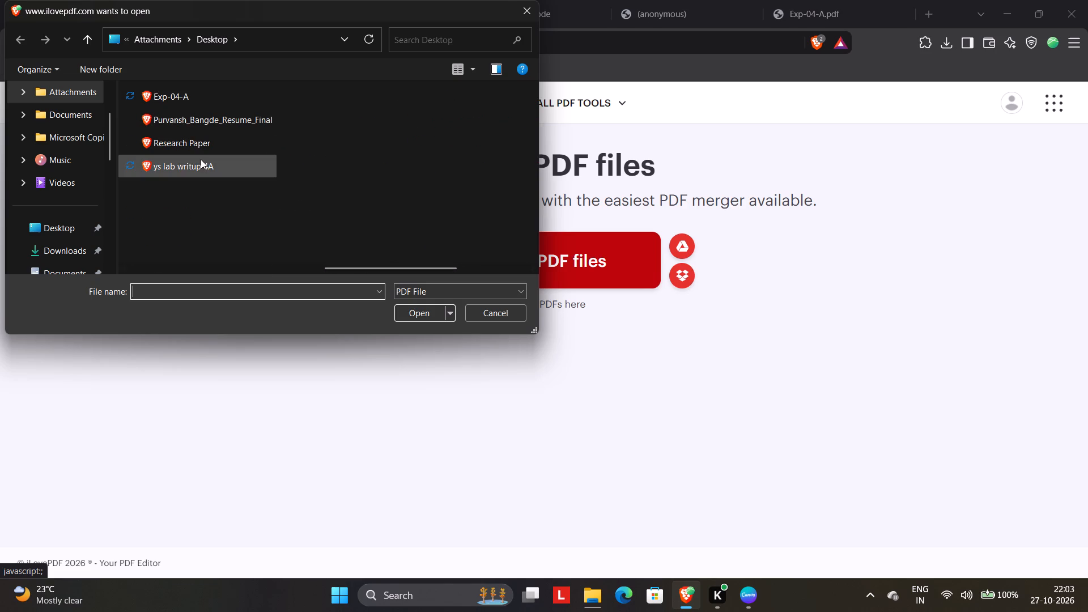
click(199, 173)
click(427, 321)
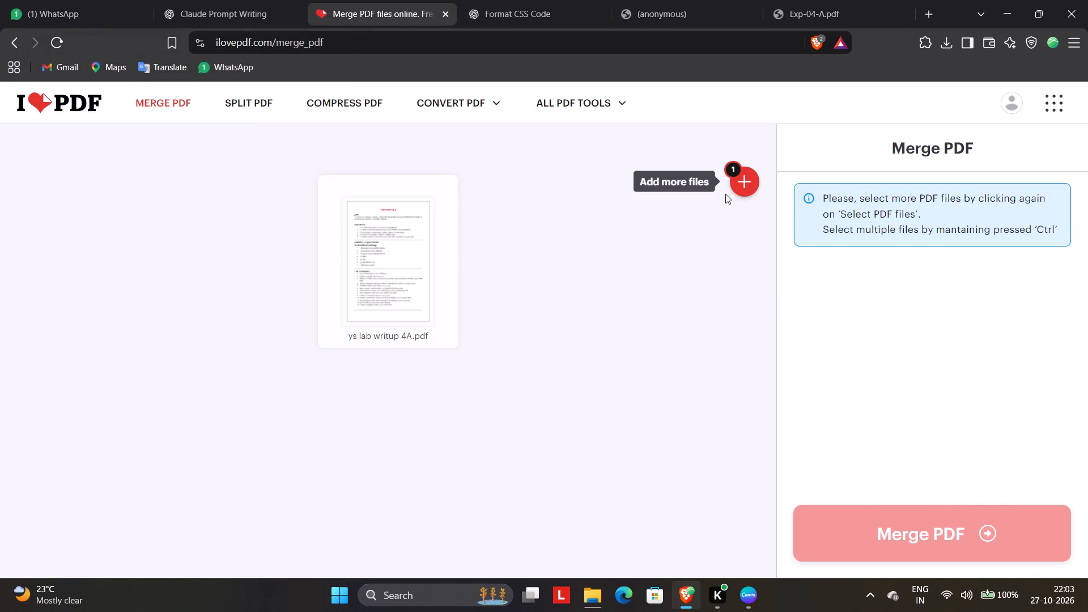
click(732, 184)
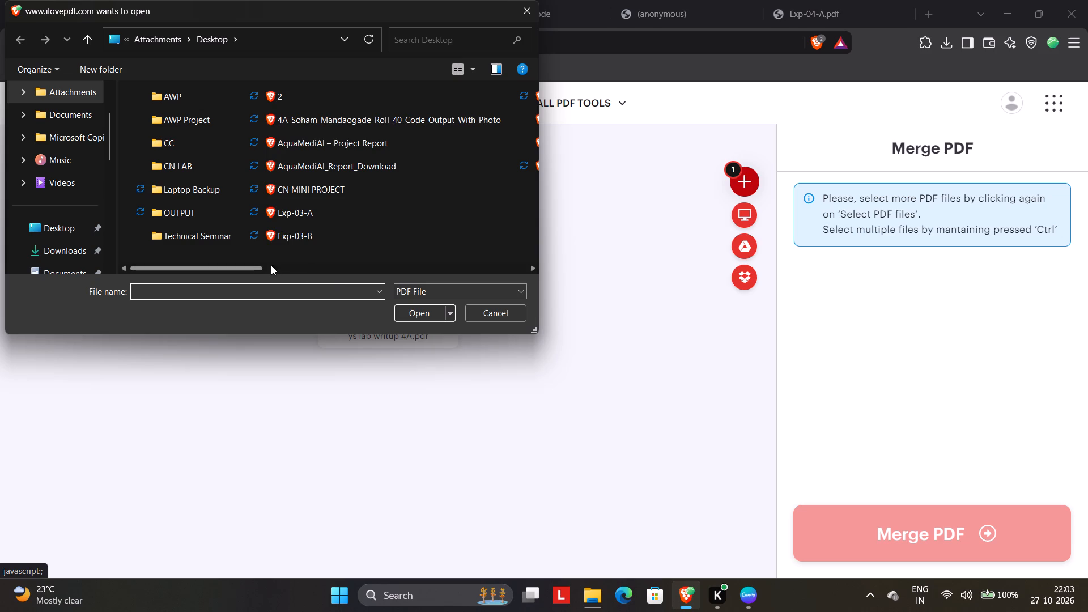
click(289, 95)
click(416, 316)
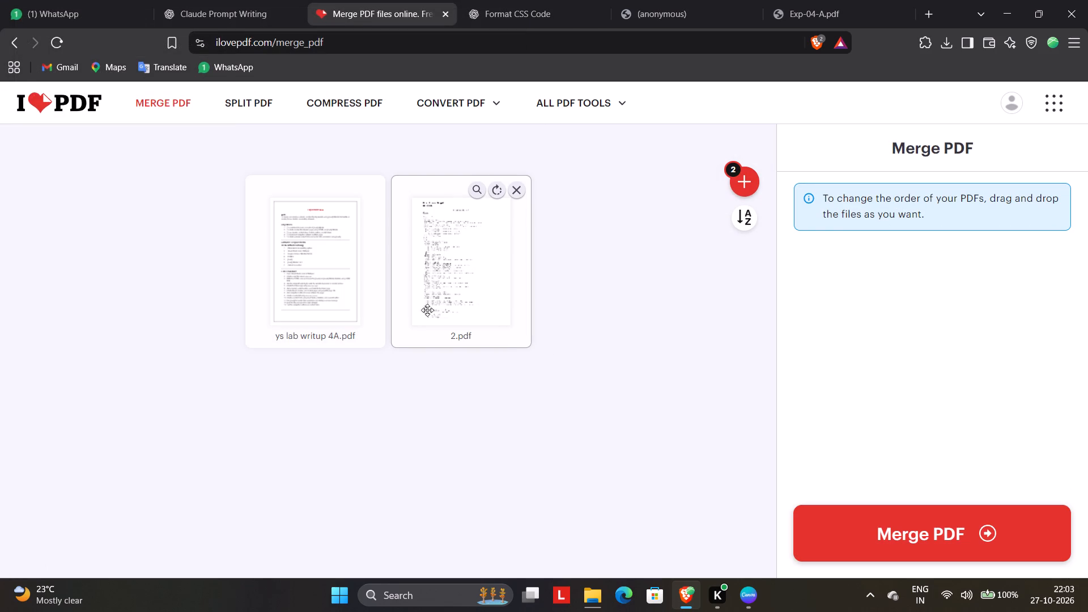
click(841, 545)
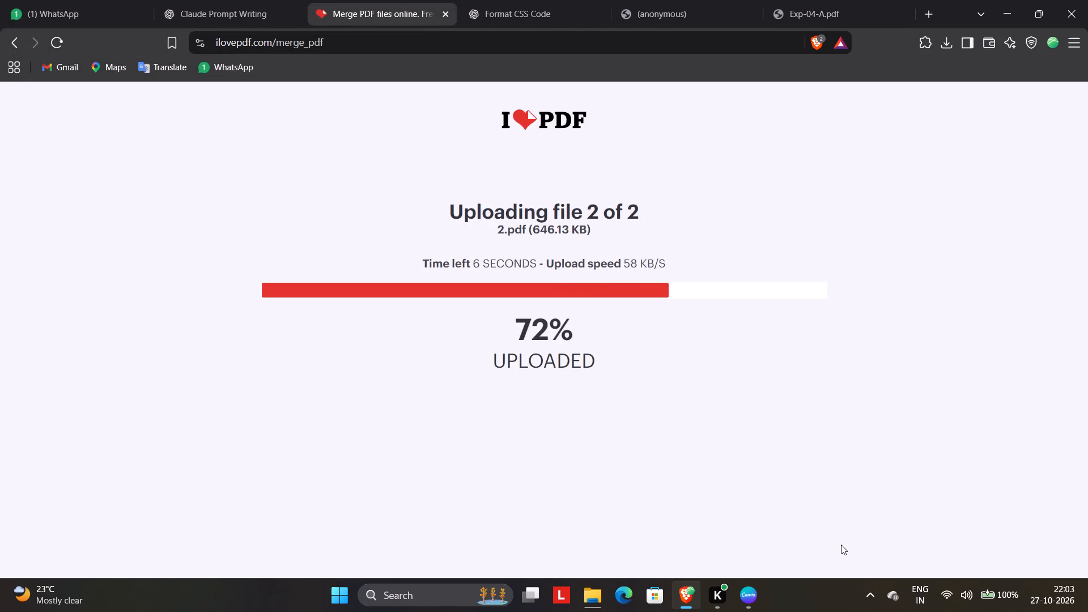
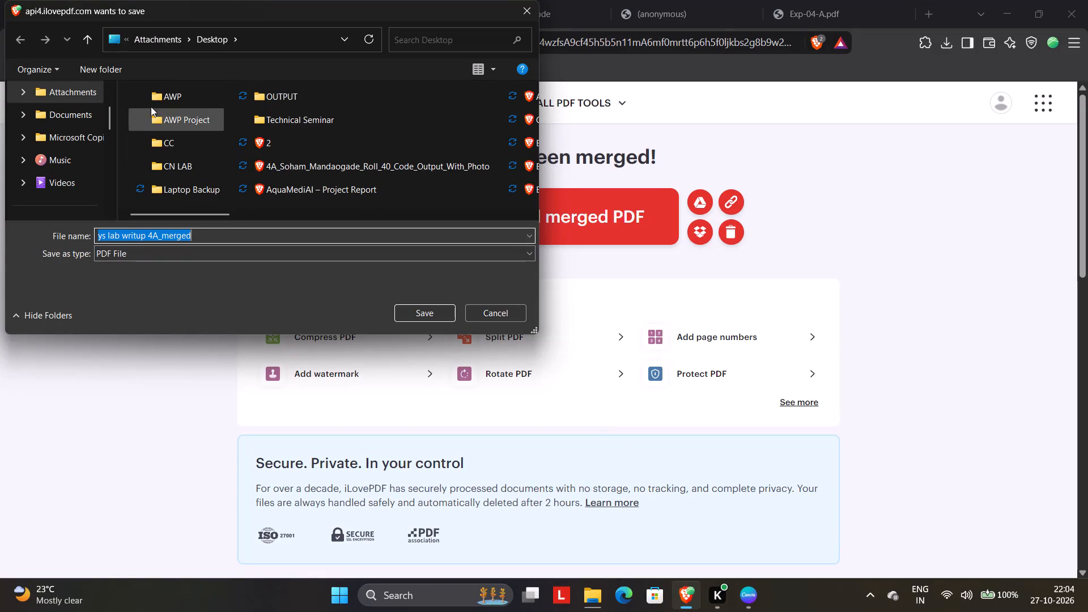
Save the merged PDF in the Desktop's AWP folder under the file name Lab-4(A).
click(165, 86)
double_click(166, 92)
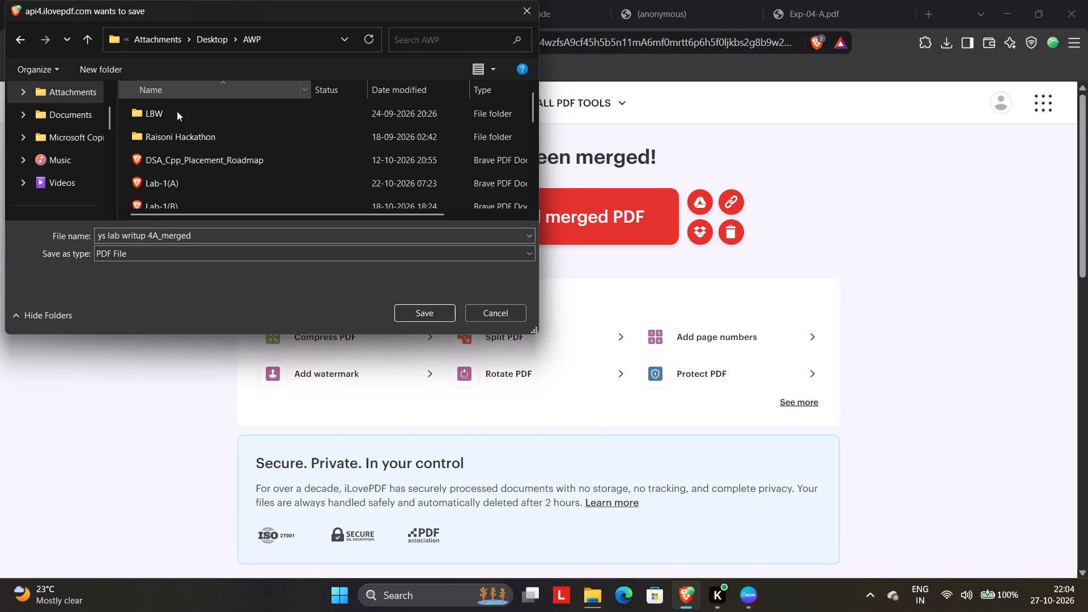
scroll(187, 167, down, 1)
click(159, 125)
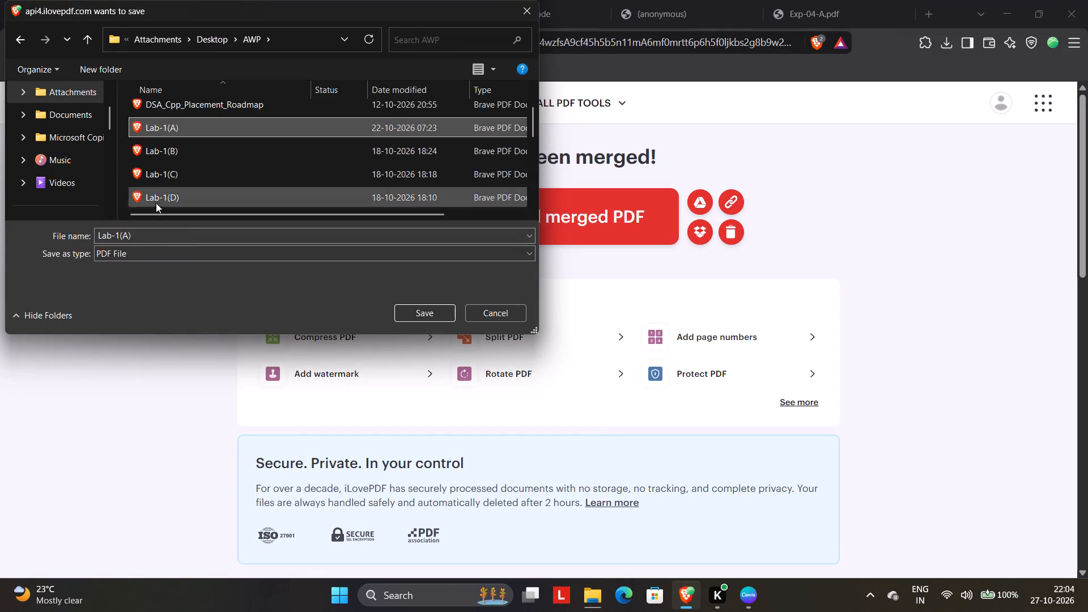
click(115, 232)
click(117, 232)
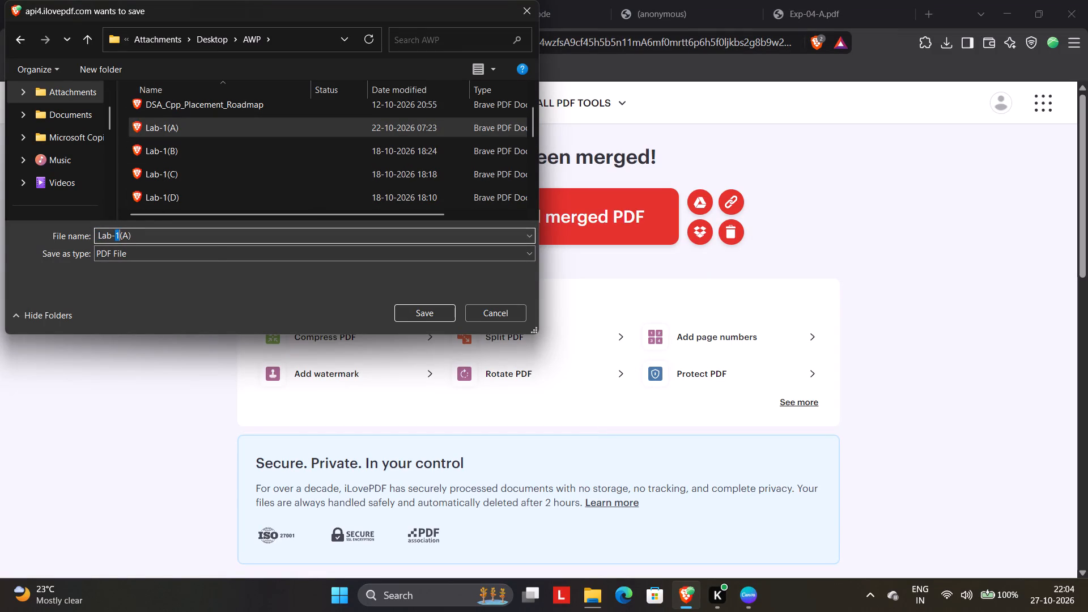
key(4)
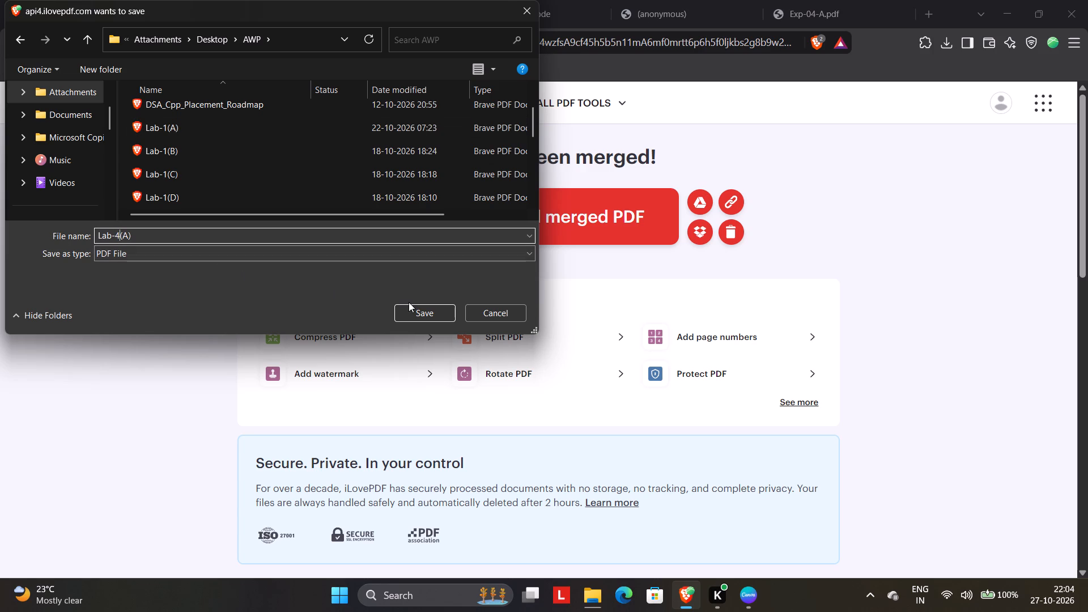
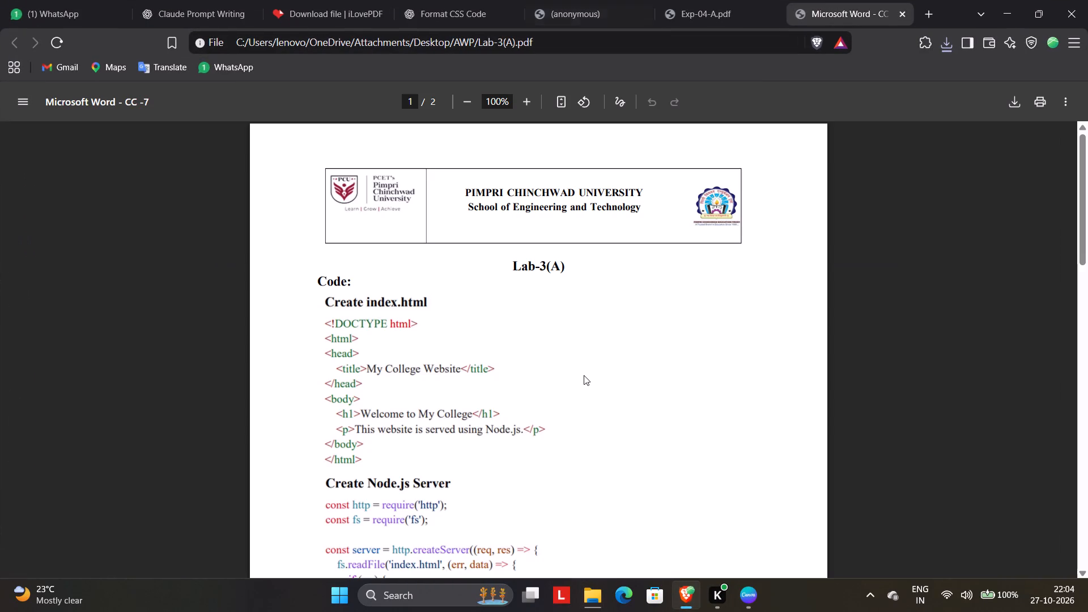
Look through the two-page Lab-3(A) PDF, from its code to the output section.
ctrl+scroll(584, 375, down, 7)
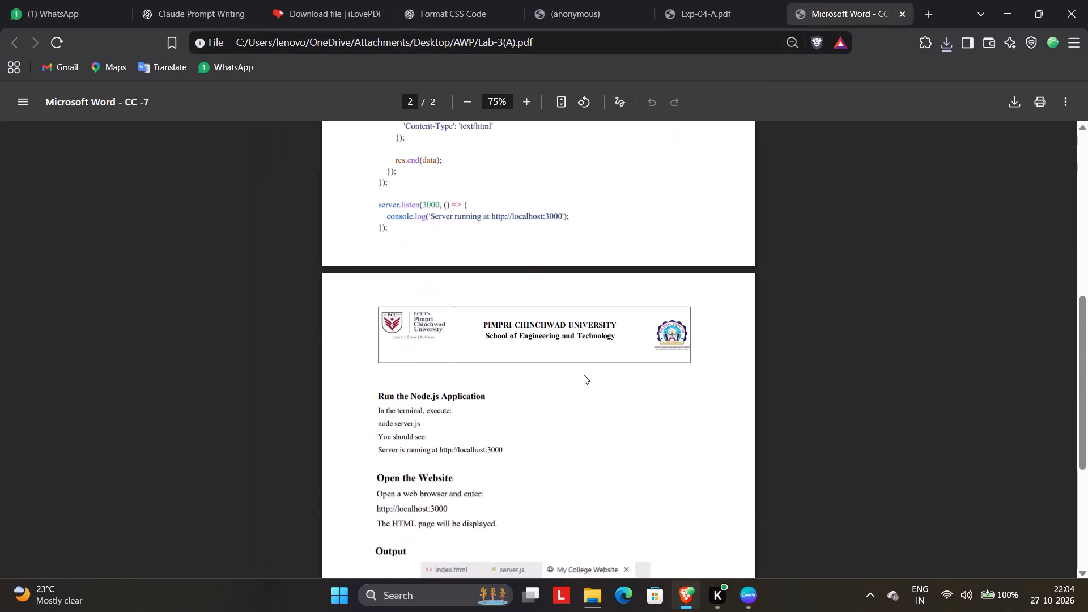
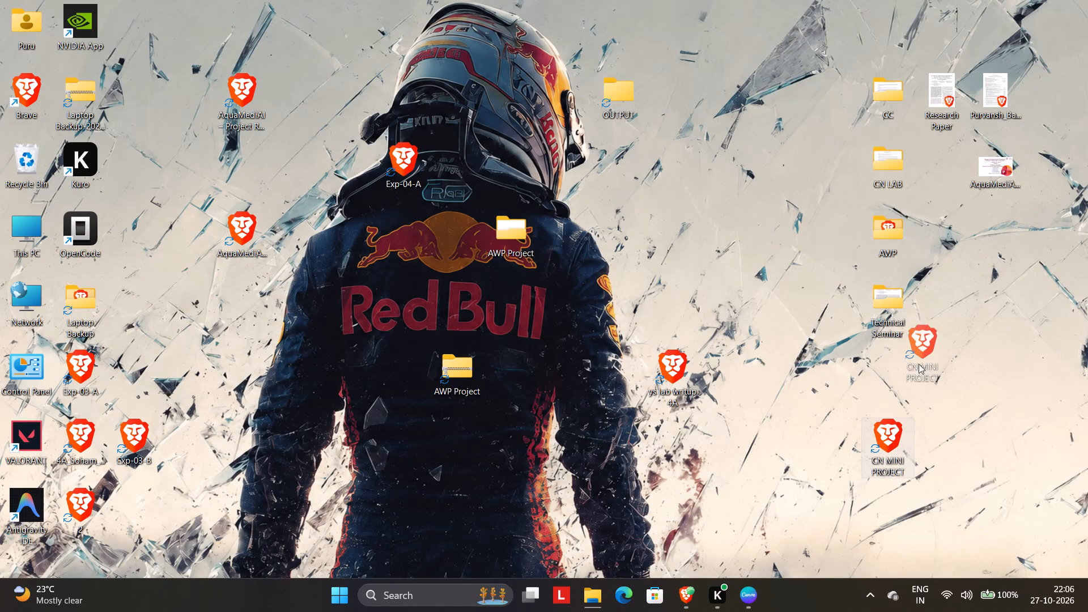
Move CN MINI PROJECT below the AquaMediAI presentation and line up both AWP Project items beneath the OUTPUT folder on the desktop.
drag(919, 364, 988, 313)
drag(467, 382, 555, 303)
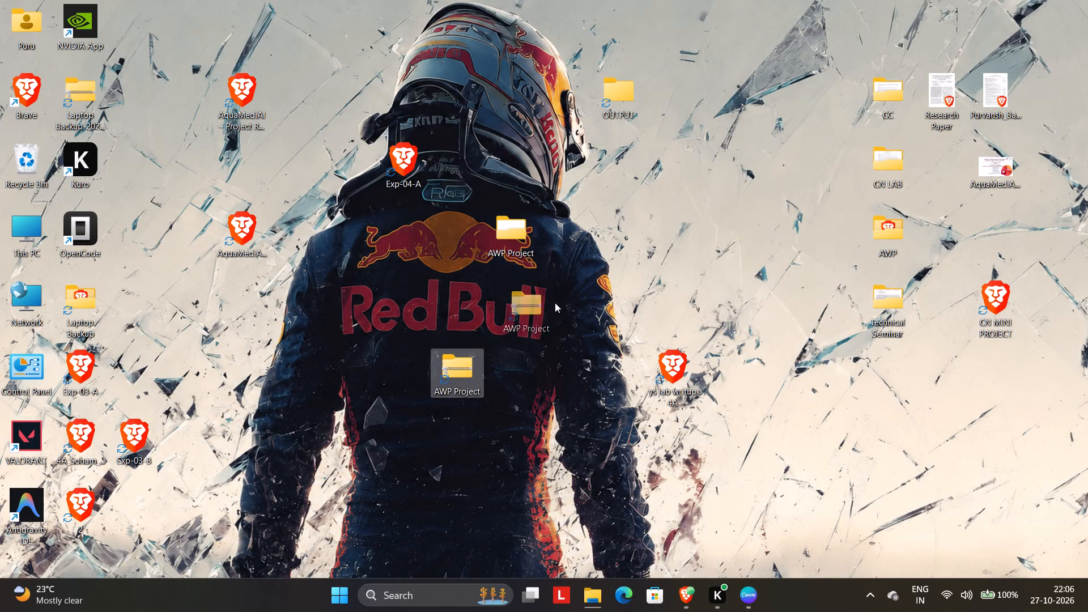
drag(555, 303, 652, 229)
drag(521, 235, 654, 178)
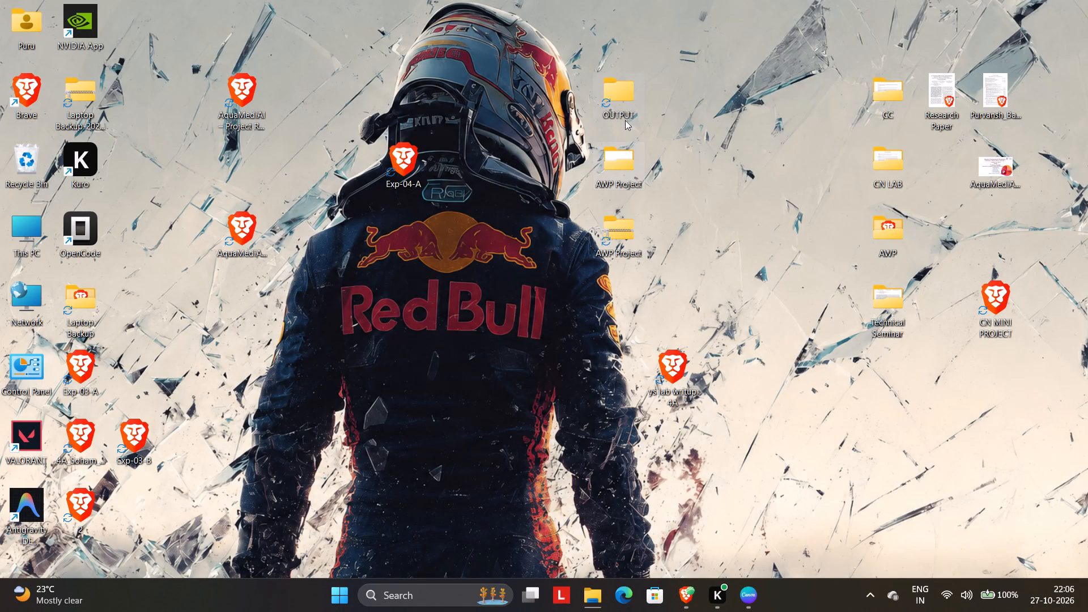
Move the OUTPUT folder to the middle of the desktop and shift the Exp-03-A PDF out of the app shortcuts' column.
drag(620, 108, 494, 143)
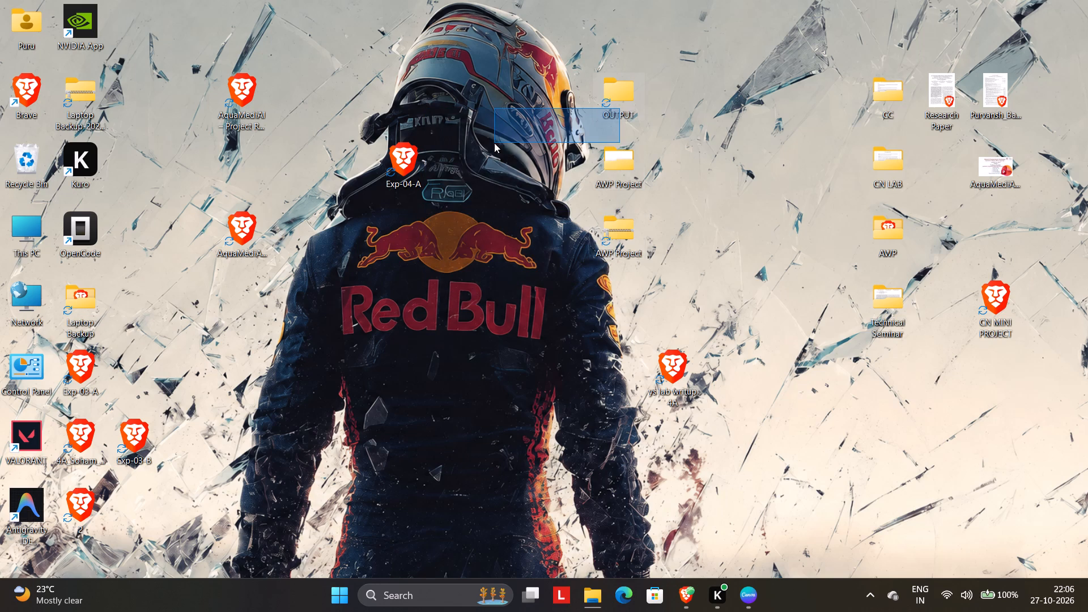
drag(494, 143, 502, 129)
drag(627, 88, 443, 271)
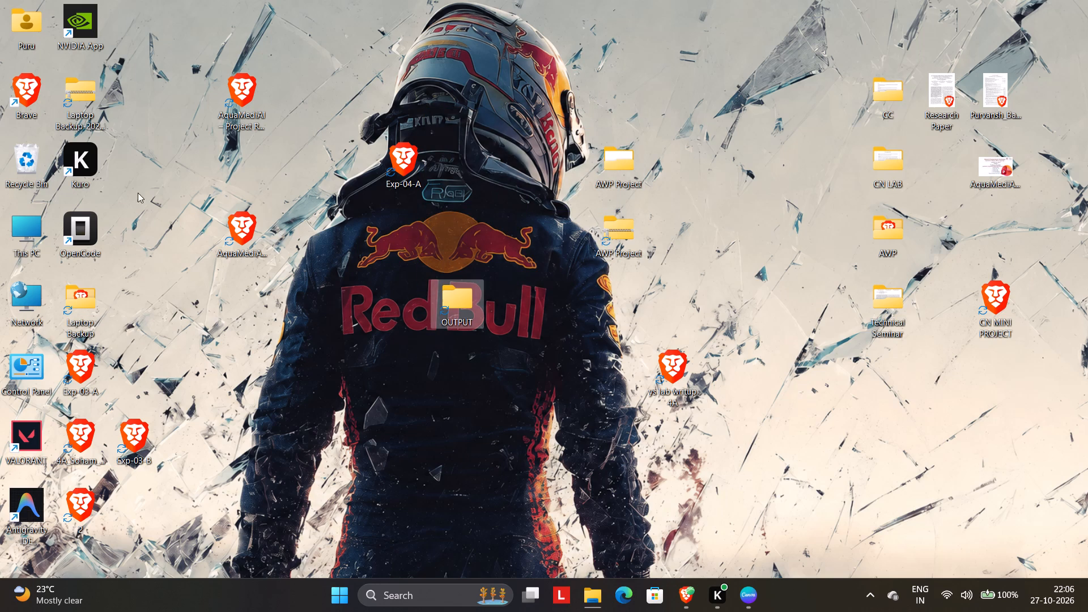
drag(87, 364, 196, 343)
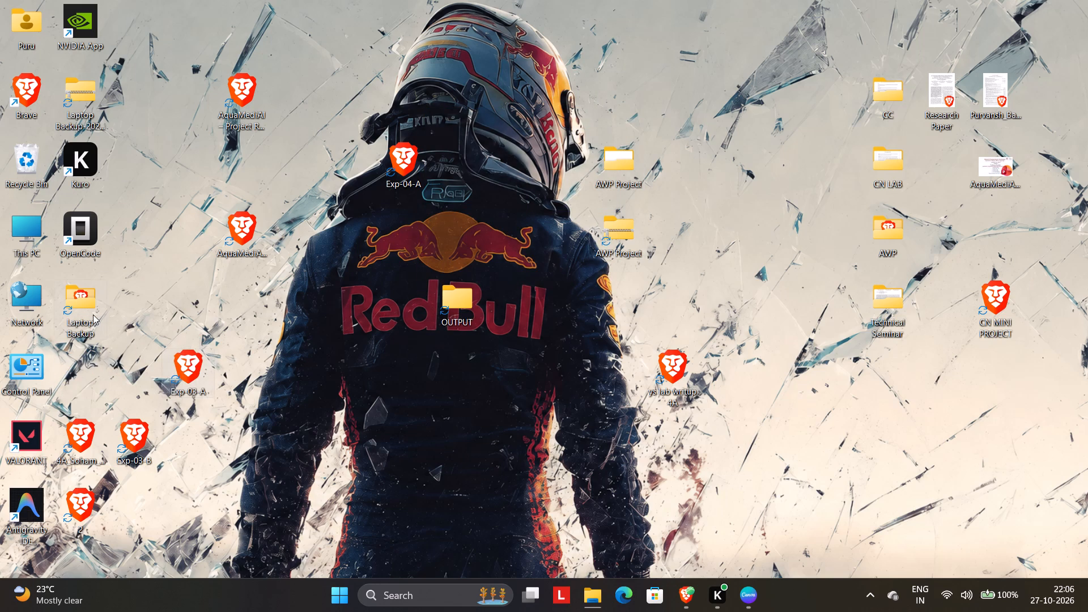
Delete the 26_Resume PDF from the Laptop Backup folder and return to the desktop.
double_click(88, 313)
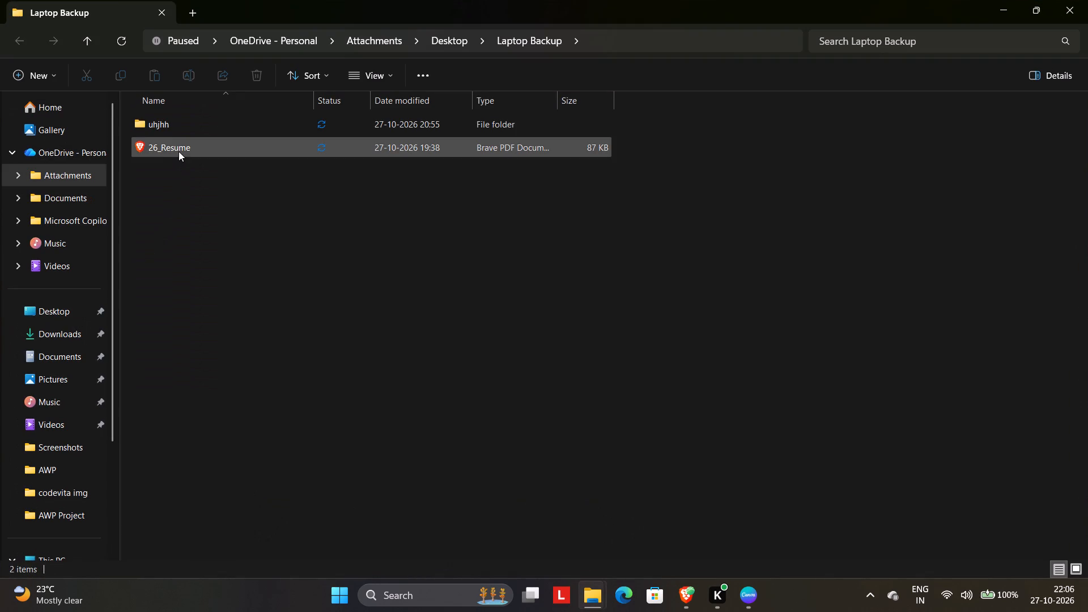
click(178, 151)
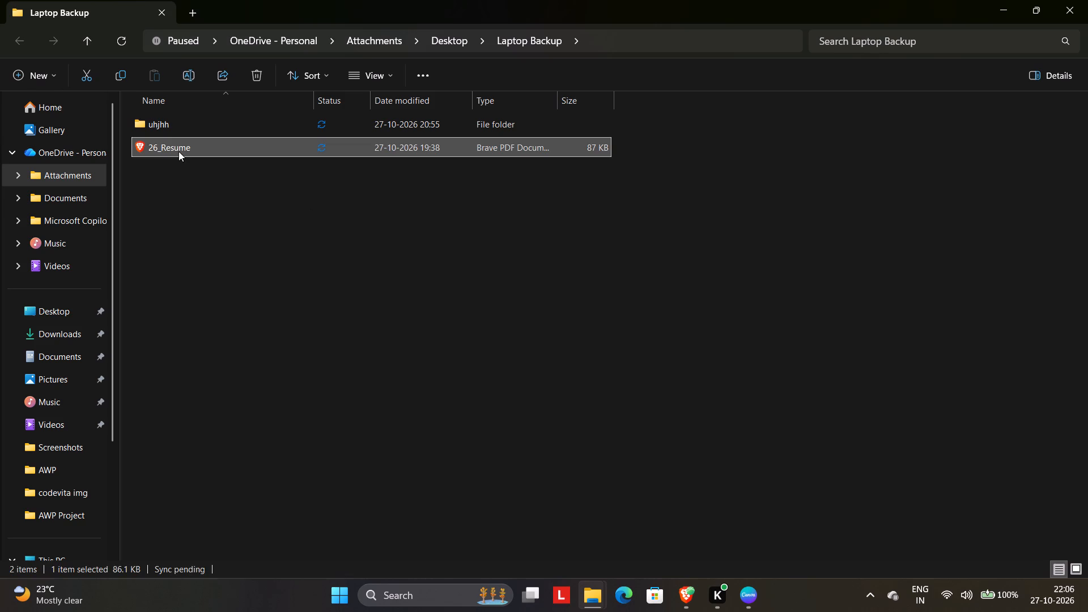
key(Delete)
key(super+d)
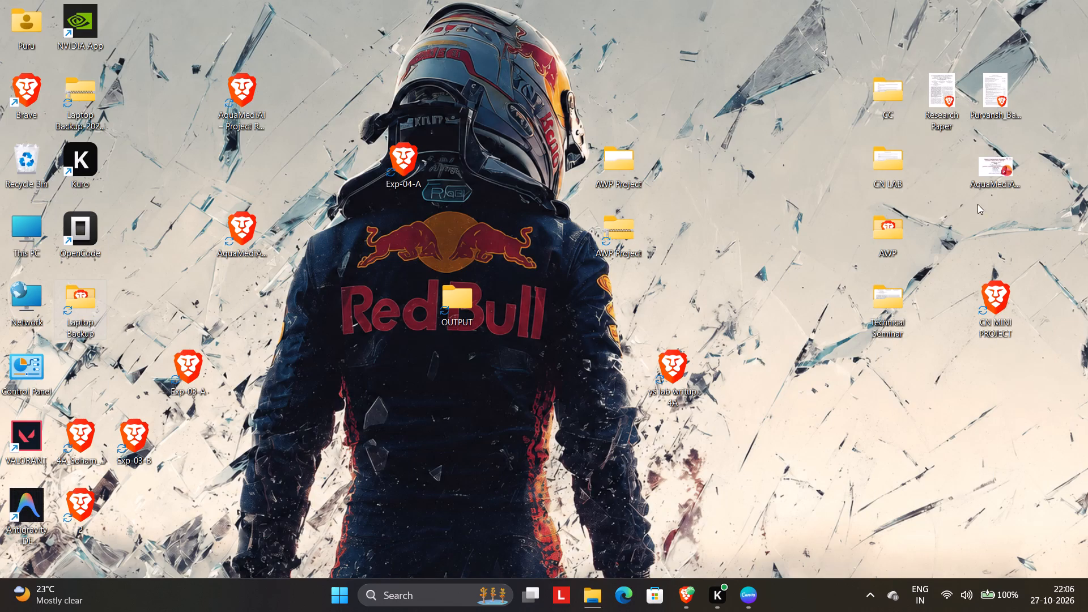
Move the final resume PDF from the desktop into the Laptop Backup folder, then return to the desktop.
click(1003, 93)
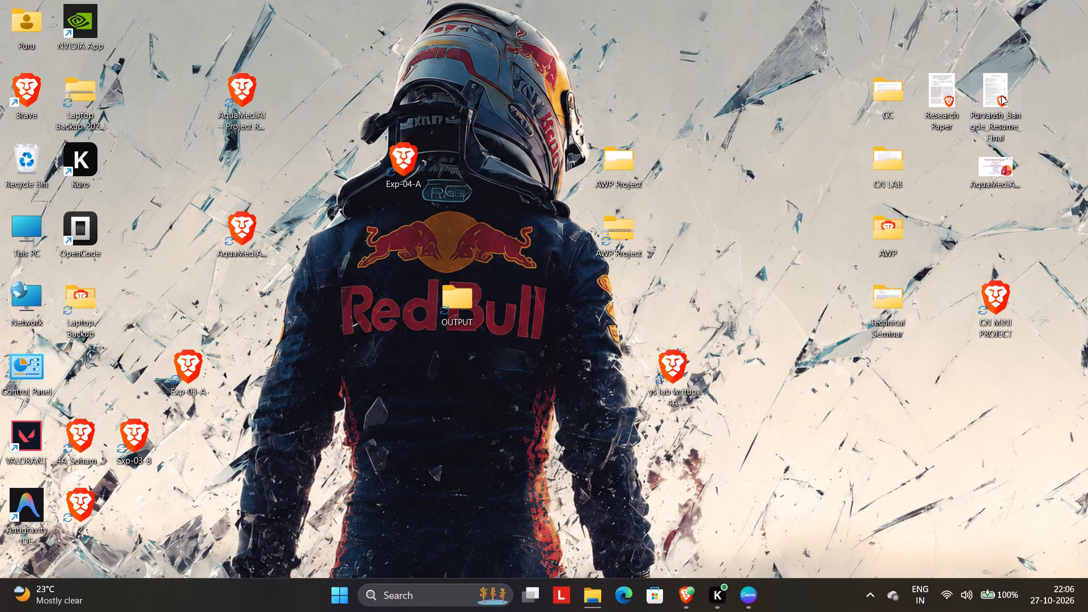
key(ctrl+x)
double_click(89, 288)
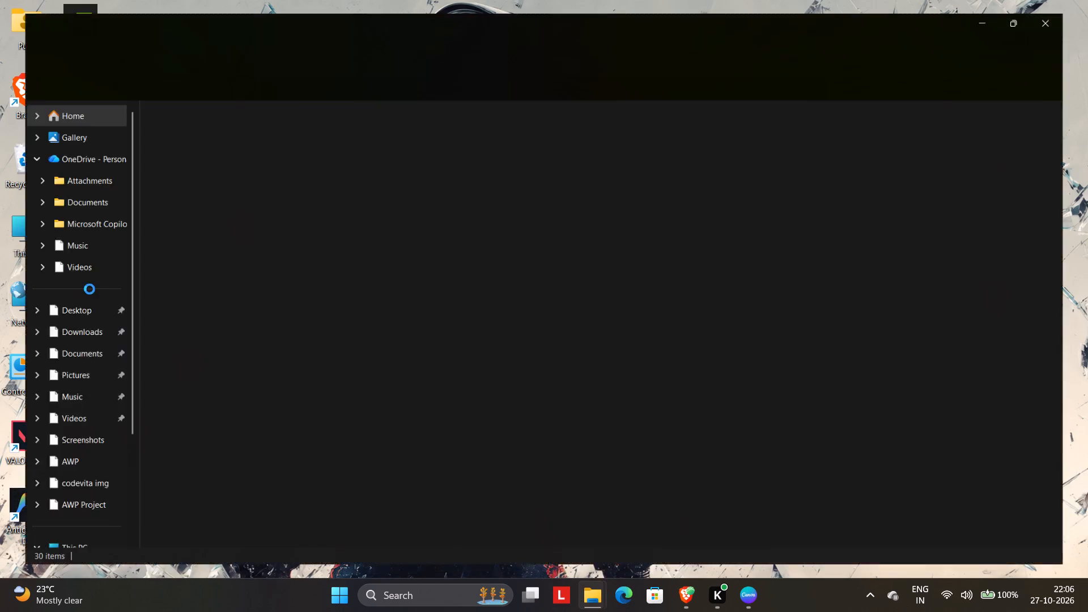
click(337, 258)
key(ctrl+v)
click(336, 257)
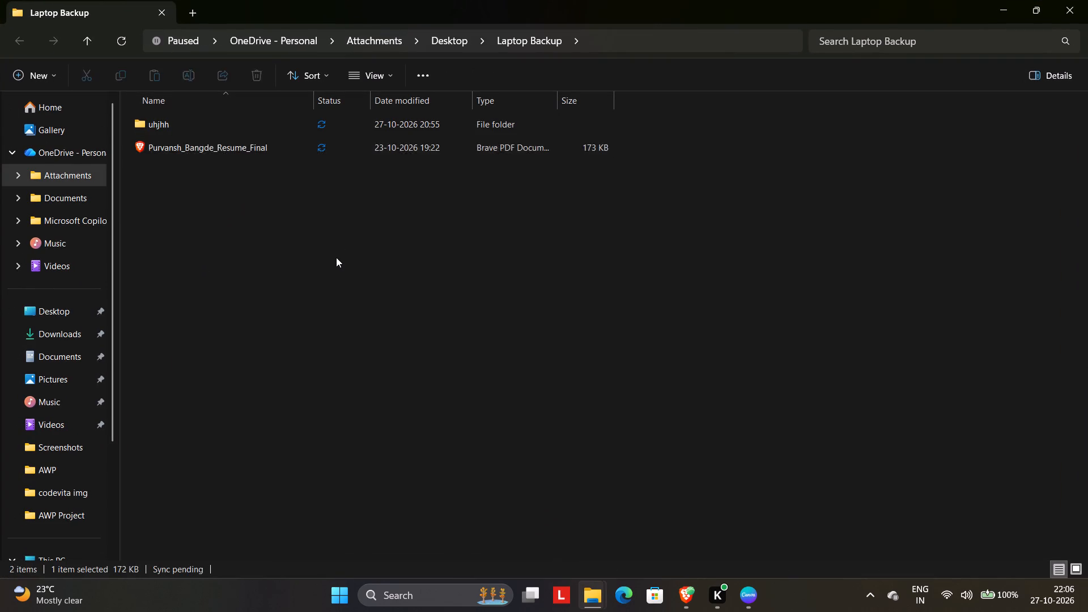
key(super+s)
key(super+d)
click(262, 324)
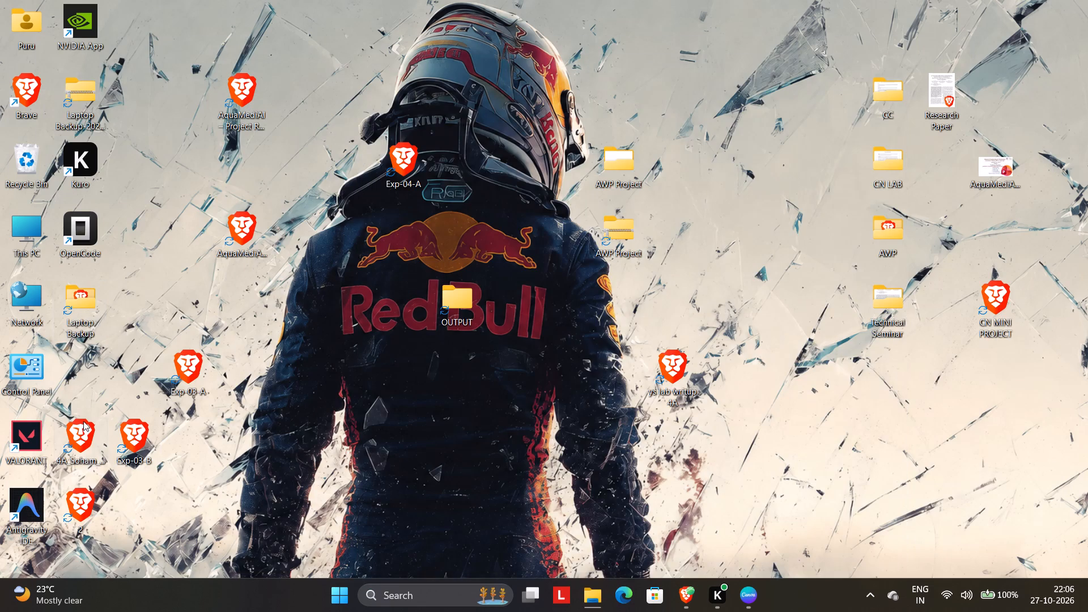
Group the 4A PDF and the PDF beneath it in the row just above Exp-03-A.
drag(83, 425, 150, 307)
drag(84, 504, 214, 306)
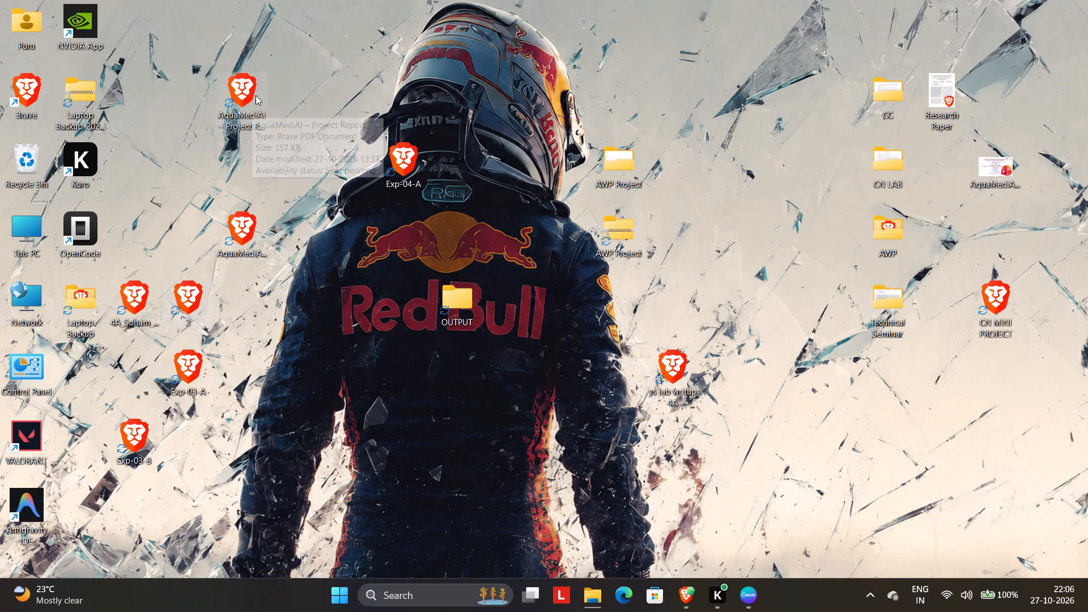
drag(256, 94, 273, 69)
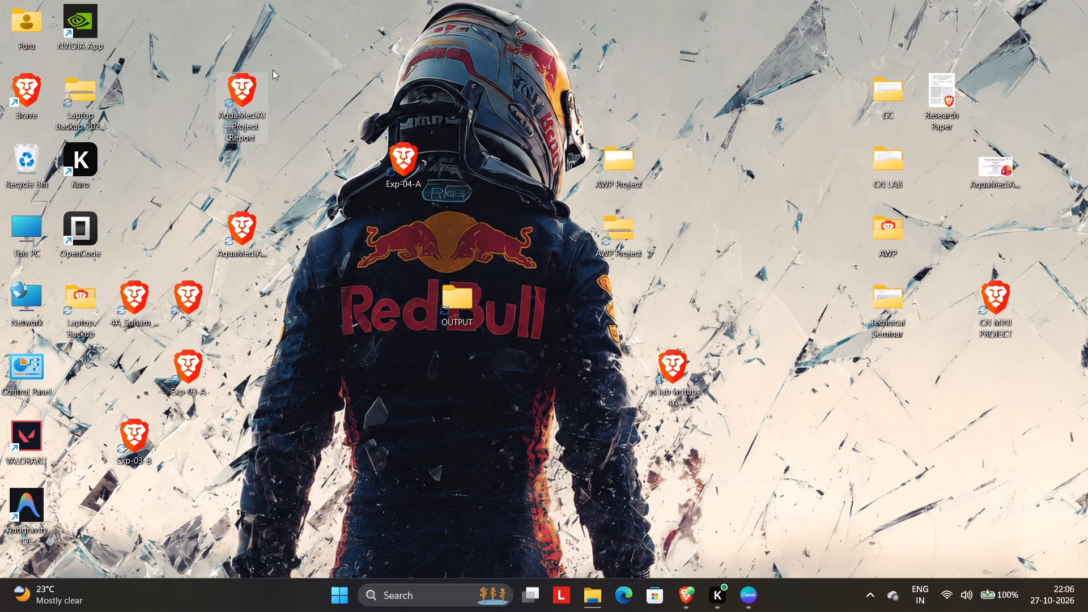
Check the two AquaMediAI report PDFs, then close them and the open Exp-04-A PDF.
double_click(231, 118)
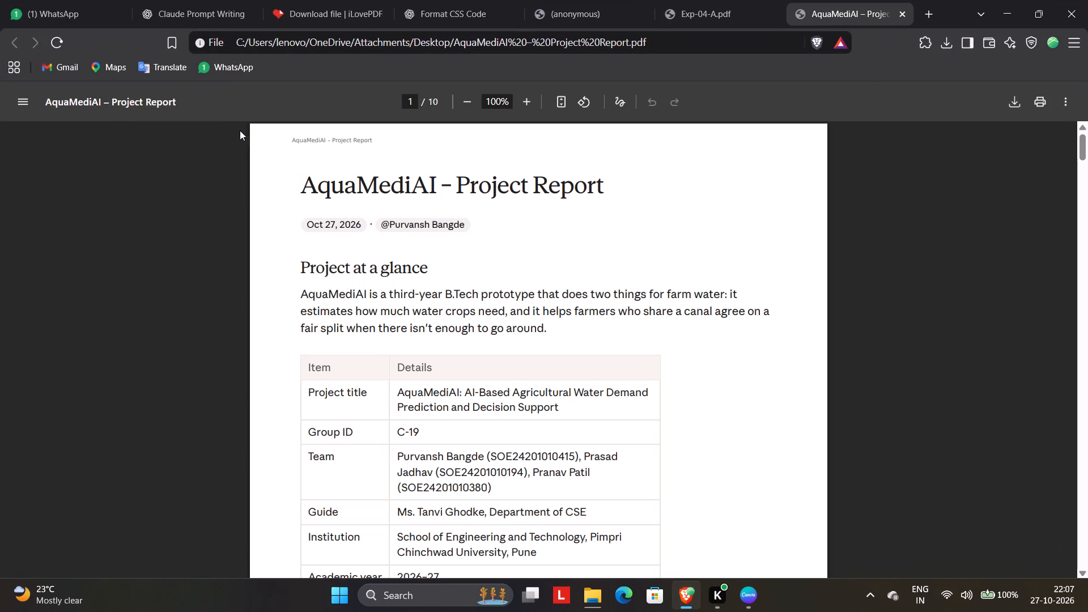
key(ctrl+w)
key(super+d)
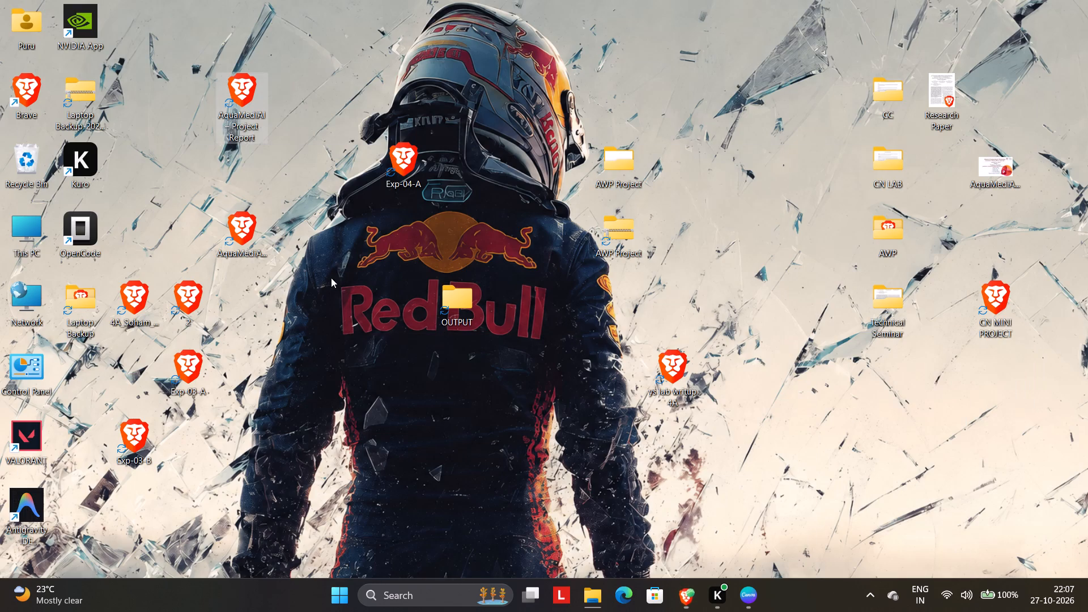
double_click(246, 241)
key(ctrl+w)
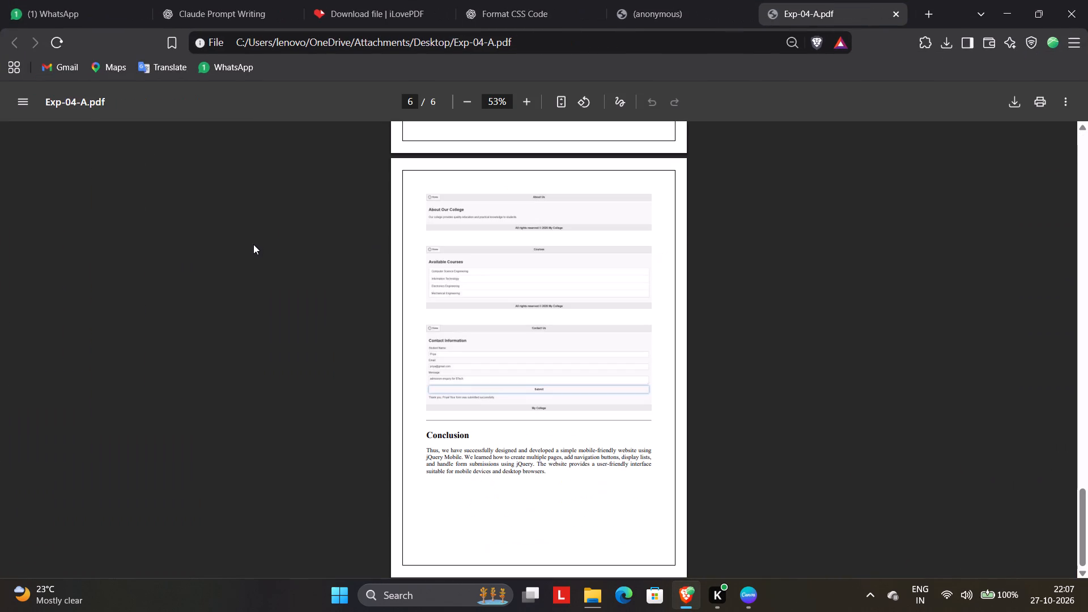
key(ctrl+w)
key(super+d)
Move AquaMediAI_Report_Download up to the same row as AquaMediAI – Project Report, away from the grouped lab PDFs.
drag(250, 246, 346, 140)
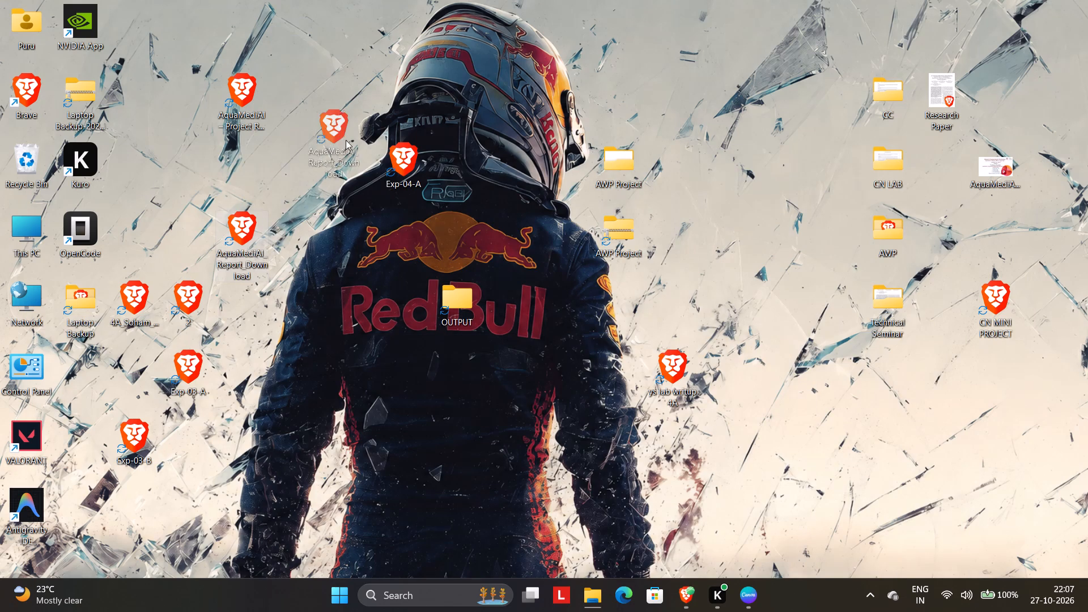
drag(346, 140, 362, 107)
Gather Exp-04-A, AquaMediAI – Project Report and the 4A lab write-up with the grouped lab PDFs, and delete the whole group.
drag(402, 175, 156, 263)
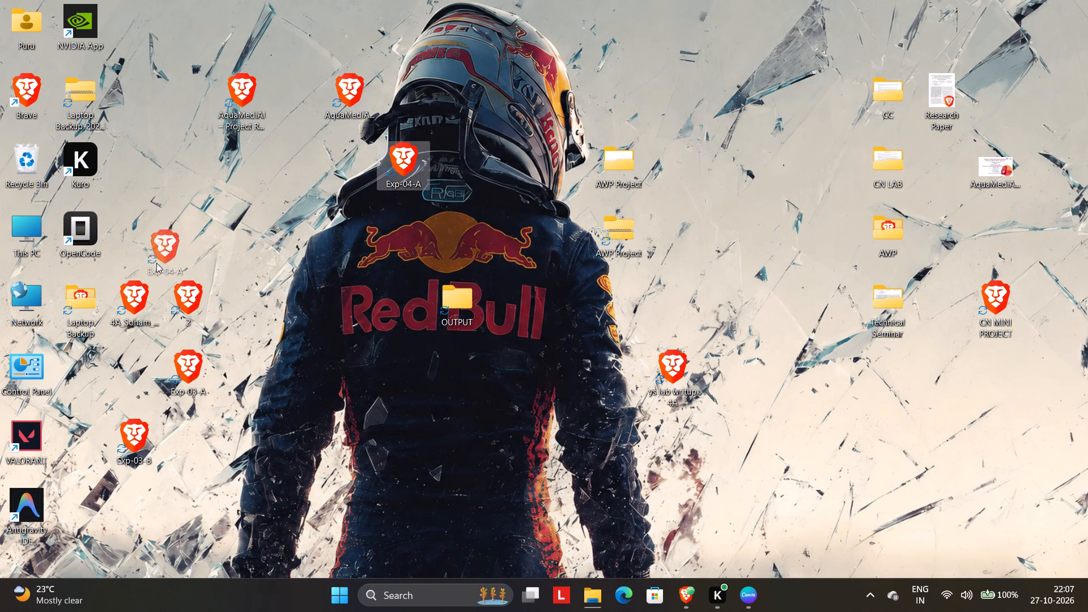
drag(156, 263, 148, 264)
drag(237, 101, 177, 230)
drag(678, 360, 139, 365)
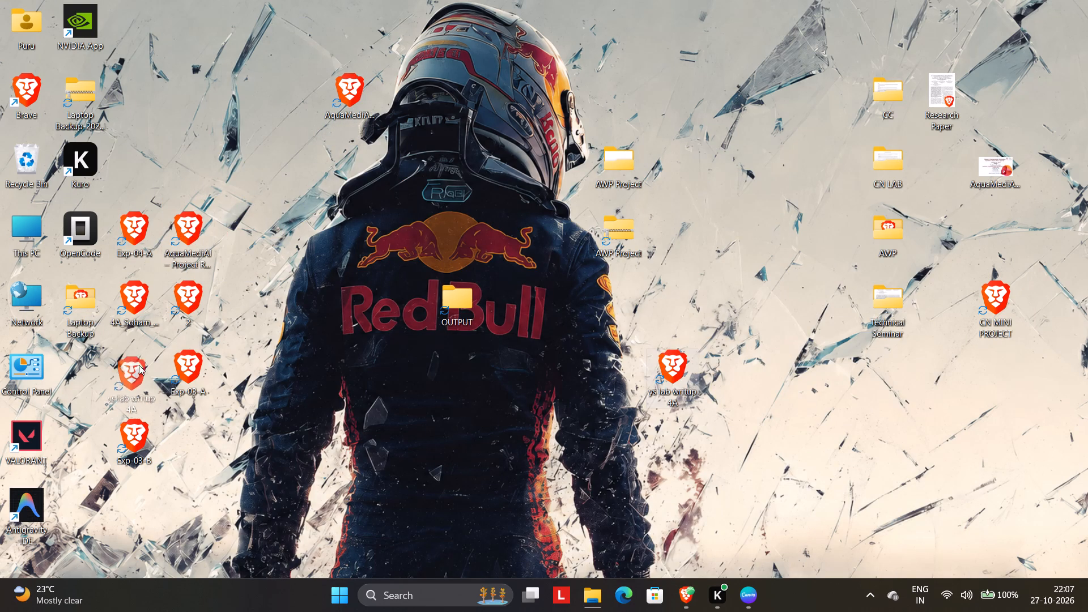
drag(139, 365, 160, 359)
drag(116, 196, 231, 483)
key(Delete)
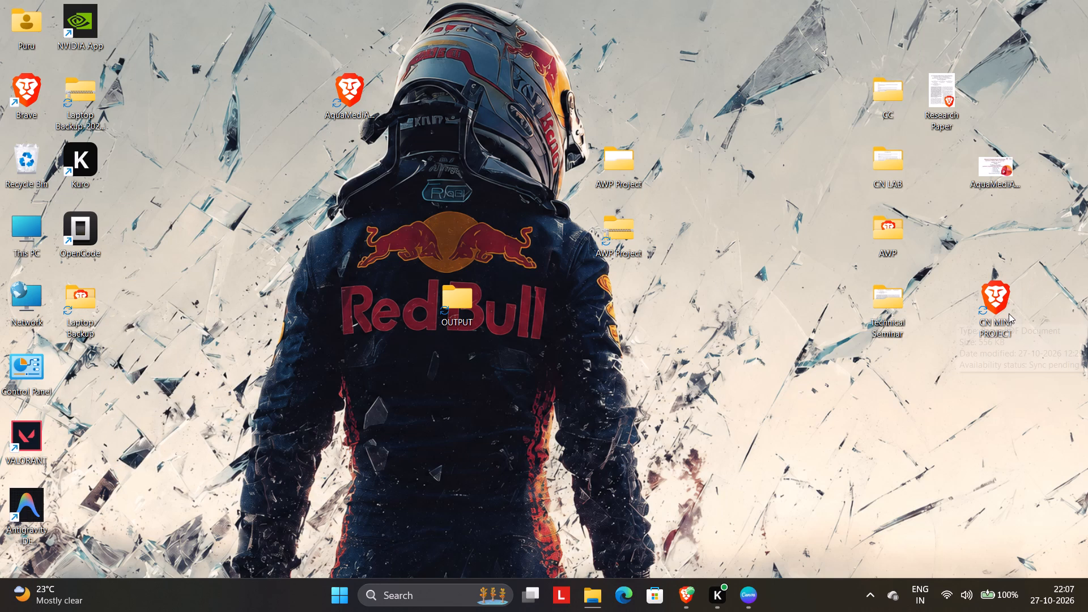
Move the CN MINI PROJECT PDF and the remaining AquaMediAI report PDF into the Laptop Backup folder.
drag(1008, 312, 773, 409)
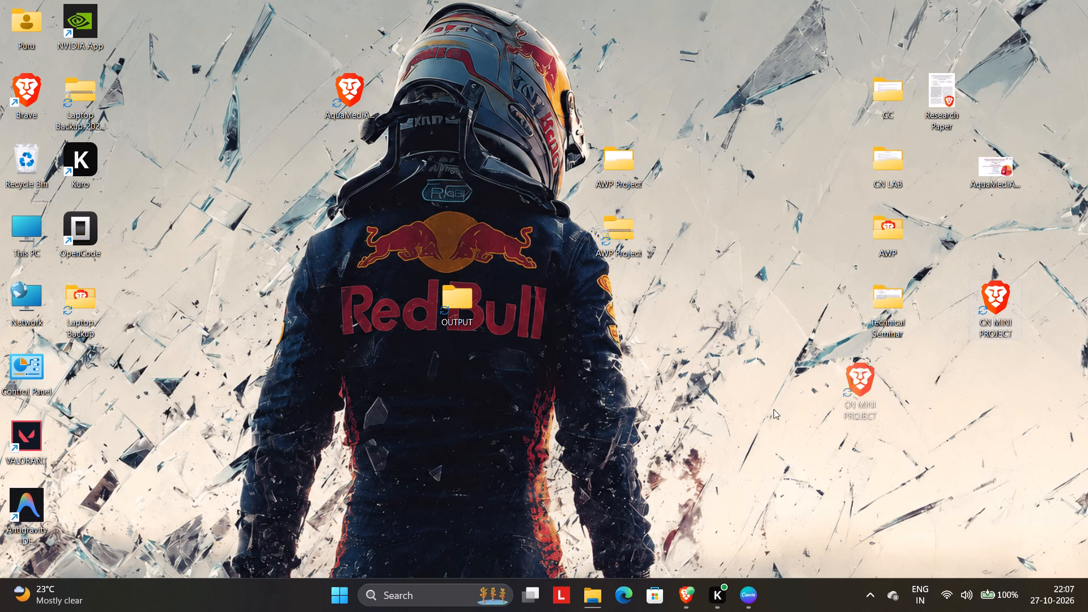
drag(773, 409, 93, 312)
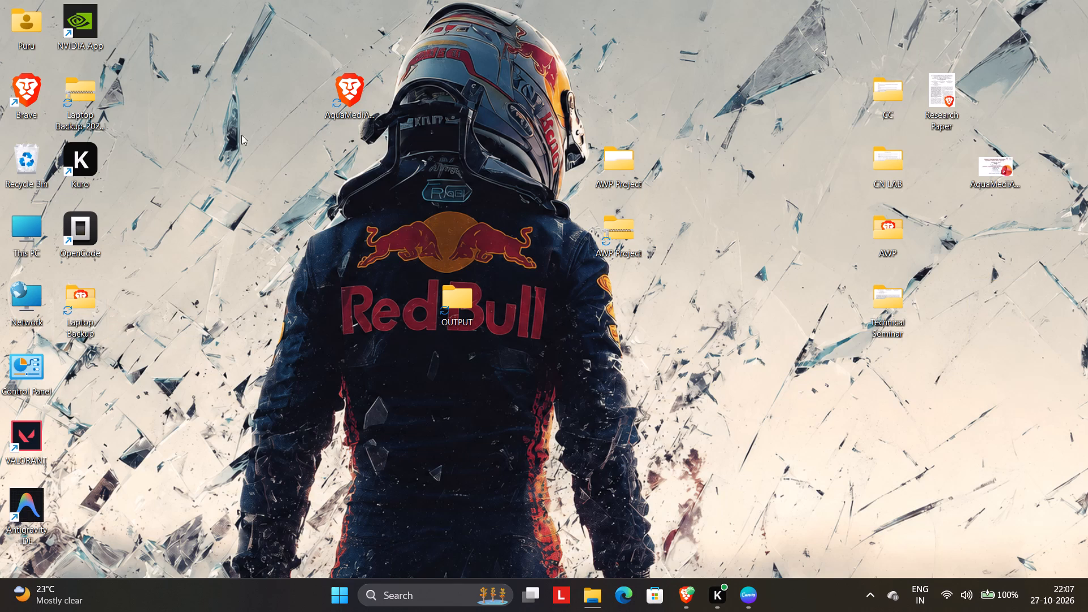
drag(336, 84, 80, 299)
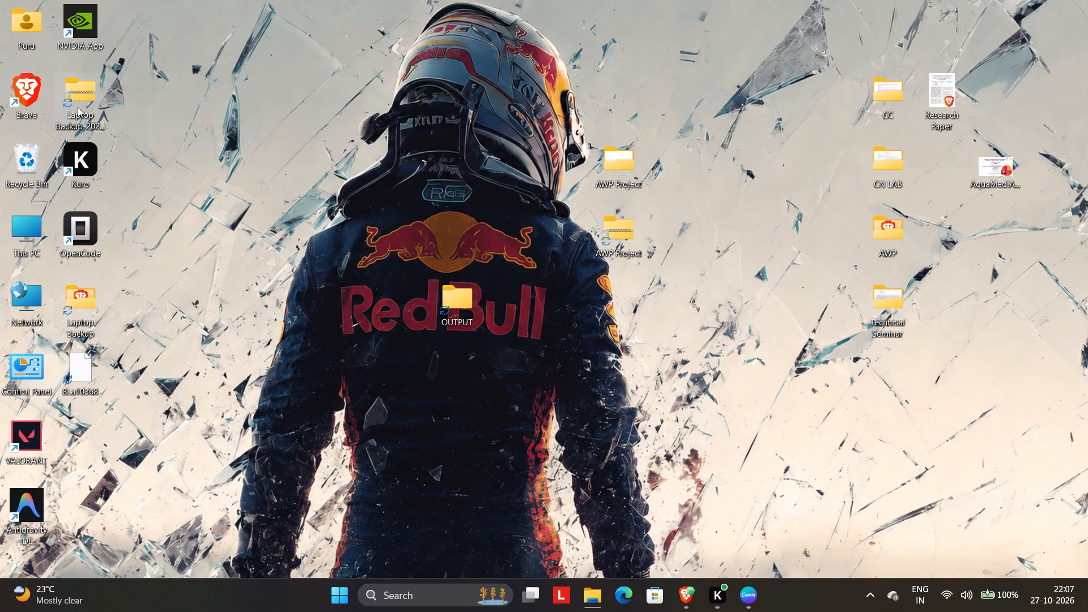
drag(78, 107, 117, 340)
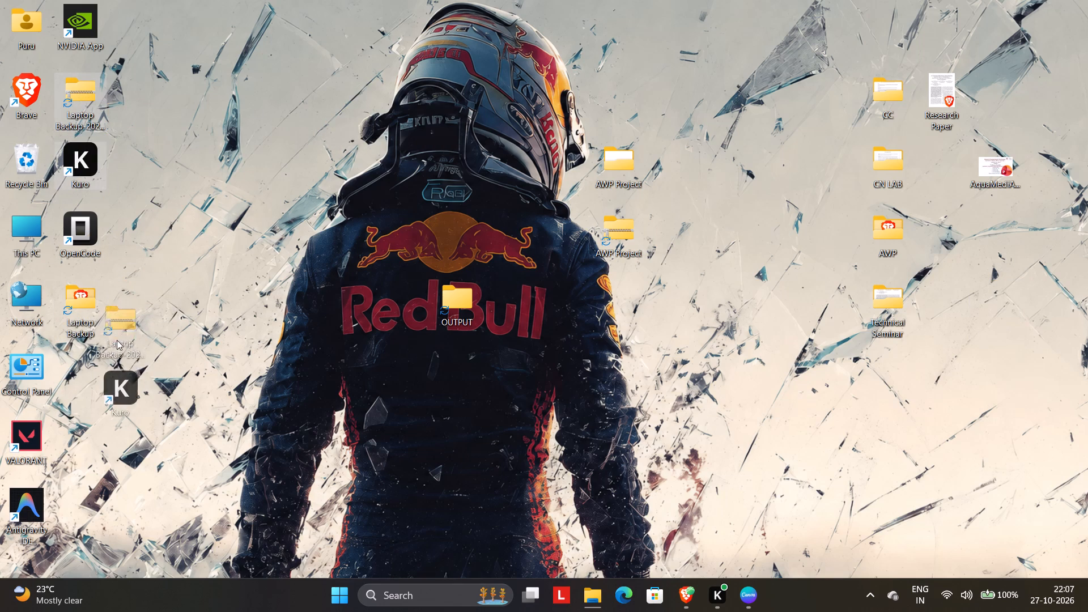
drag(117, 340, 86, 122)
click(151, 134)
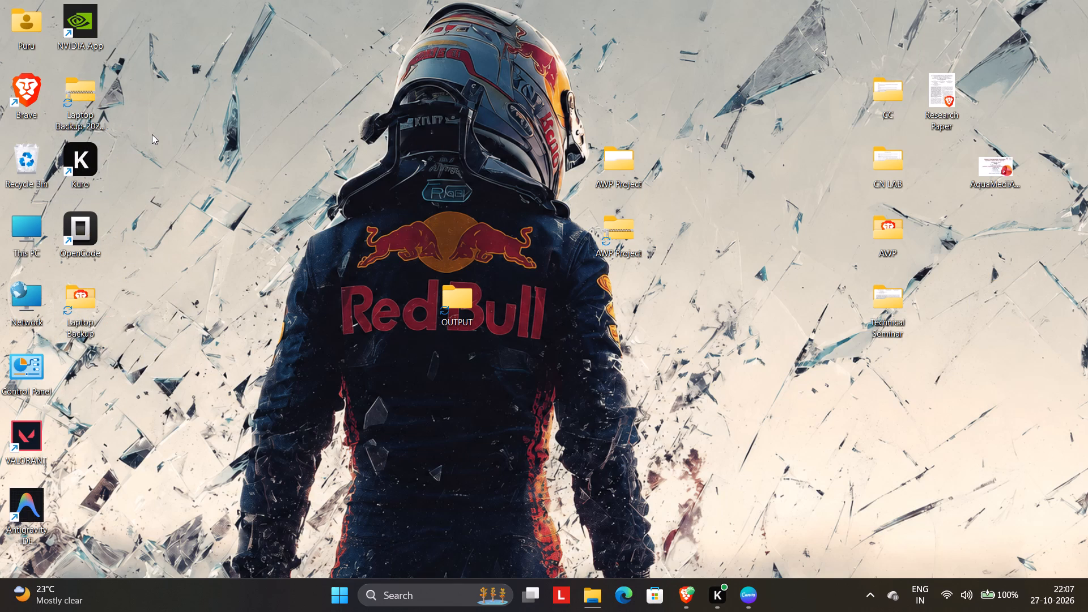
Move the OUTPUT folder to the Recycle Bin.
drag(444, 308, 16, 176)
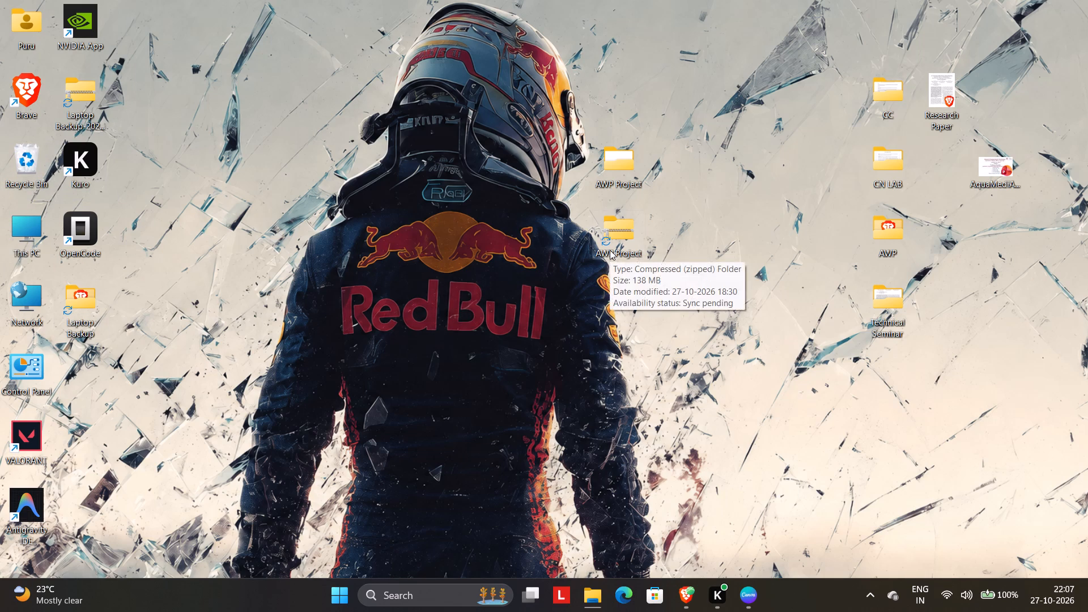
Place the zipped AWP Project beside the dated Laptop Backup archive and move both together away from the app shortcuts.
drag(610, 249, 126, 117)
drag(47, 75, 57, 90)
drag(50, 59, 140, 136)
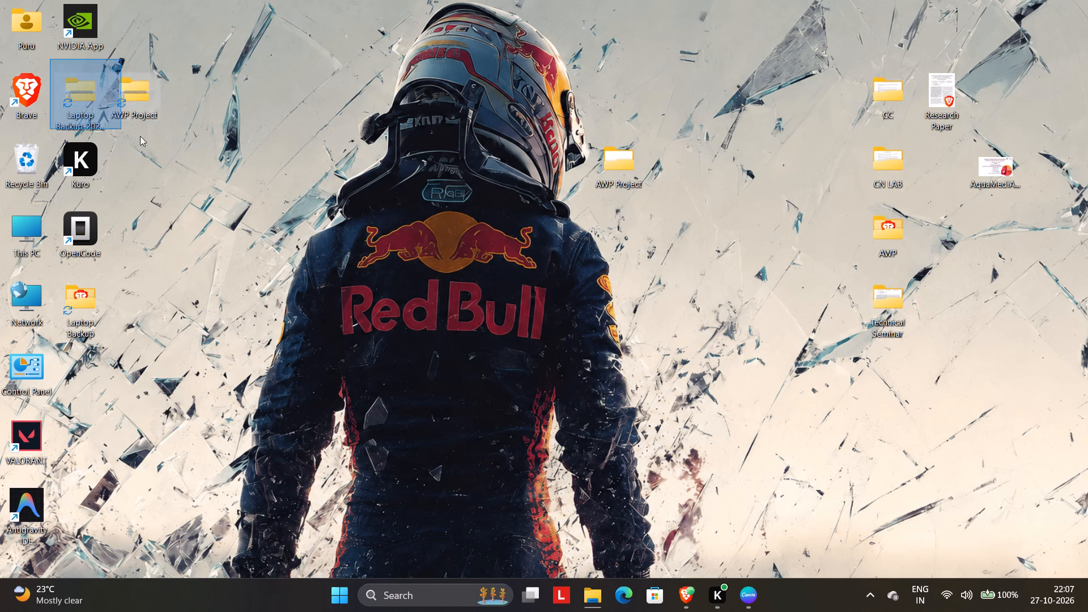
drag(140, 136, 169, 147)
drag(123, 80, 317, 48)
click(250, 186)
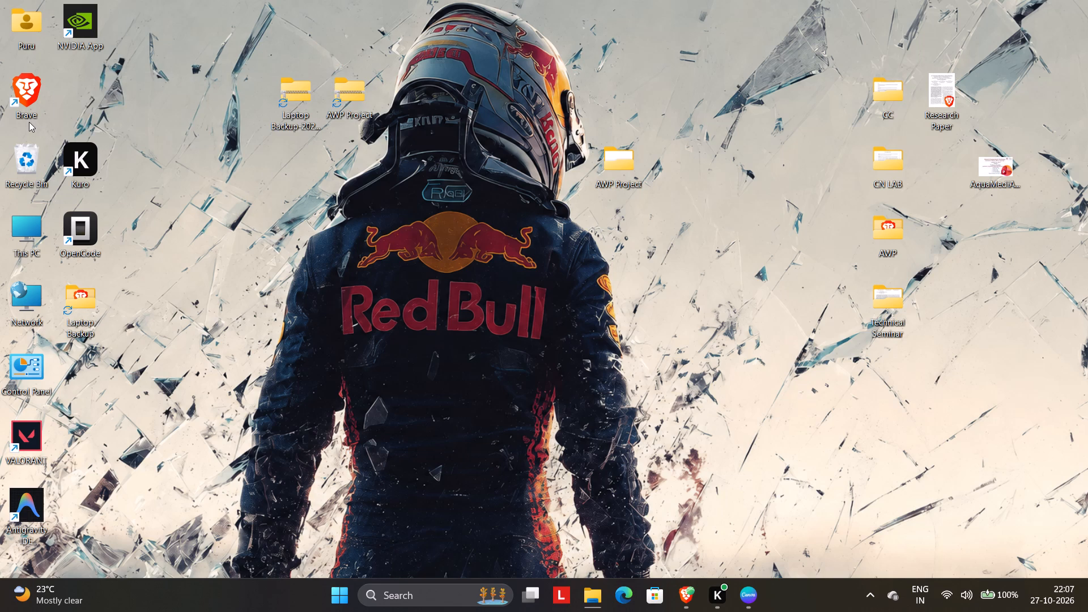
Shift the Kuro, OpenCode and Laptop Backup icons up one row to close the gap in their column.
drag(49, 128, 159, 360)
drag(78, 169, 82, 103)
click(160, 219)
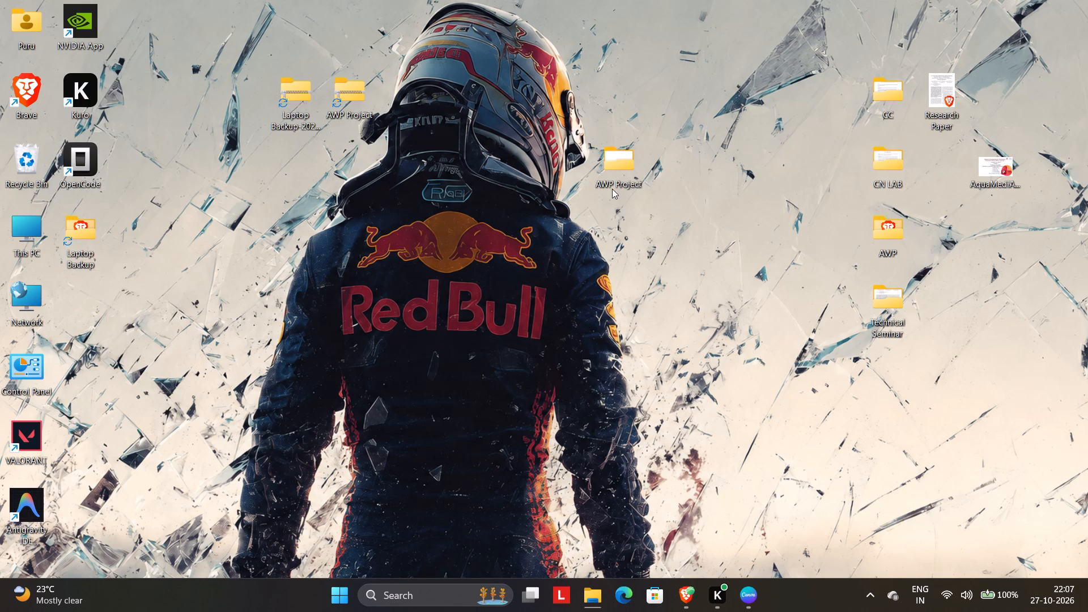
Place the AWP Project folder below the Technical Seminar folder on the desktop.
drag(618, 180, 902, 400)
click(388, 342)
right_click(388, 341)
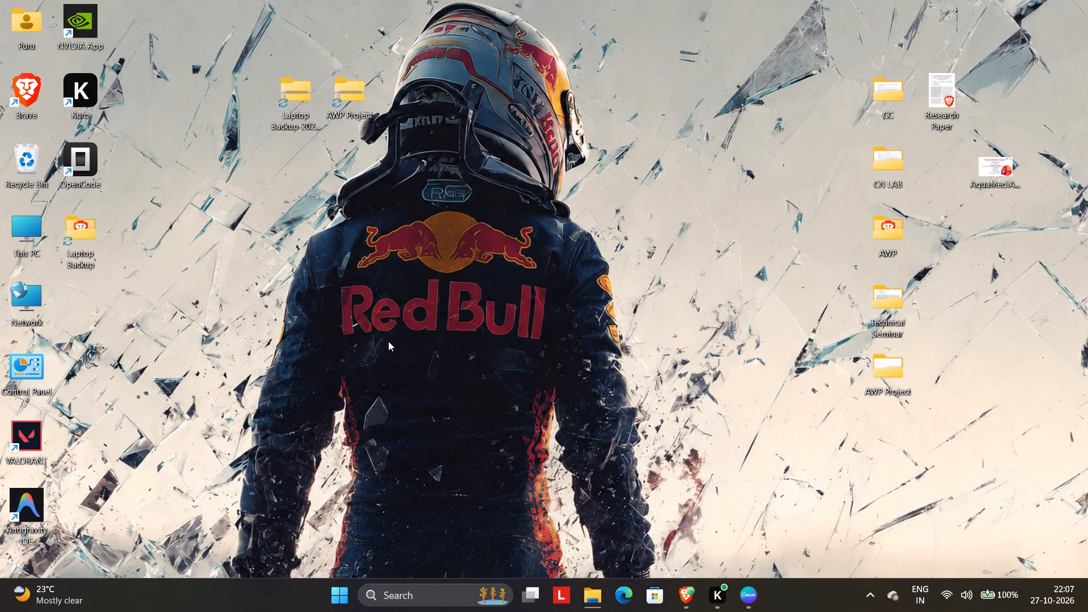
click(407, 171)
Place the Research Paper PDF directly above the AquaMediAI Technical Seminar presentation.
drag(950, 106, 997, 141)
click(1000, 244)
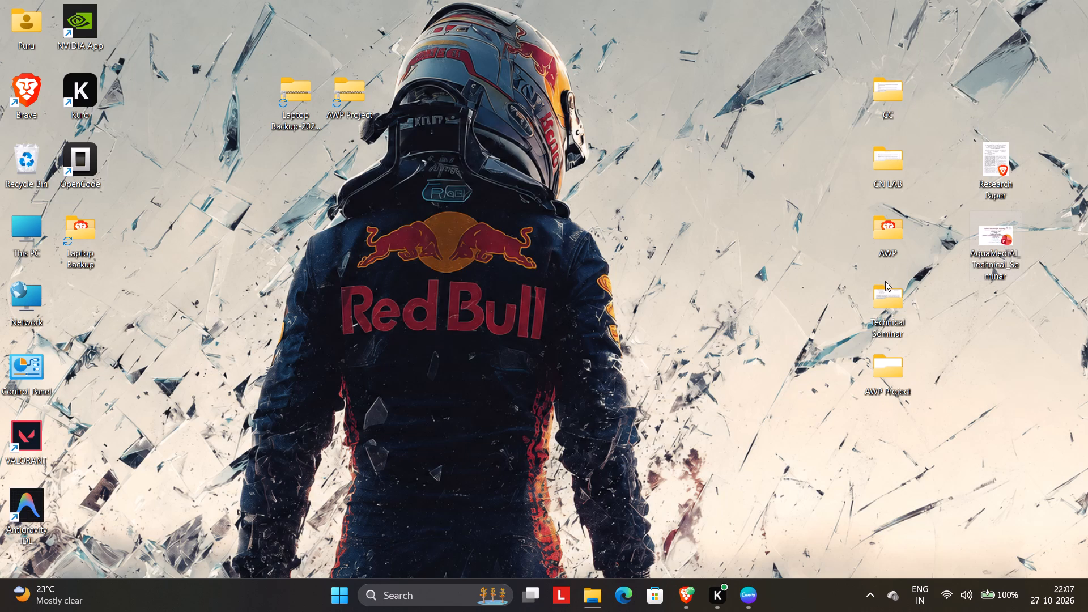
Open the Technical Seminar folder to examine its contents.
double_click(892, 311)
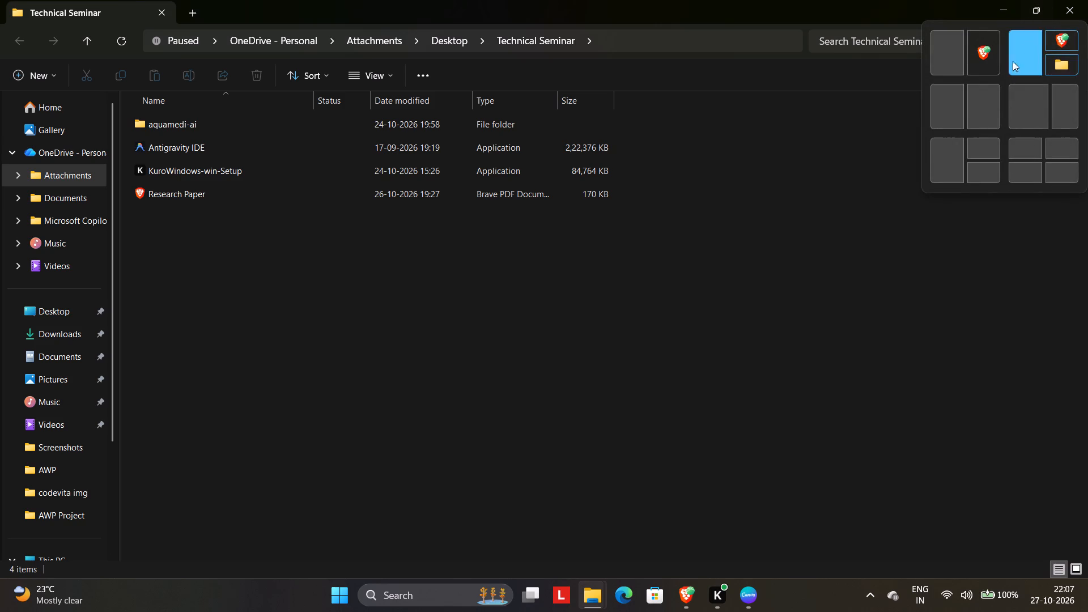
Open the Laptop Backup folder and arrange it side by side with the Technical Seminar folder.
click(993, 84)
click(398, 0)
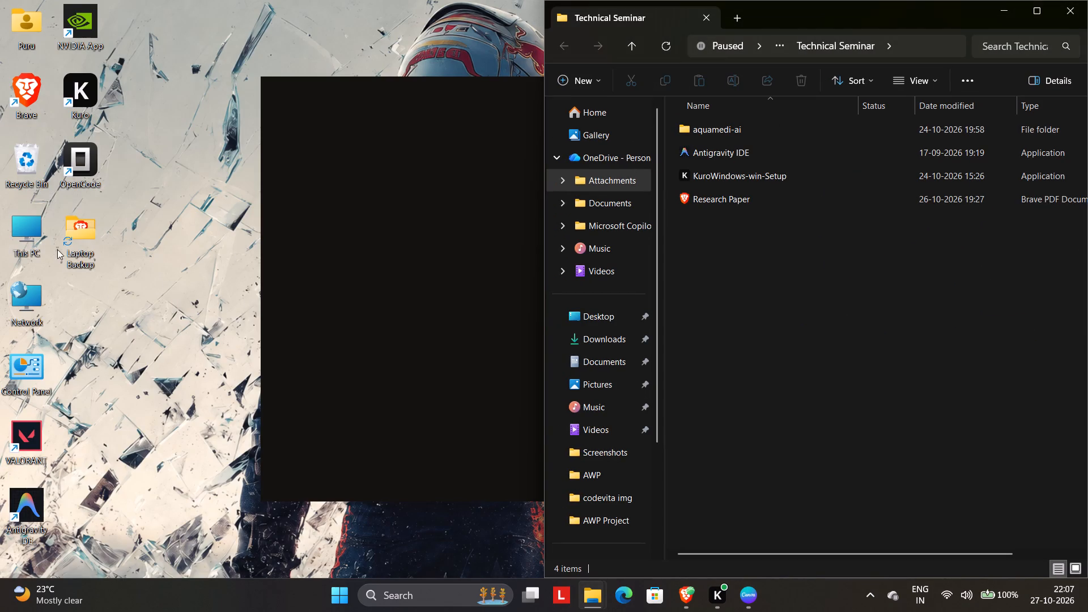
double_click(74, 252)
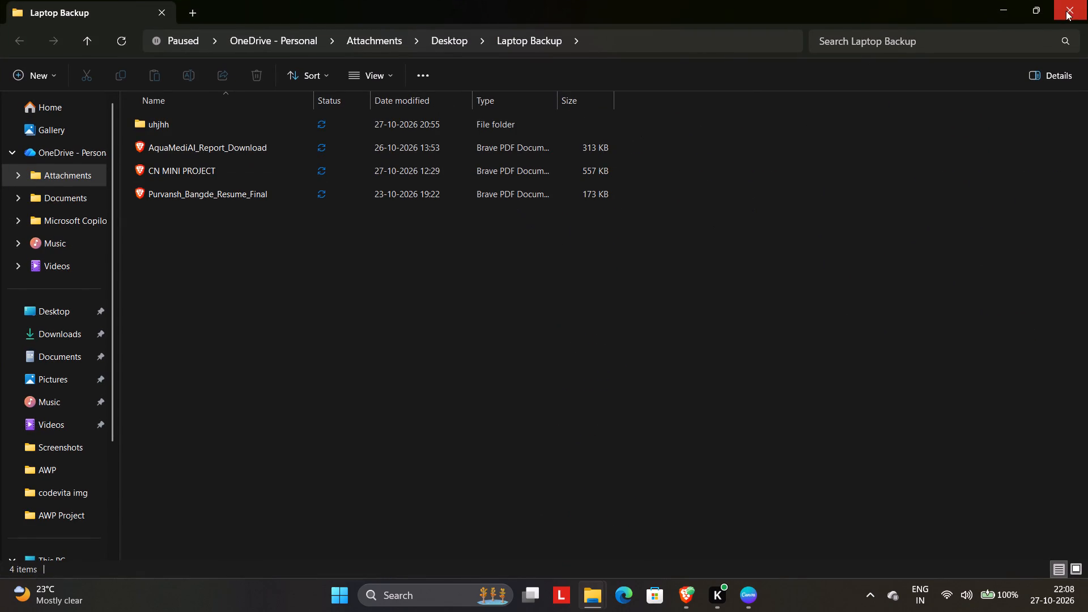
click(962, 58)
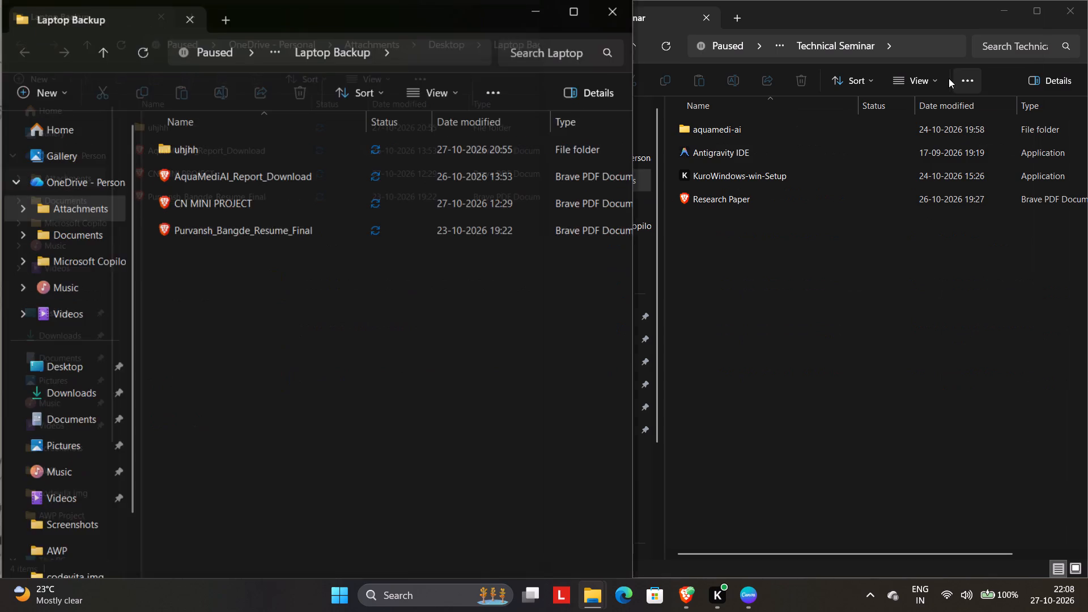
Move the KuroWindows-win-Setup and Antigravity IDE applications from Technical Seminar into Laptop Backup.
drag(759, 171, 360, 343)
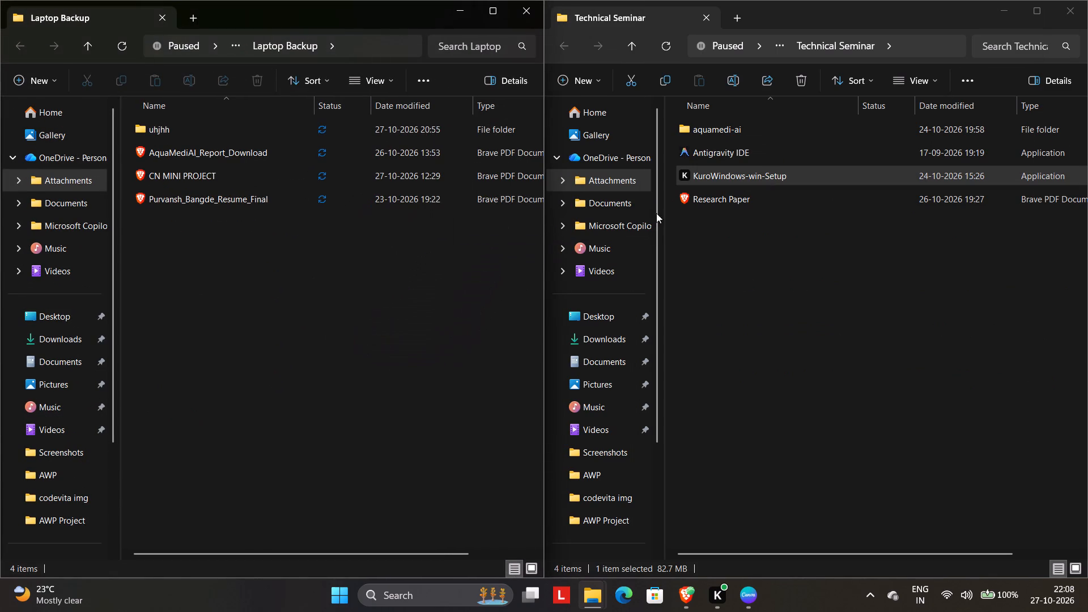
drag(799, 155, 728, 151)
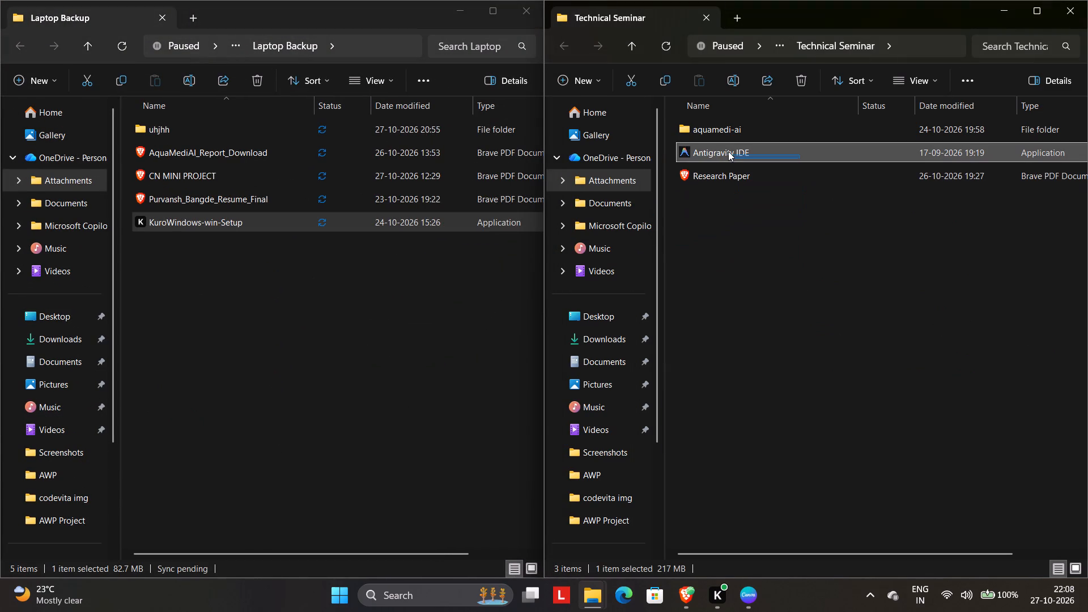
drag(728, 151, 728, 152)
drag(692, 159, 265, 409)
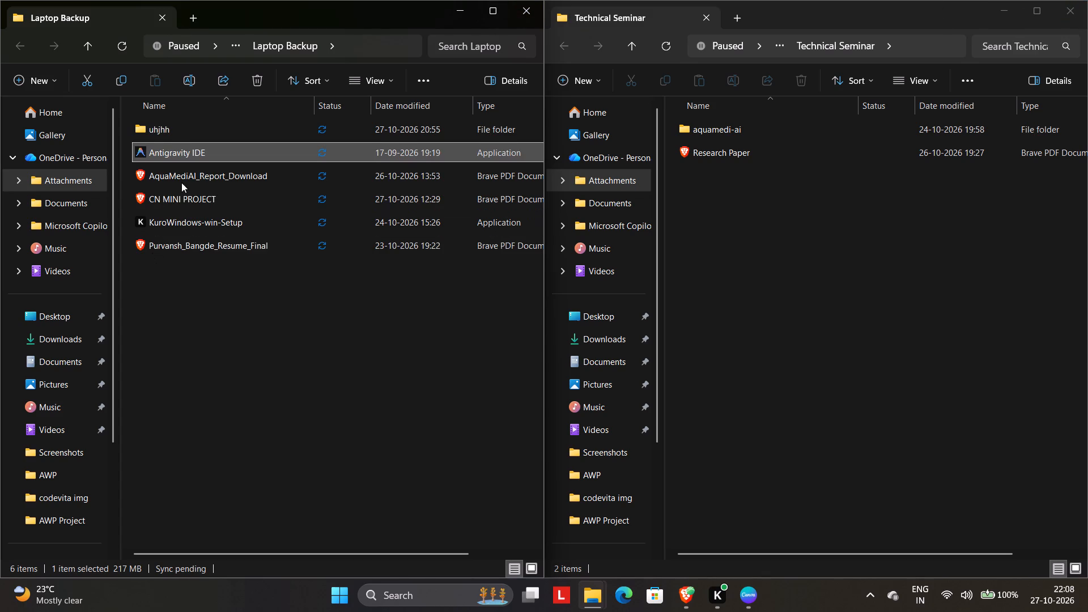
Move the AquaMediAI_Report_Download PDF from Laptop Backup into Technical Seminar, and close the Technical Seminar folder.
drag(181, 182, 838, 355)
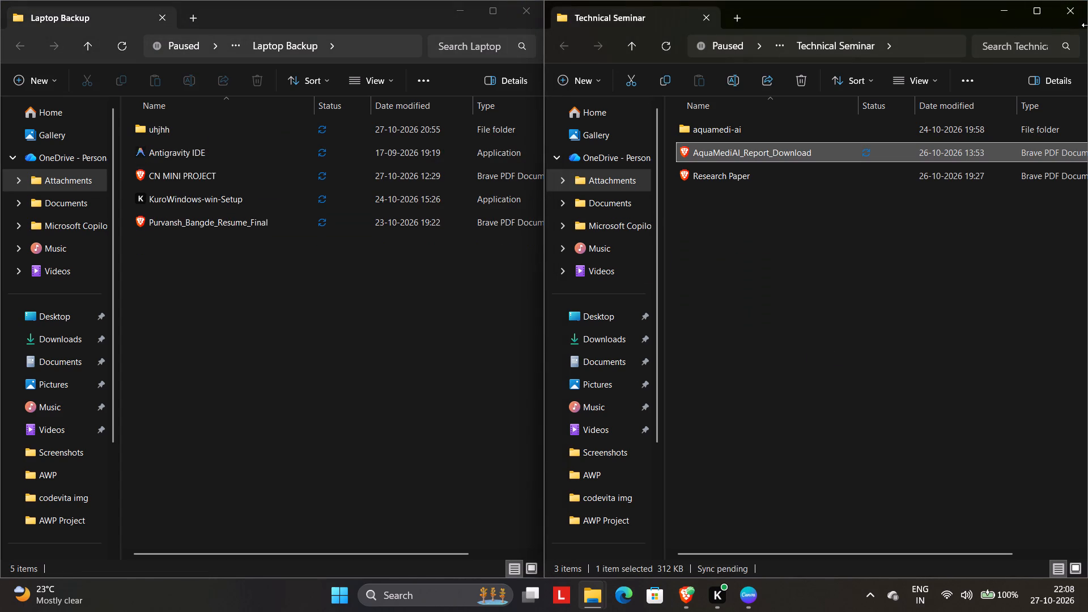
click(1077, 7)
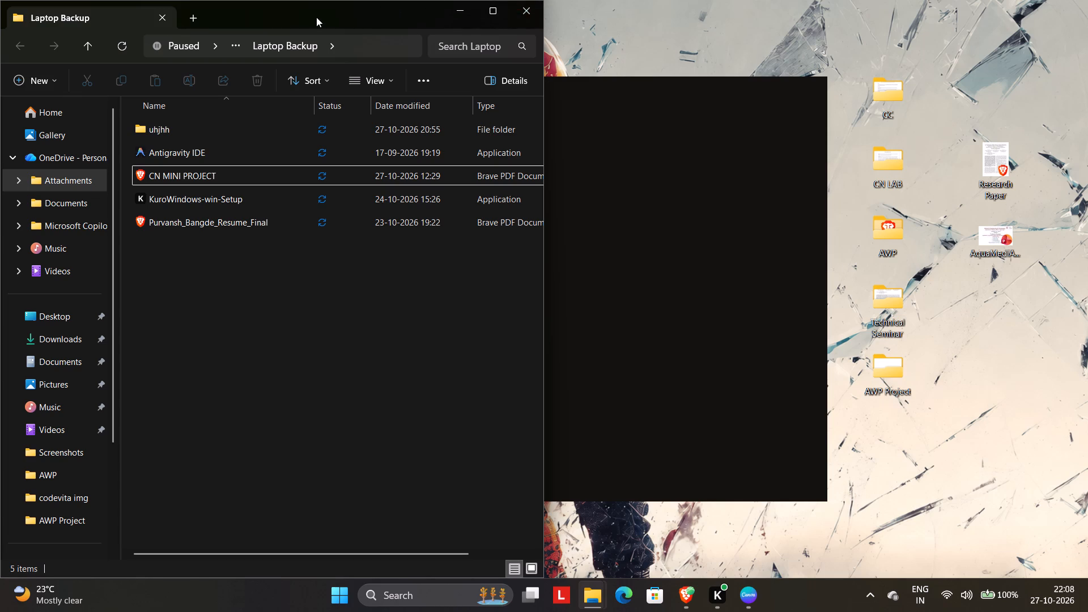
Snap the Laptop Backup window to the other half of the screen and move the Kuro desktop shortcut into it.
drag(316, 17, 1087, 127)
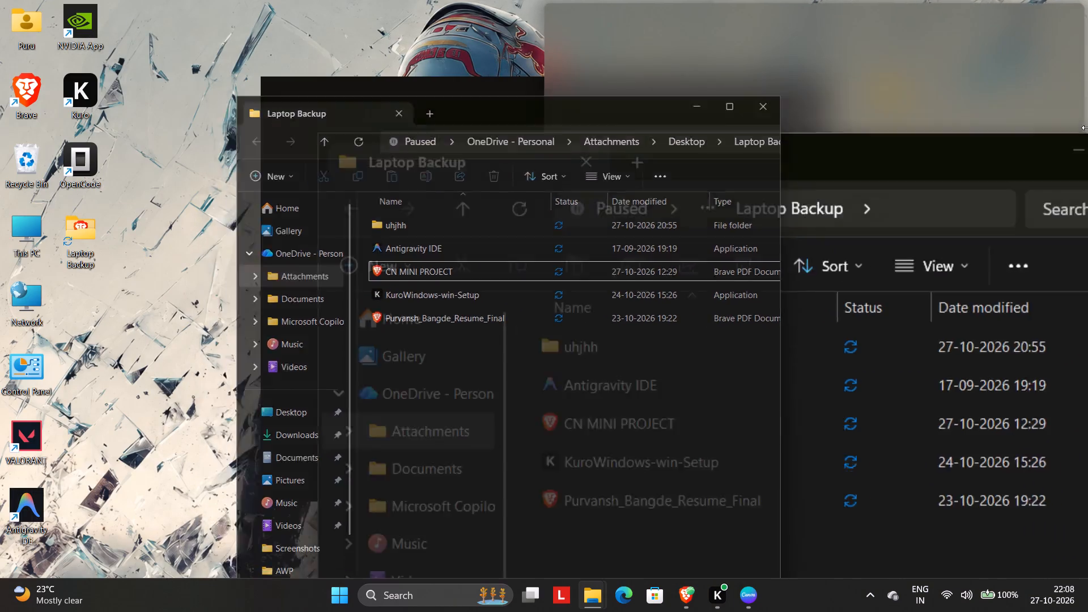
click(552, 0)
drag(78, 99, 949, 312)
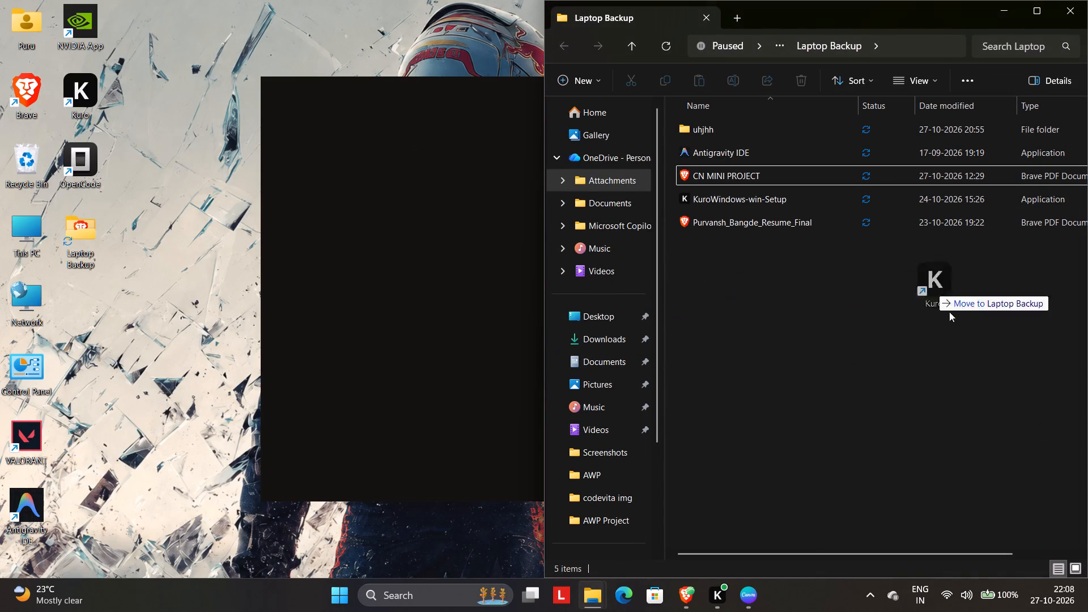
drag(949, 312, 951, 341)
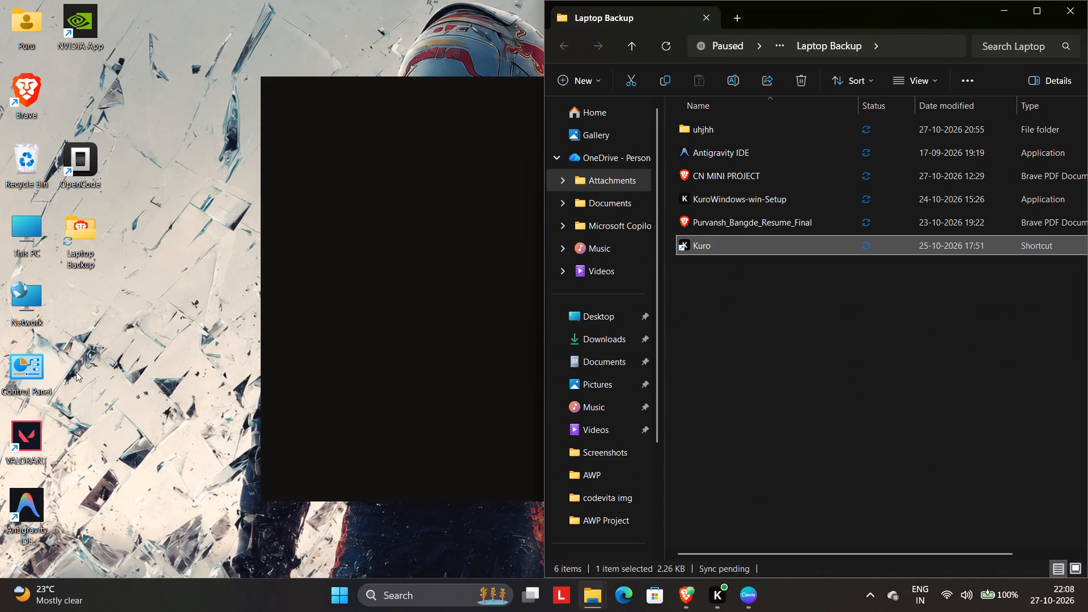
Shift the OpenCode and Laptop Backup desktop icons up one row to close the gap below NVIDIA App.
click(103, 355)
drag(58, 113, 119, 282)
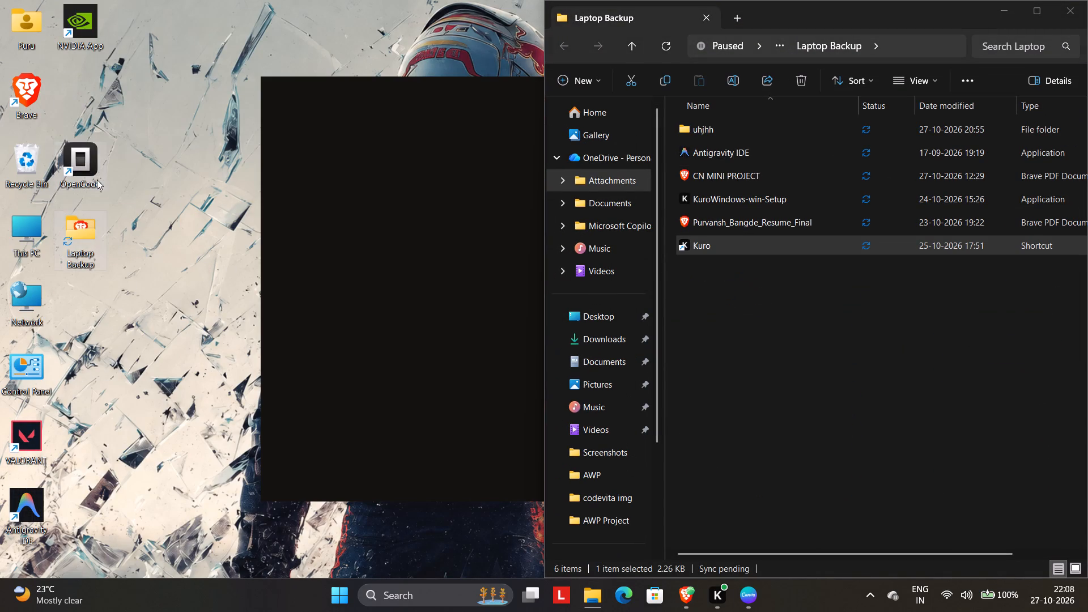
drag(79, 150, 100, 148)
drag(96, 175, 83, 110)
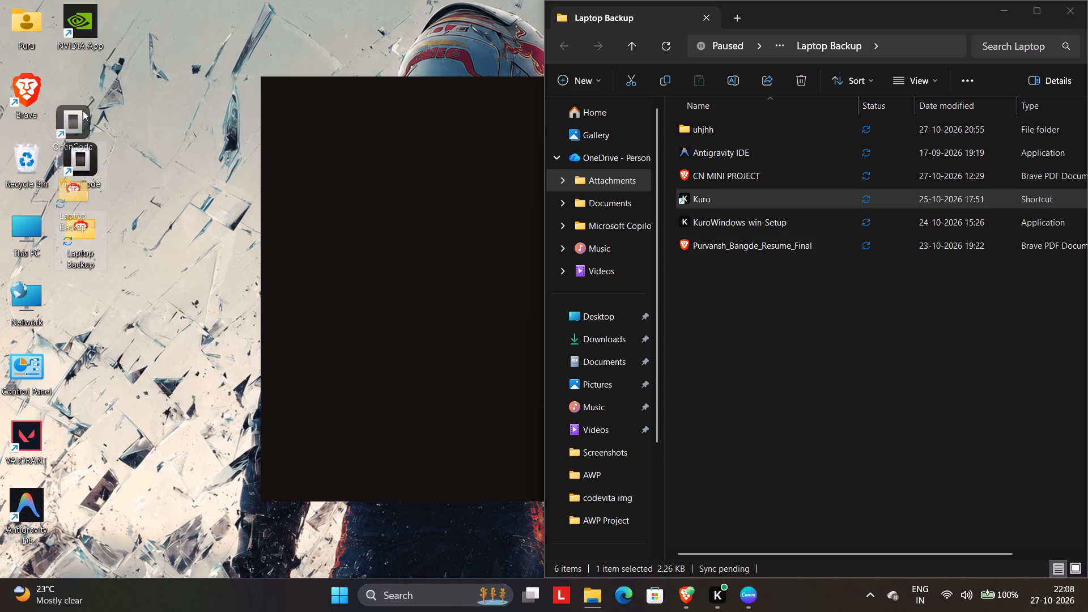
drag(83, 110, 97, 100)
click(155, 306)
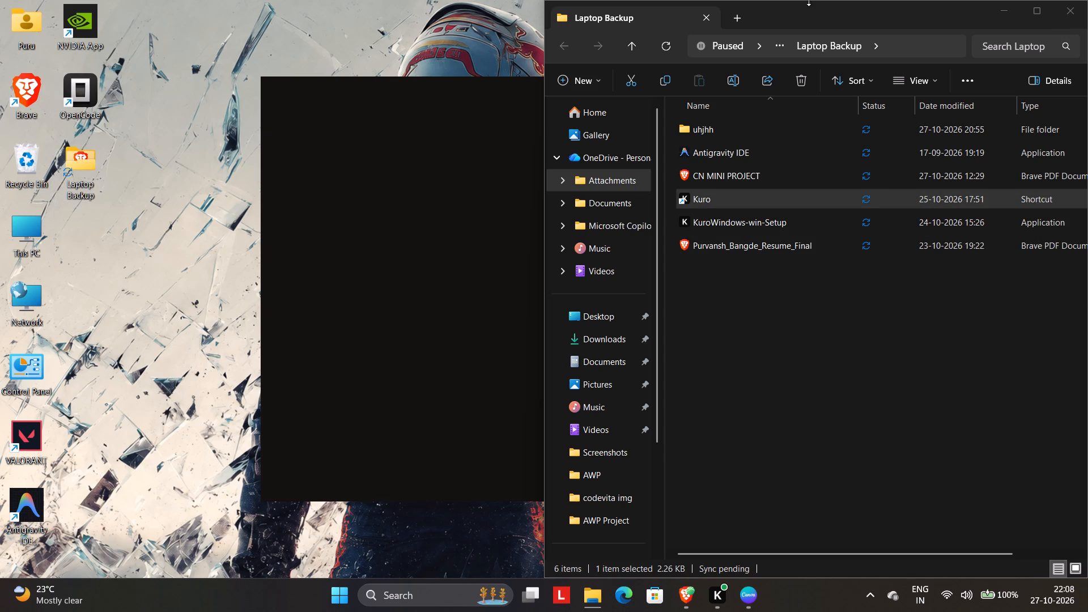
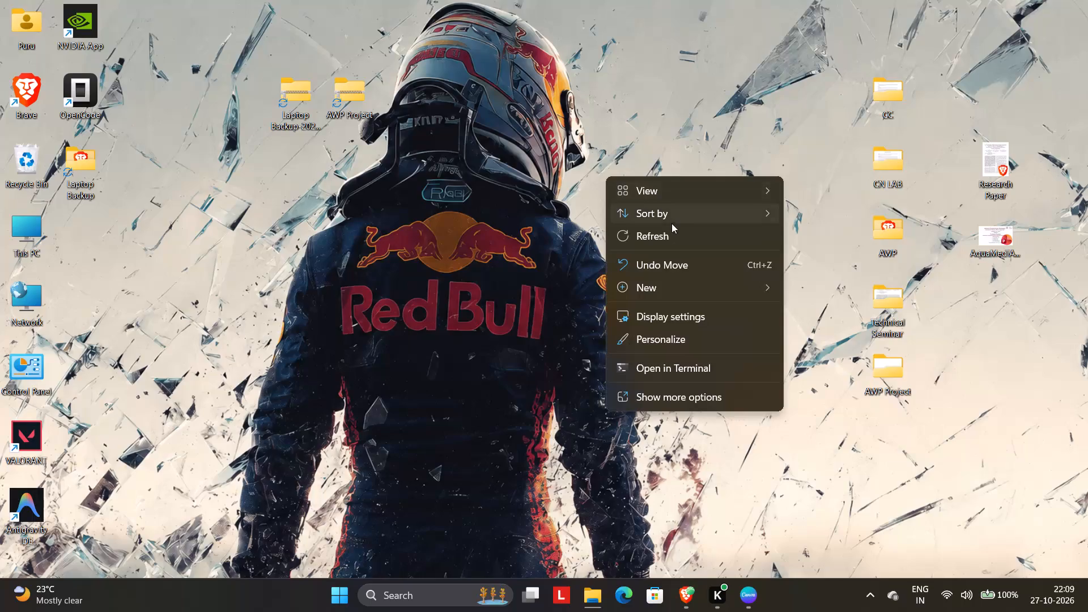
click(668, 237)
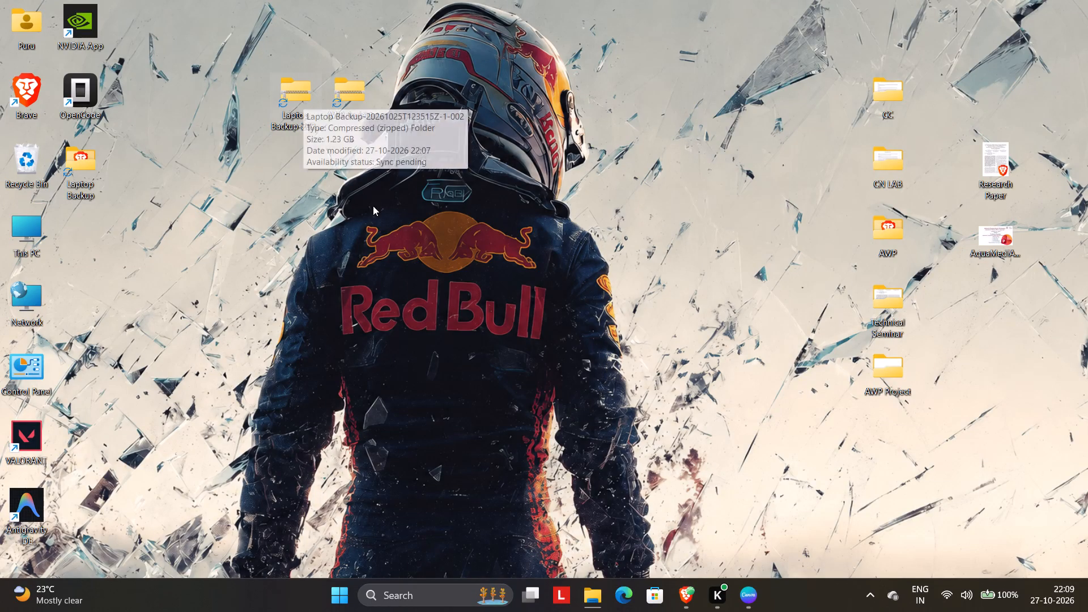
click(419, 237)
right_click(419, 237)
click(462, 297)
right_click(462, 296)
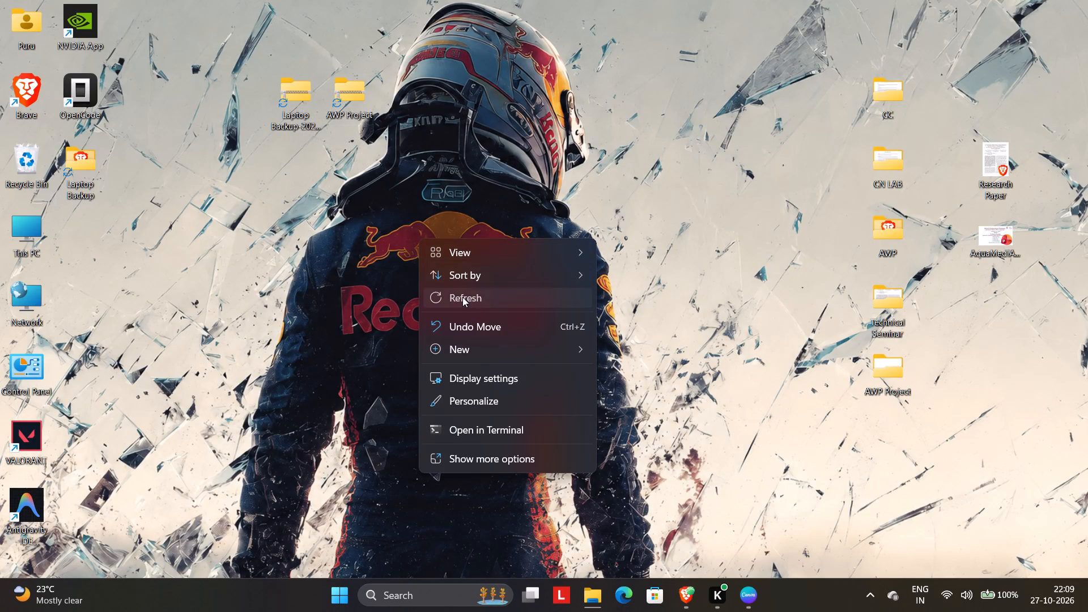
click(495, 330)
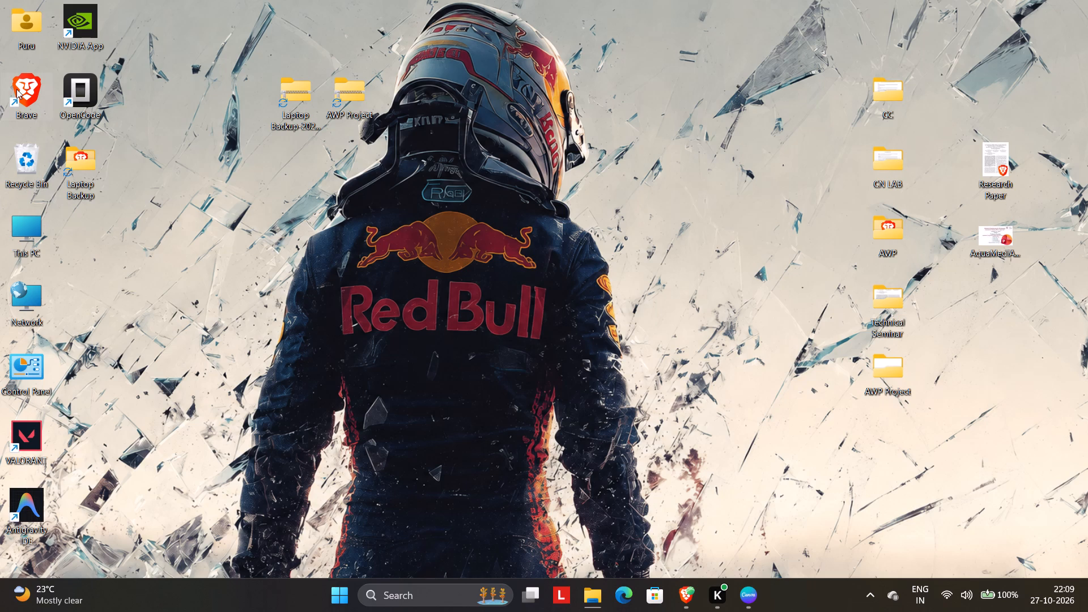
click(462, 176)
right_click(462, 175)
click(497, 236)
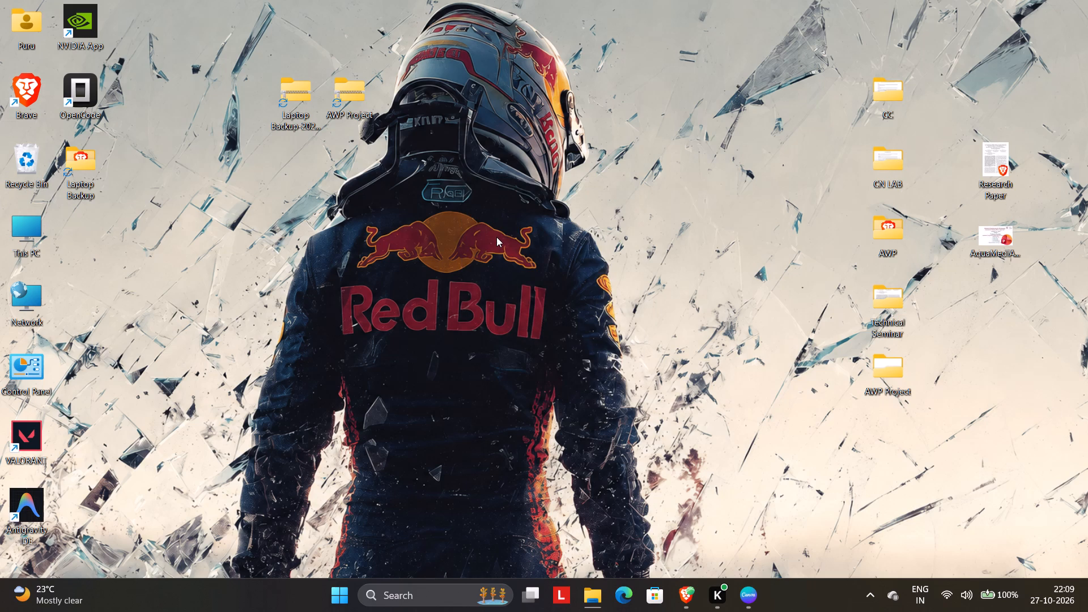
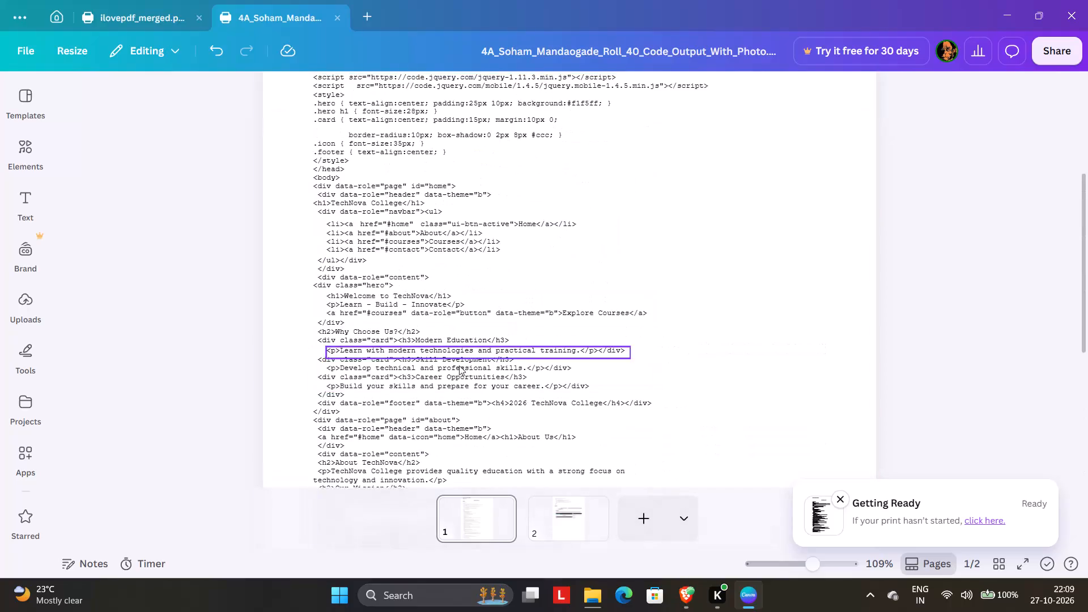
Switch to the iLovePDF page in Brave and save the merged PDF to the Desktop as e.
scroll(462, 370, up, 6)
key(super+d)
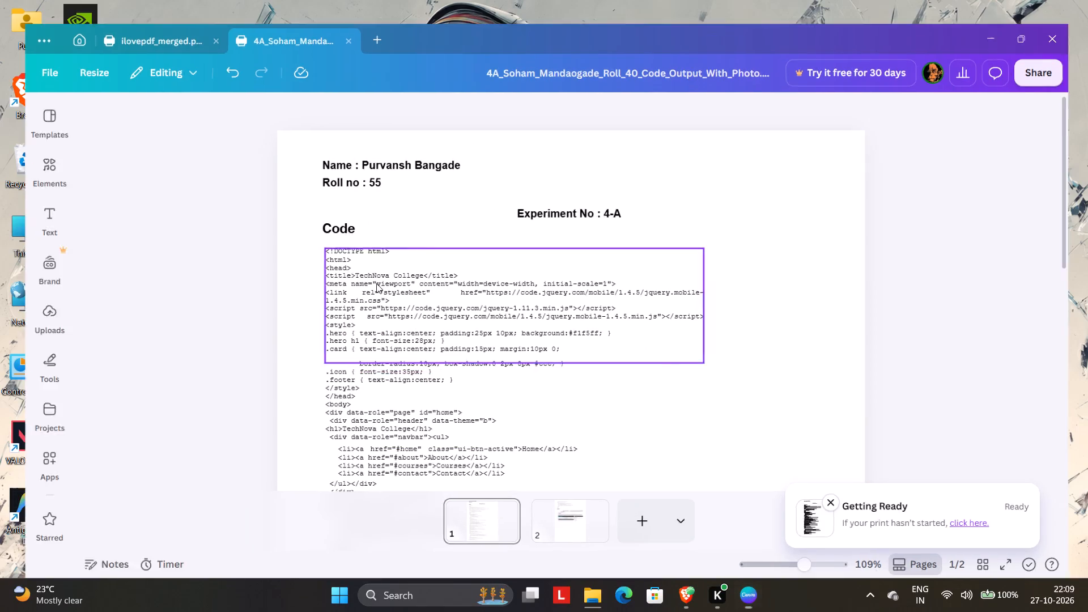
key(Tab)
key(alt+Tab)
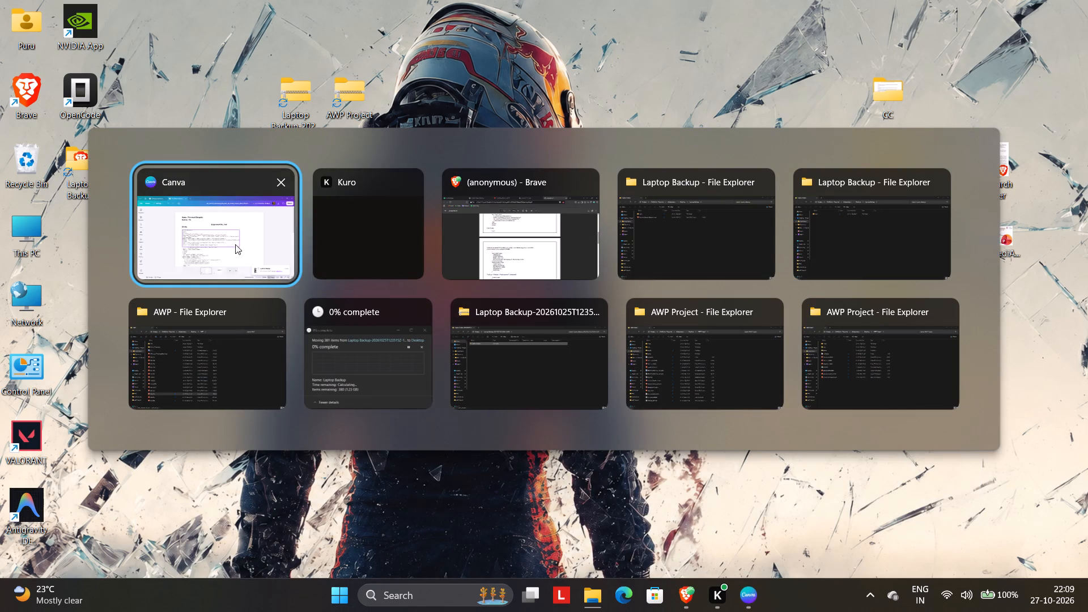
alt+click(499, 237)
drag(539, 0, 530, 0)
click(494, 0)
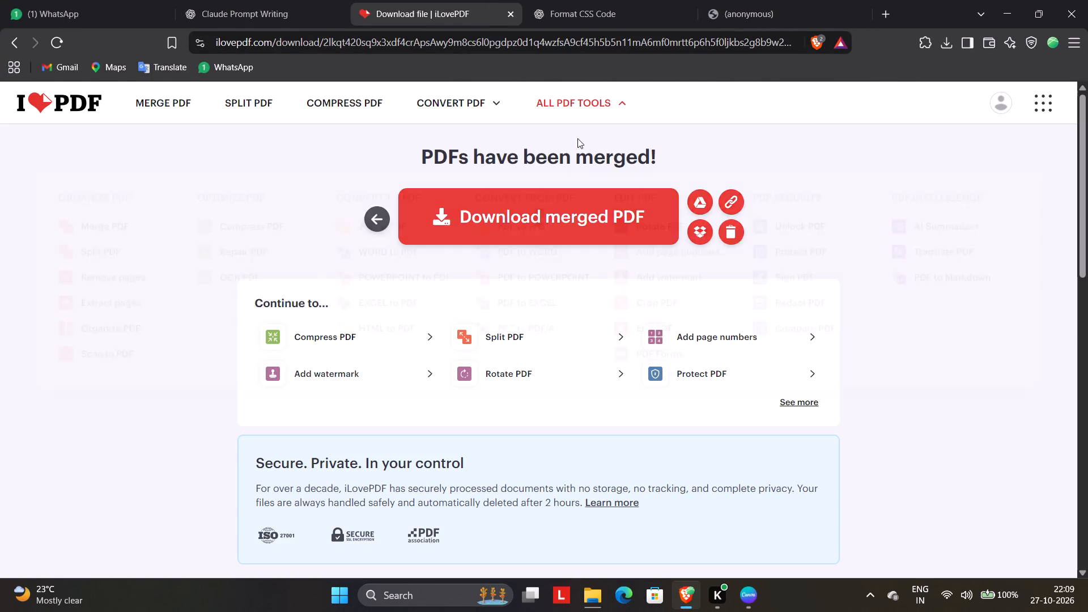
click(942, 35)
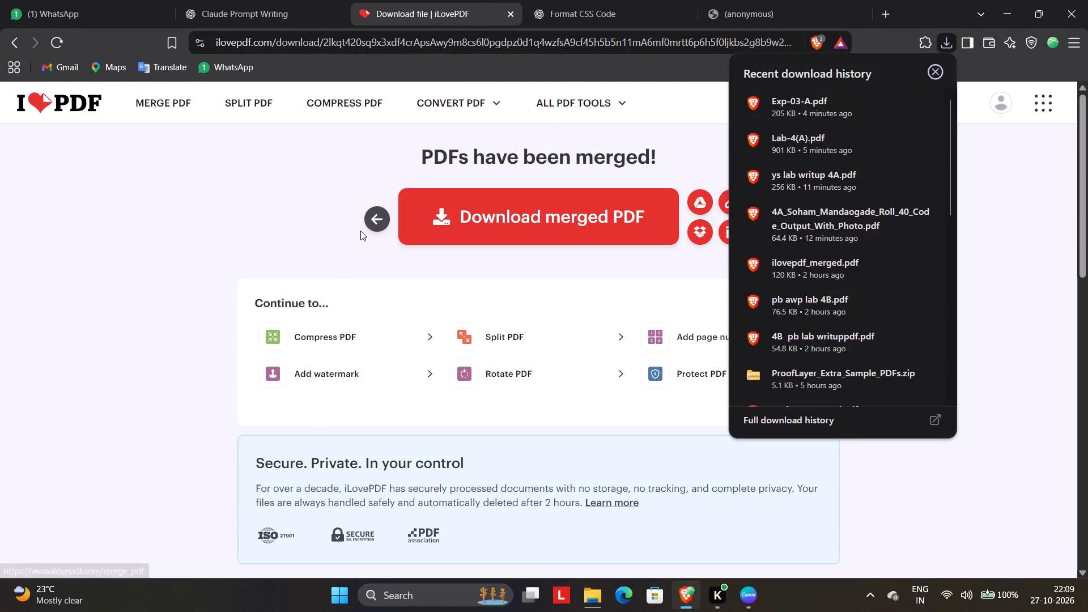
click(401, 220)
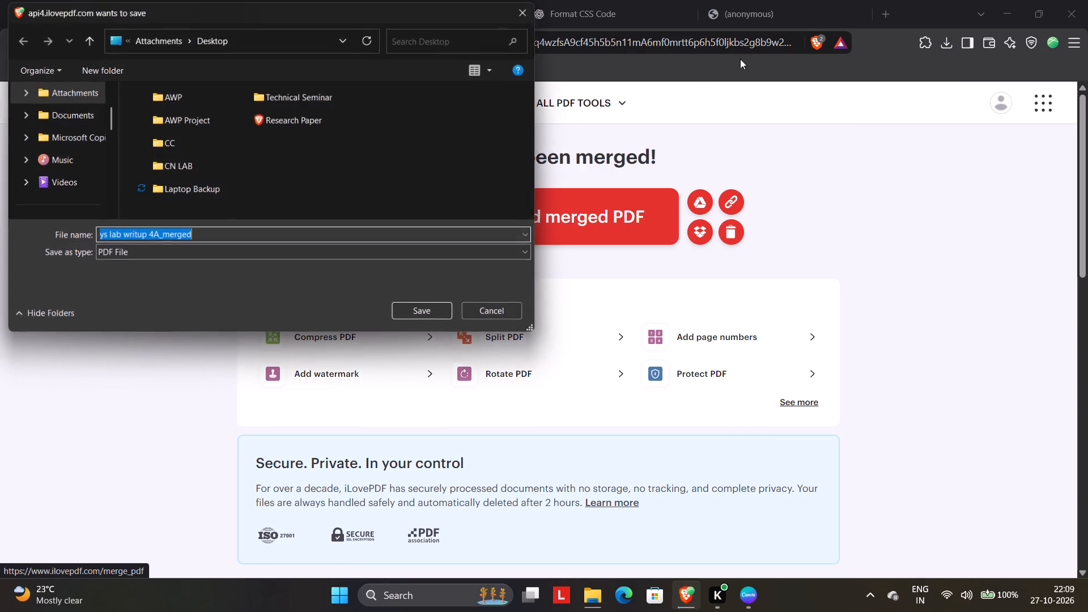
scroll(20, 160, down, 1)
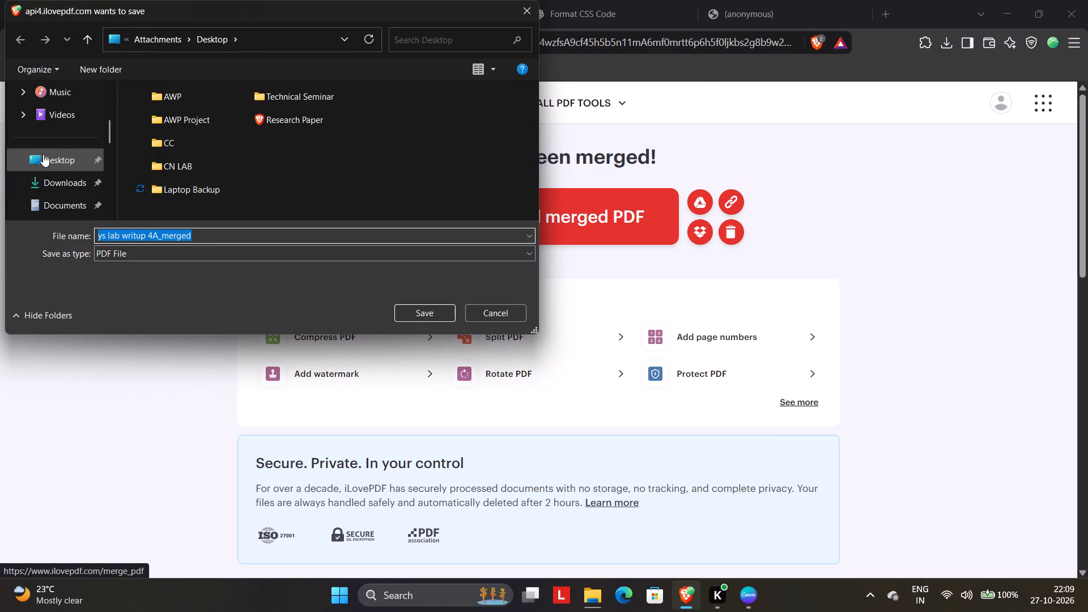
click(48, 153)
click(169, 231)
key(e)
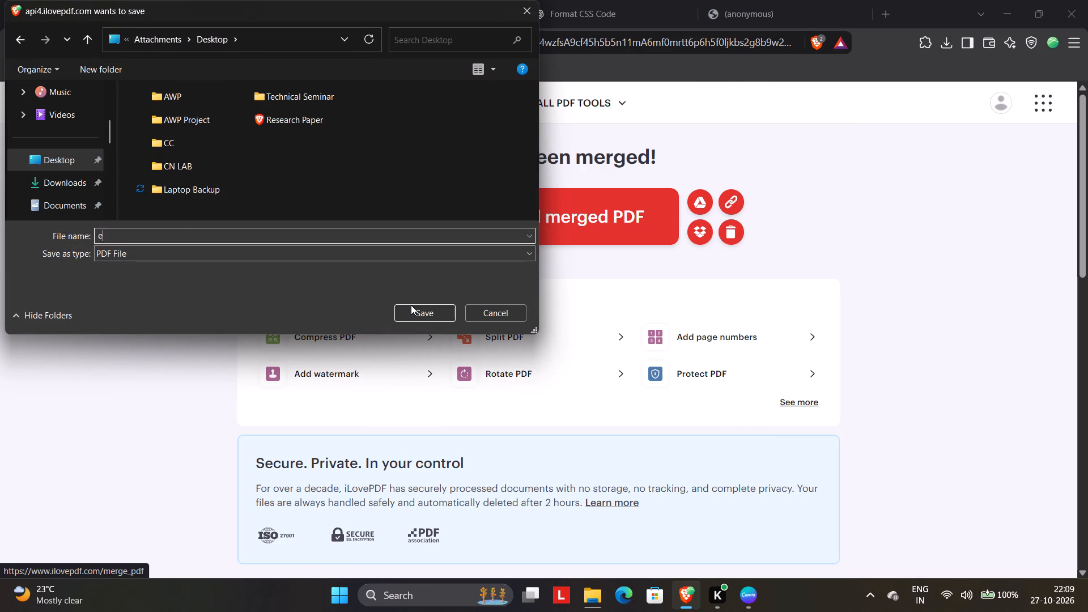
click(411, 306)
key(super+d)
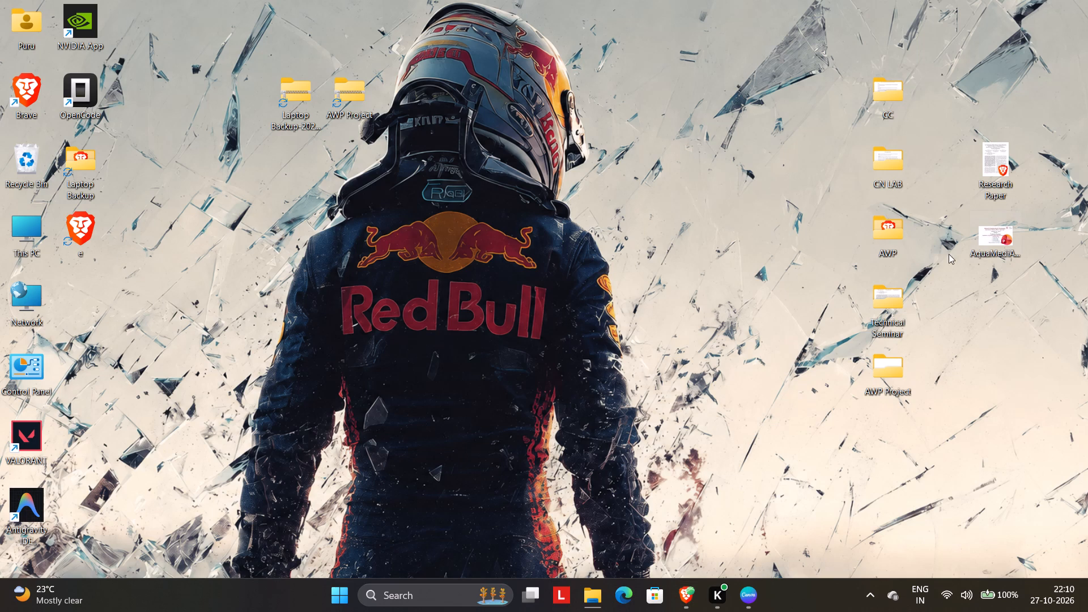
double_click(892, 229)
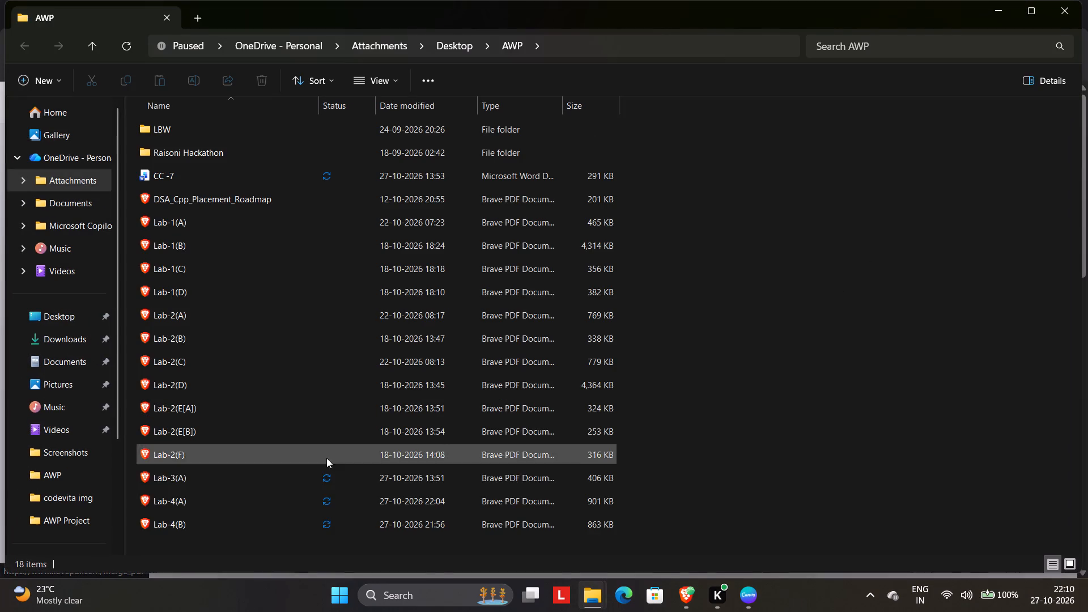
double_click(284, 507)
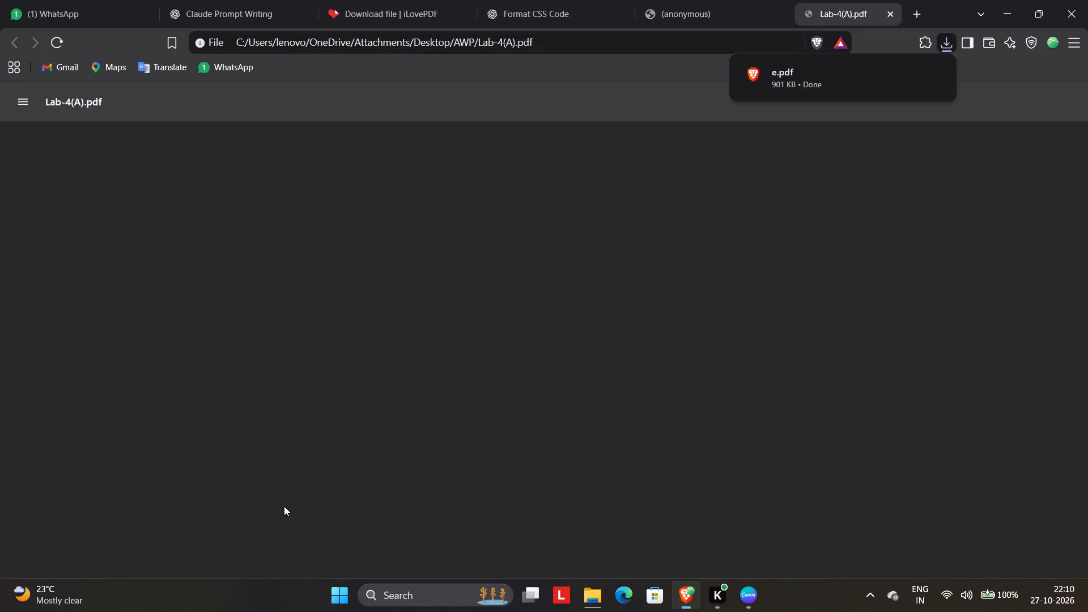
ctrl+scroll(362, 394, down, 11)
scroll(379, 396, down, 7)
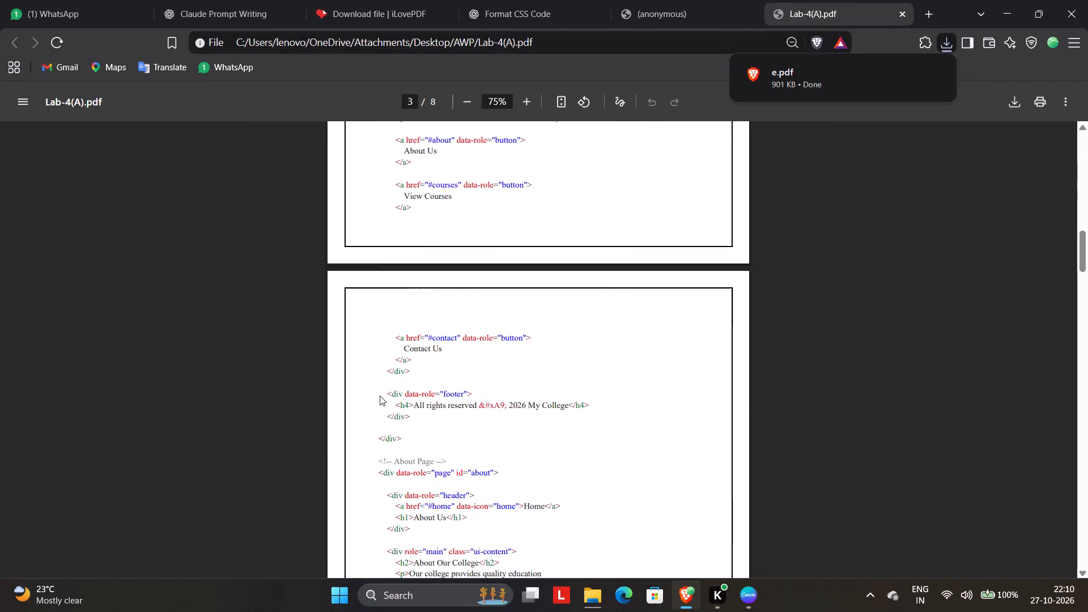
scroll(380, 396, down, 16)
scroll(381, 393, down, 13)
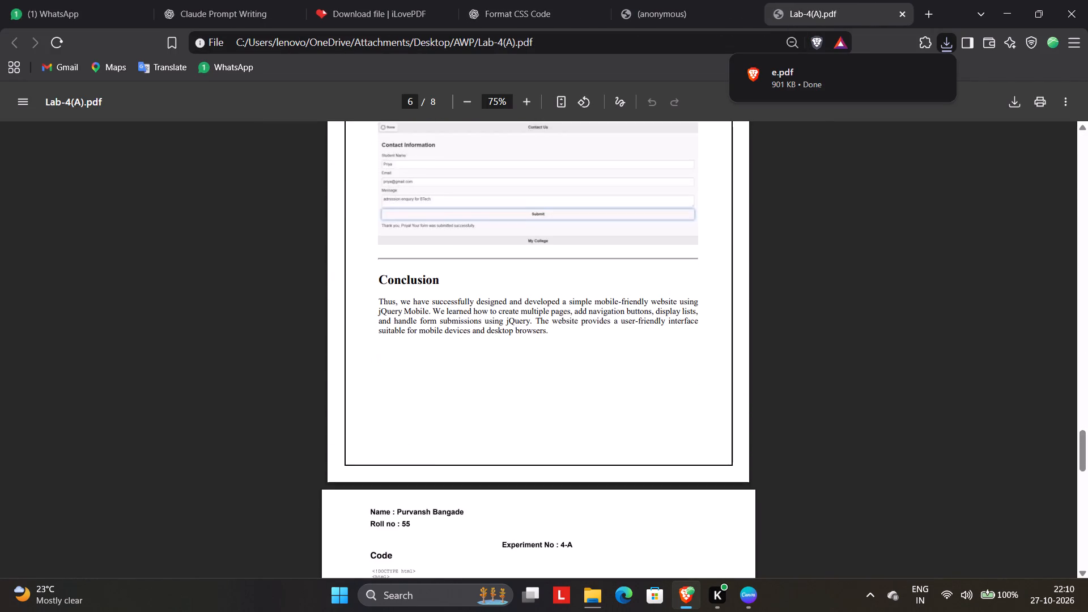
scroll(381, 393, down, 5)
scroll(381, 393, up, 1)
scroll(381, 393, down, 6)
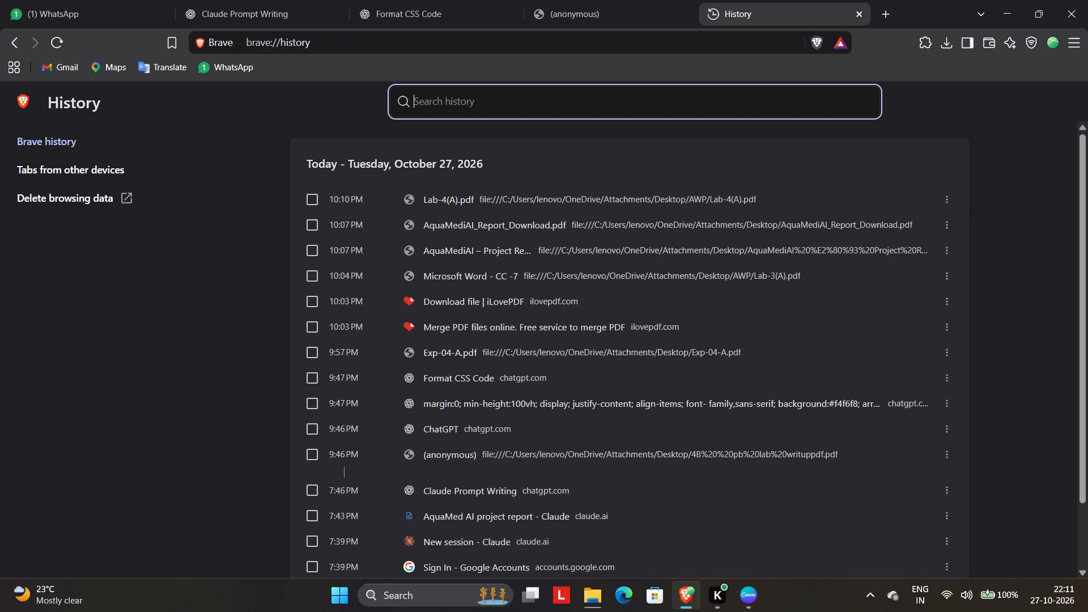
text(craz)
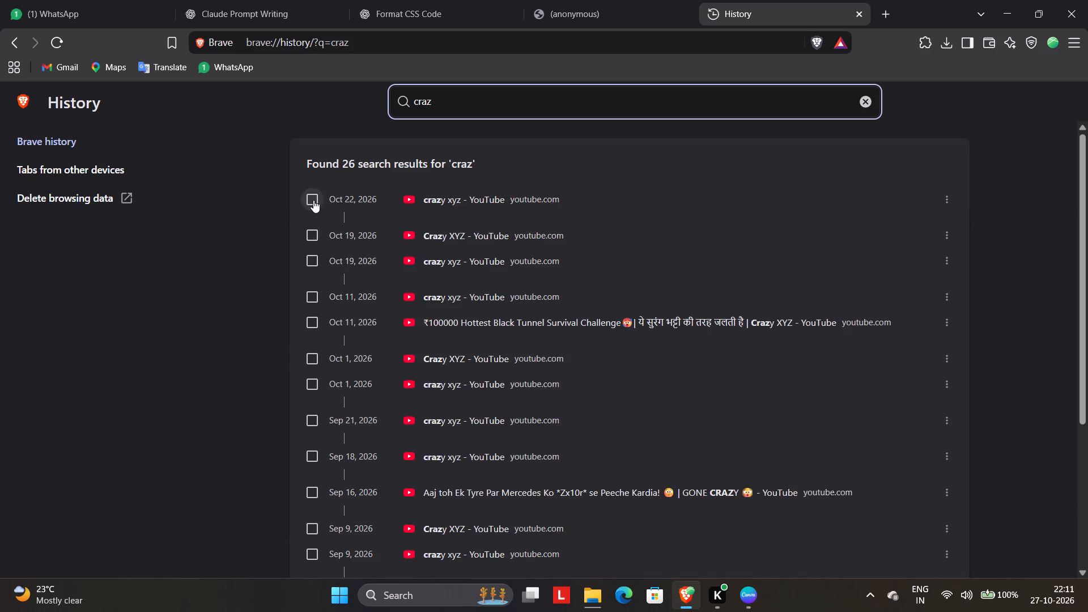
click(313, 200)
key(ctrl+a)
key(Delete)
key(Return)
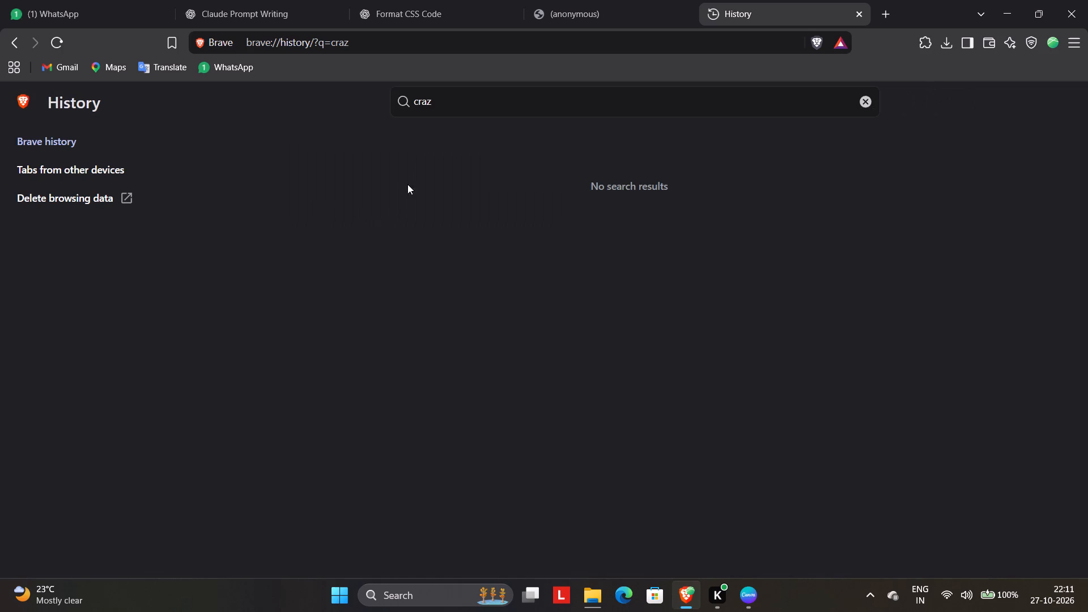
Open youtube.com in the history tab and search for "crazy xyz".
click(423, 36)
key(y)
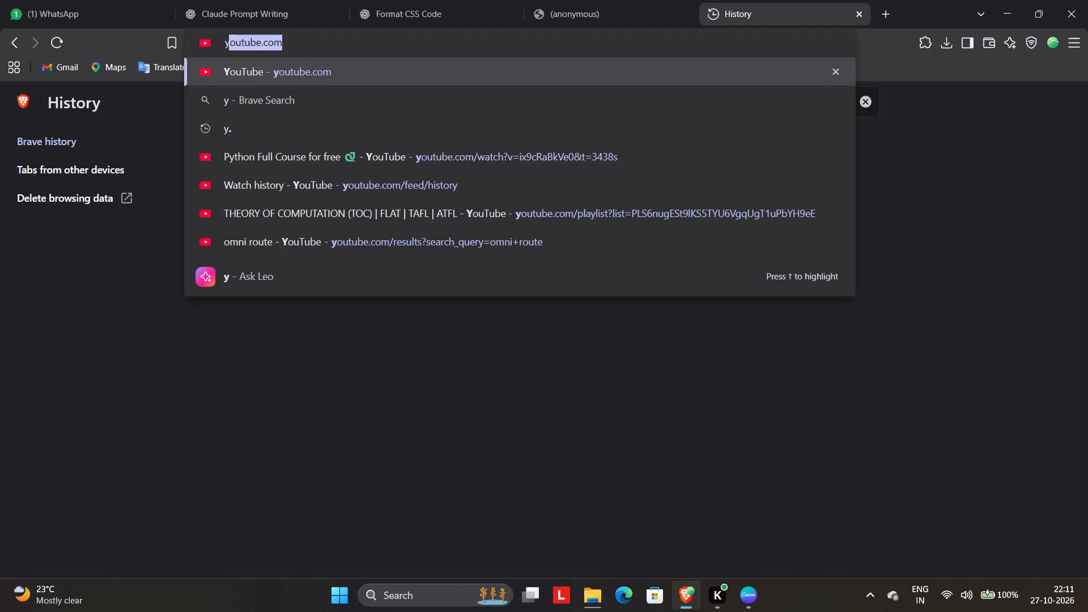
key(Return)
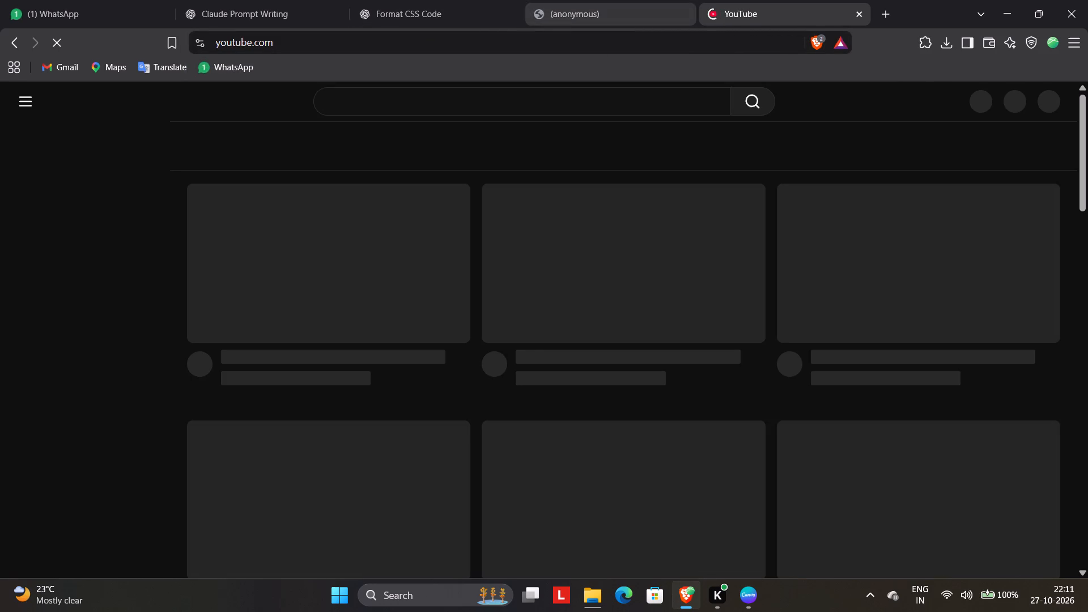
click(563, 109)
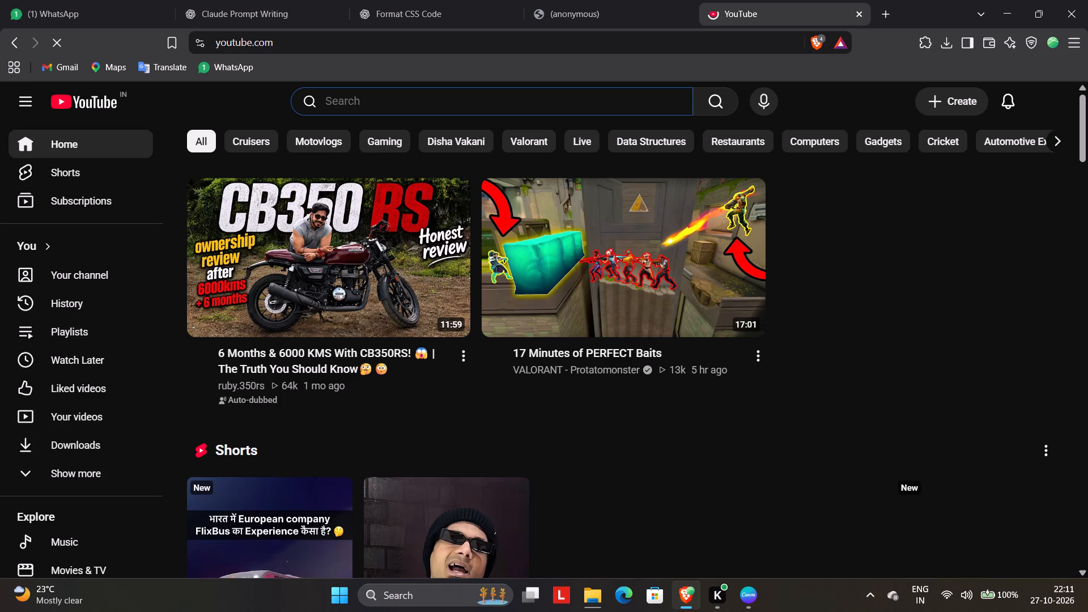
scroll(581, 210, down, 3)
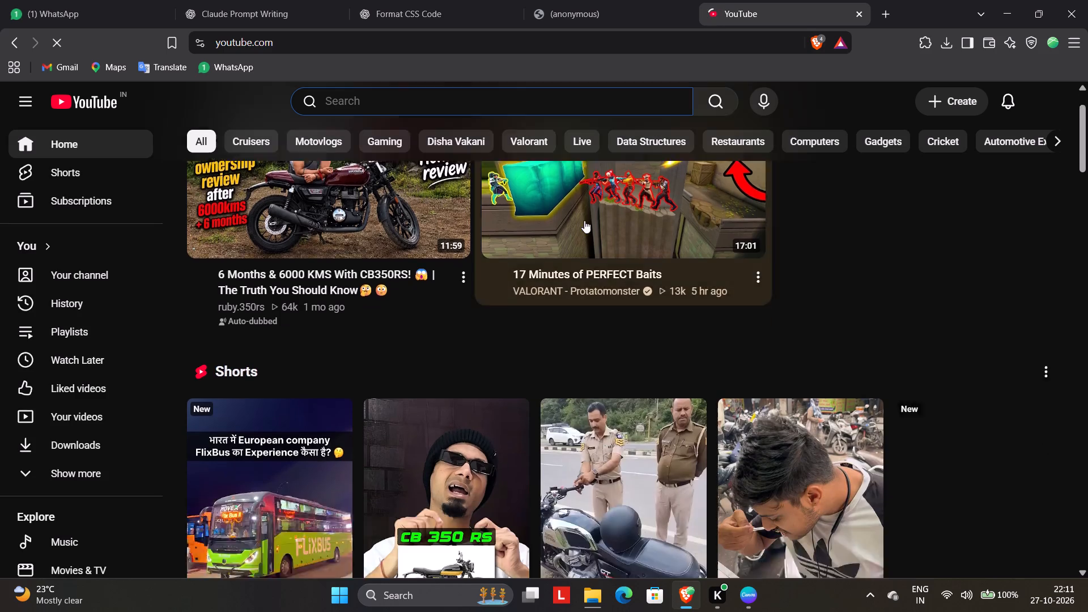
text(crz)
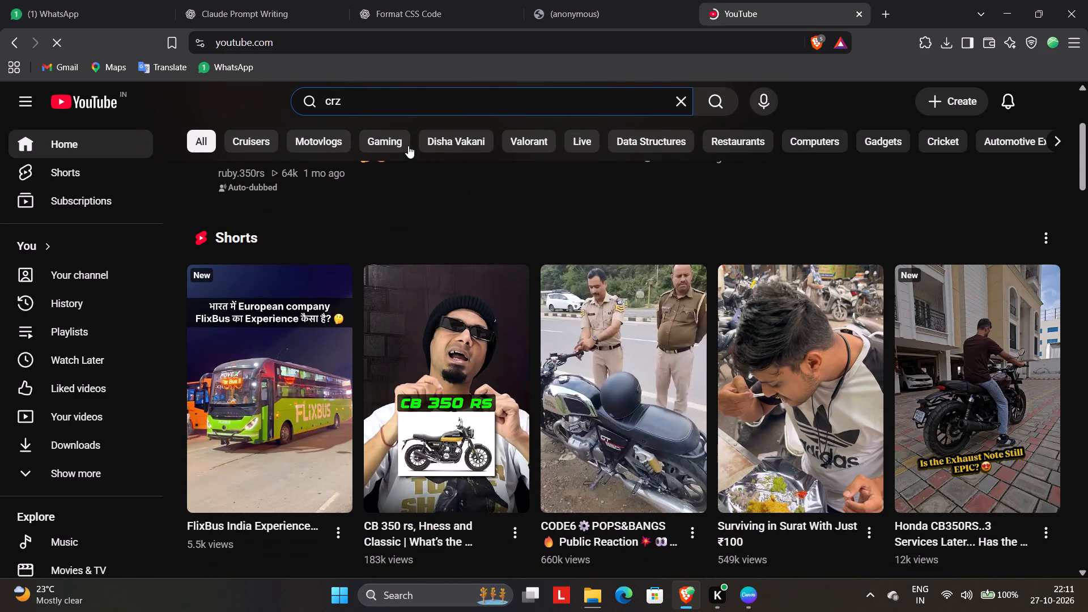
key(BackSpace)
key(a)
key(x)
text(y)
key(space)
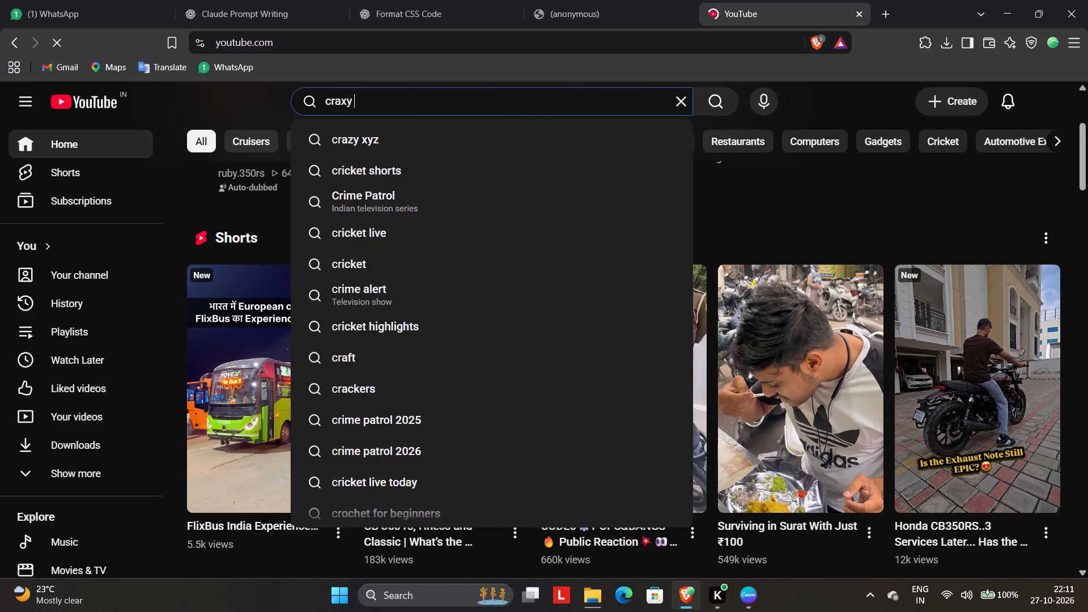
key(Down)
key(Return)
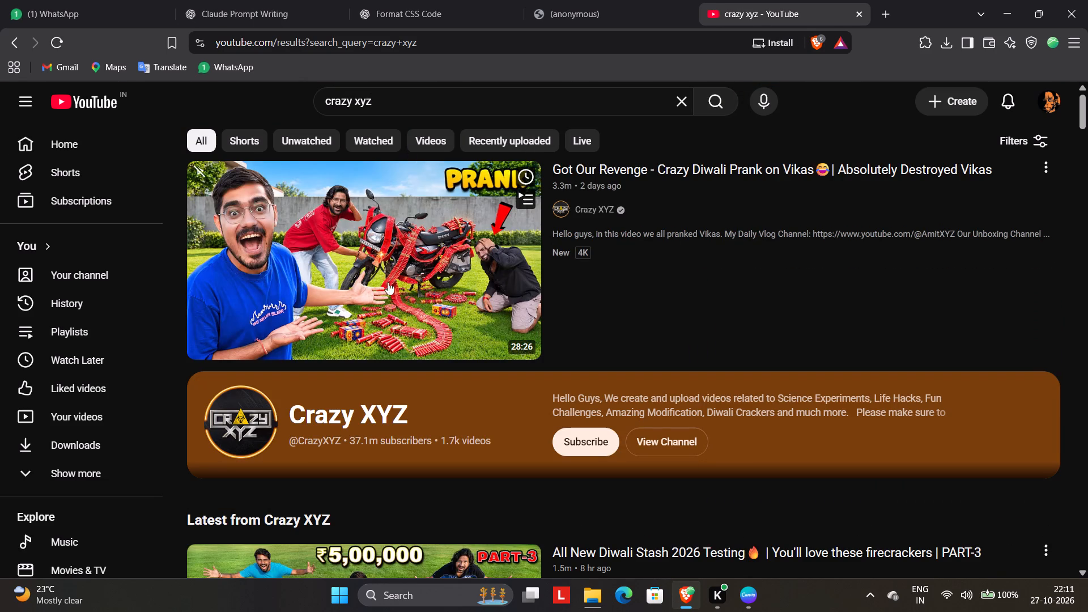
Open the Crazy XYZ channel from the search results, look over its latest videos, and close the tab.
scroll(392, 287, down, 5)
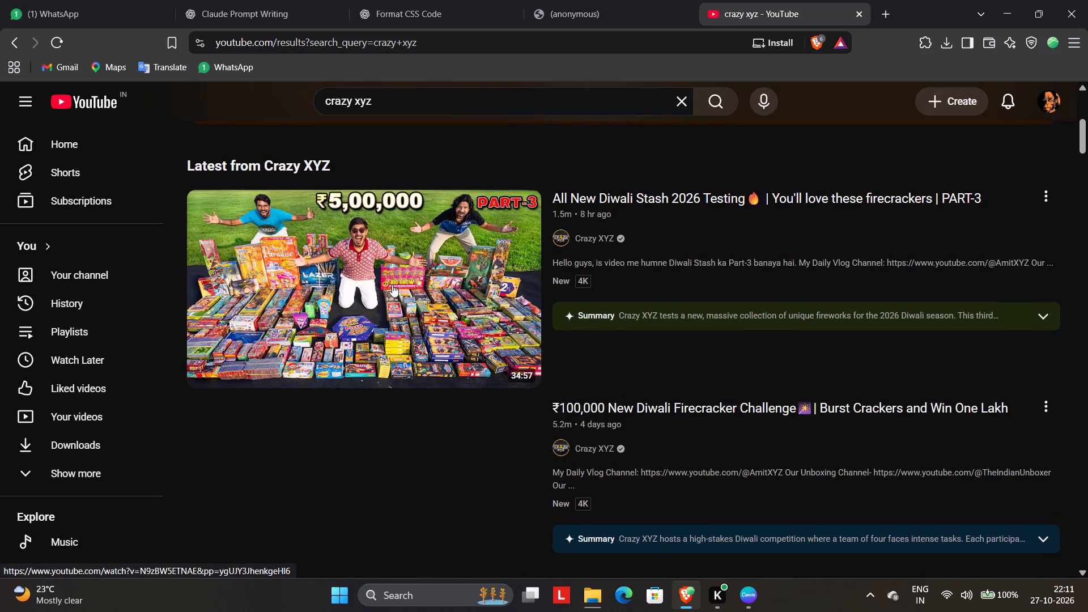
scroll(396, 279, up, 6)
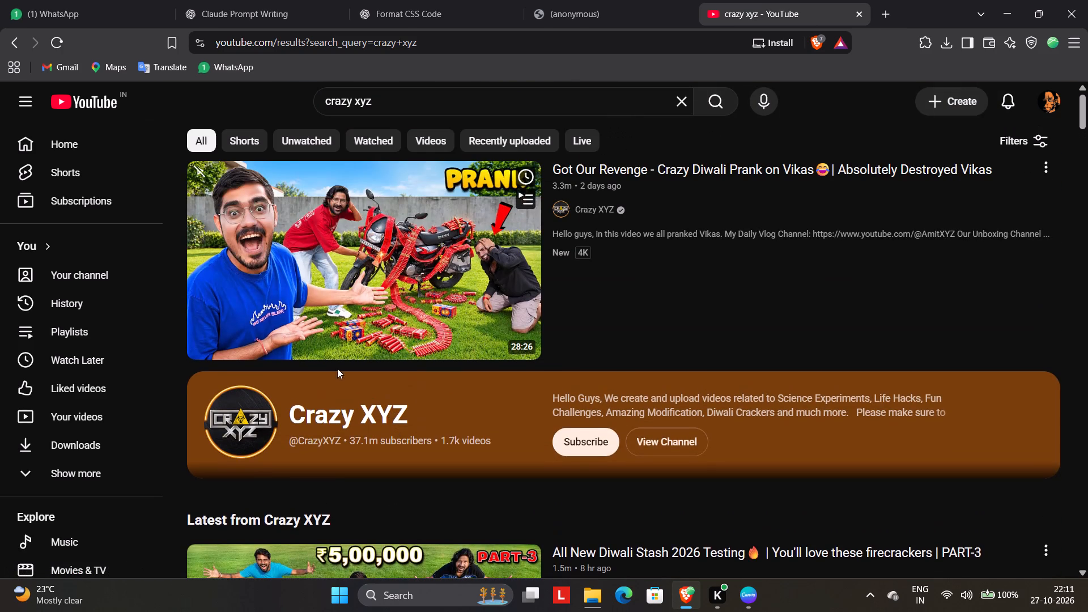
click(257, 420)
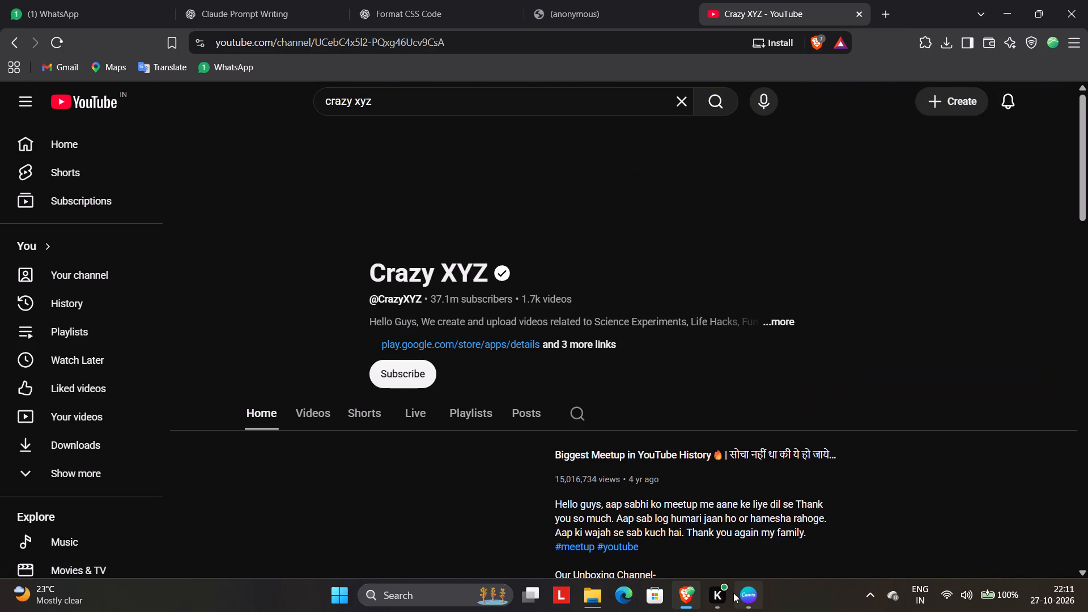
click(309, 416)
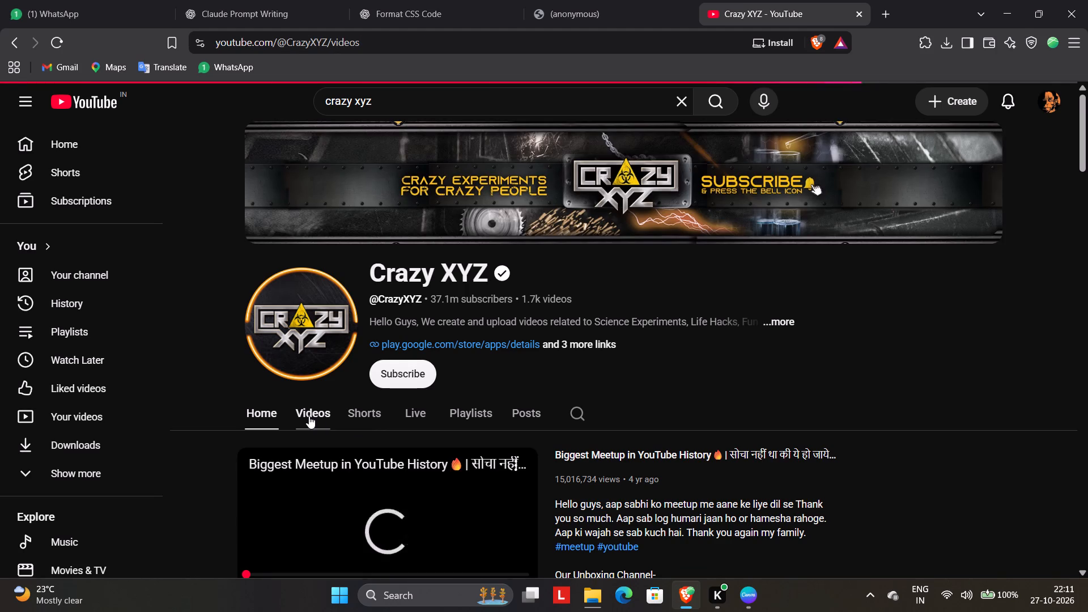
scroll(385, 386, down, 2)
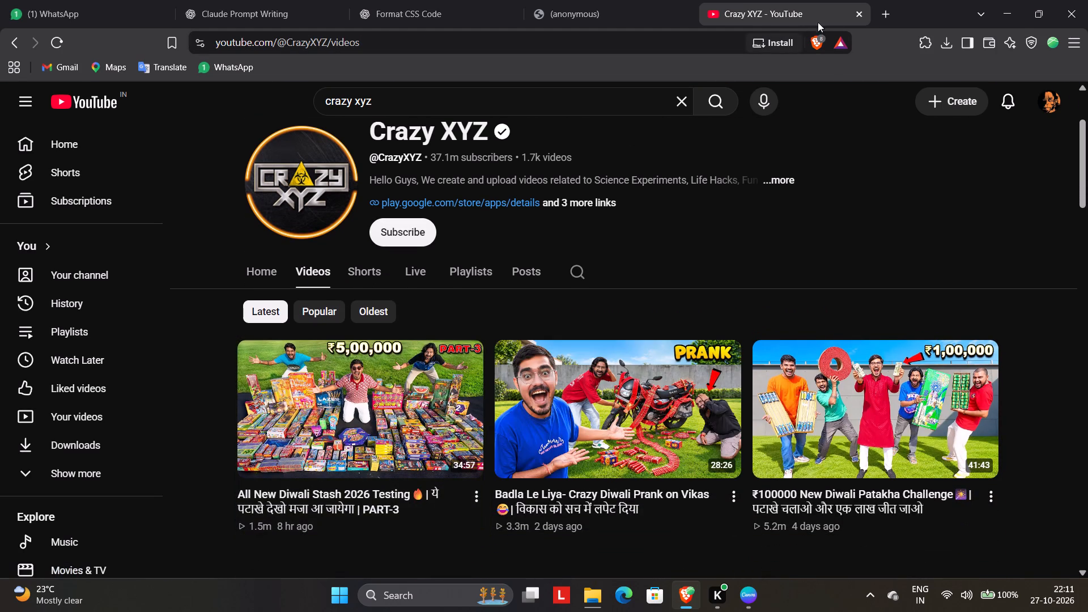
click(862, 14)
Go back to the first page of the Experiment 4-A write-up PDF.
scroll(605, 239, up, 2)
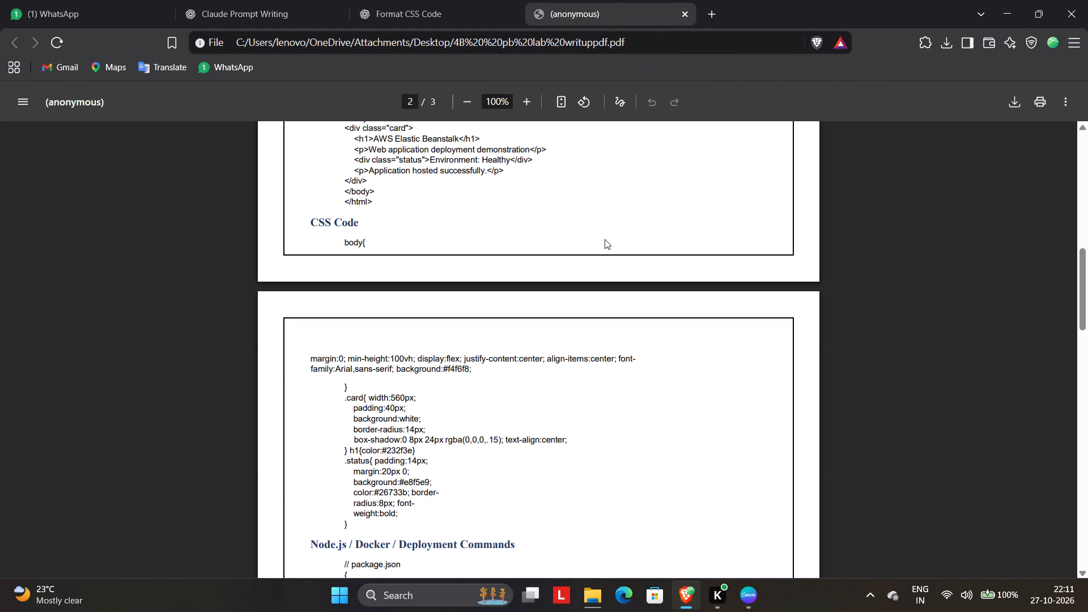
scroll(605, 239, up, 16)
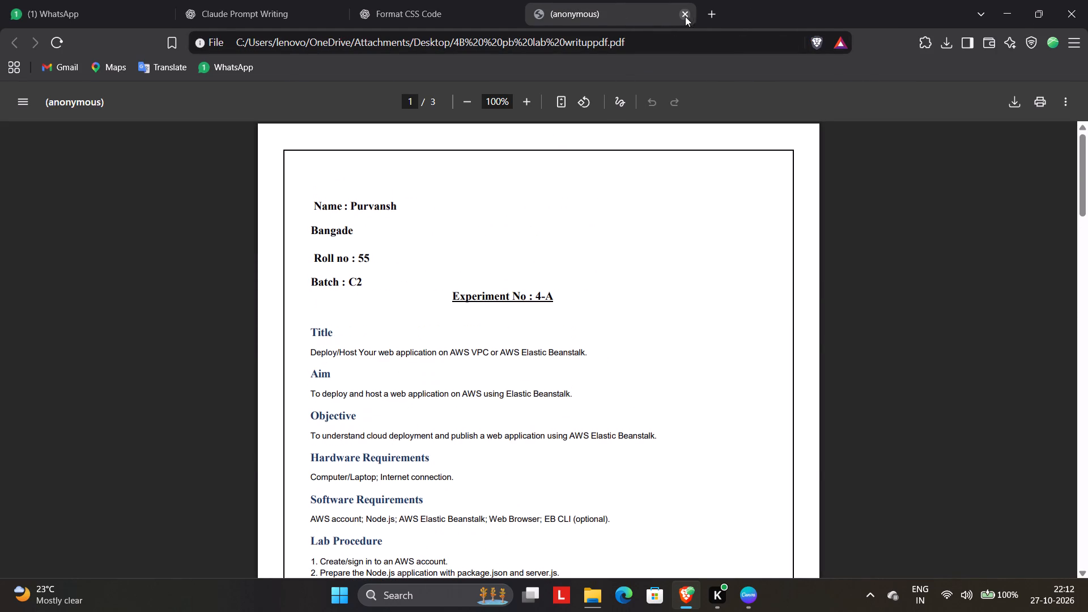